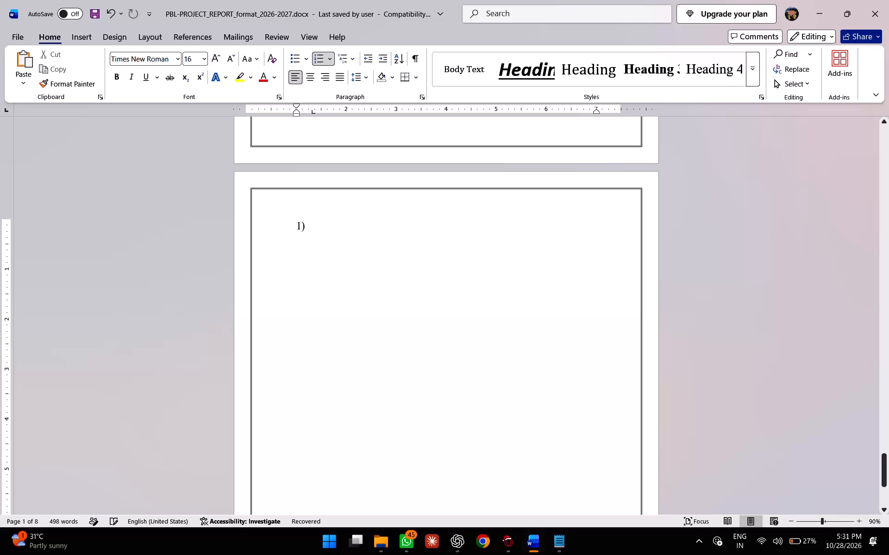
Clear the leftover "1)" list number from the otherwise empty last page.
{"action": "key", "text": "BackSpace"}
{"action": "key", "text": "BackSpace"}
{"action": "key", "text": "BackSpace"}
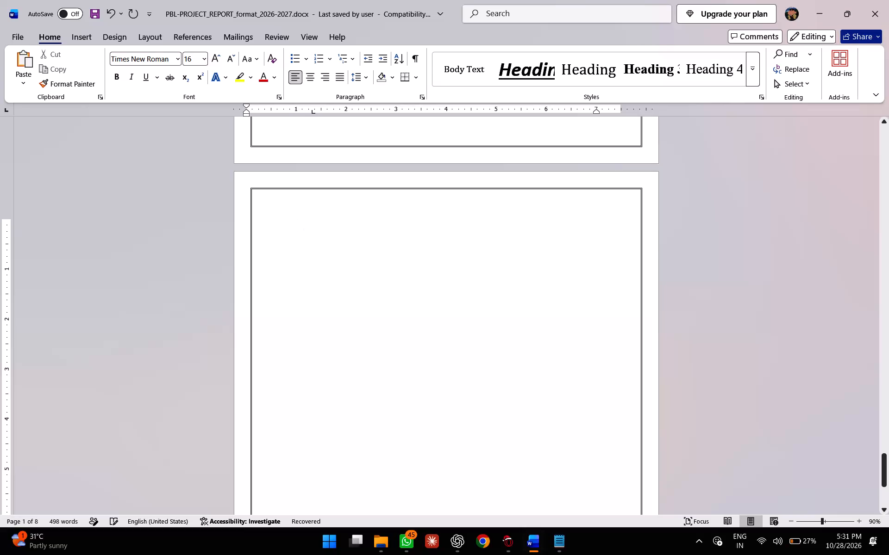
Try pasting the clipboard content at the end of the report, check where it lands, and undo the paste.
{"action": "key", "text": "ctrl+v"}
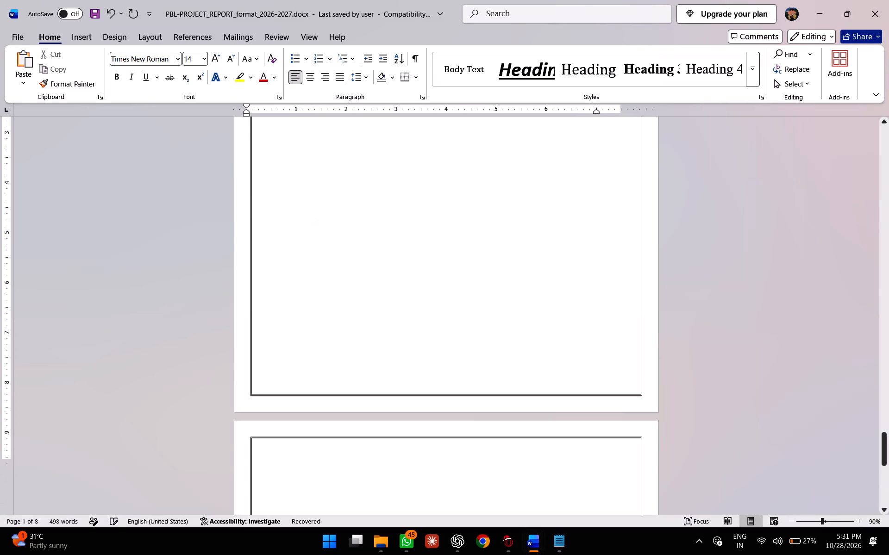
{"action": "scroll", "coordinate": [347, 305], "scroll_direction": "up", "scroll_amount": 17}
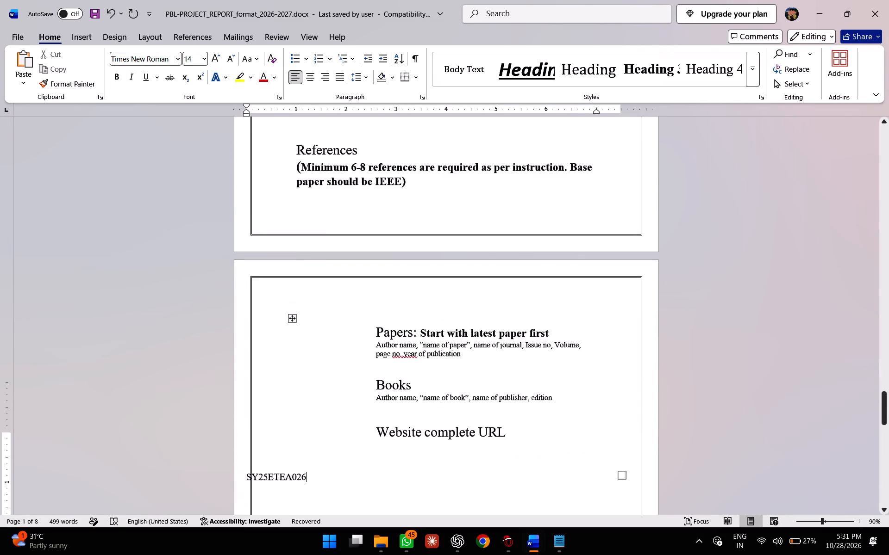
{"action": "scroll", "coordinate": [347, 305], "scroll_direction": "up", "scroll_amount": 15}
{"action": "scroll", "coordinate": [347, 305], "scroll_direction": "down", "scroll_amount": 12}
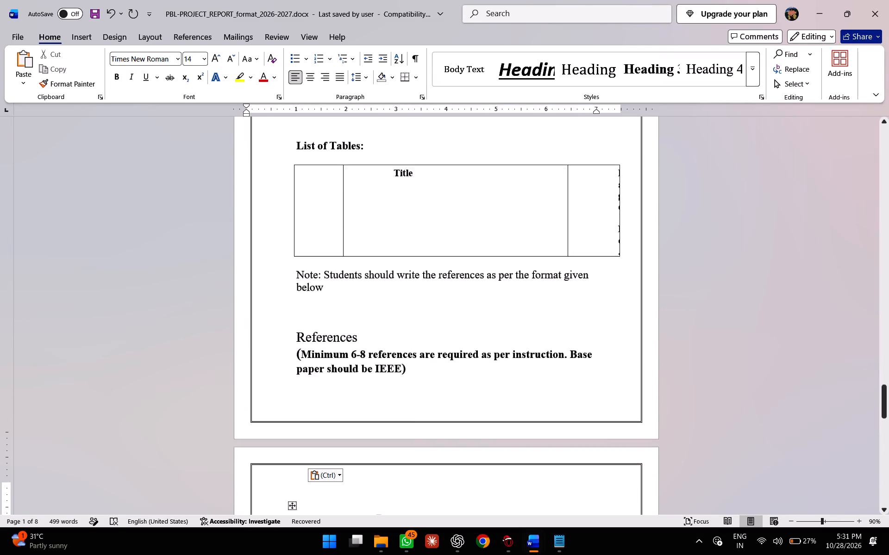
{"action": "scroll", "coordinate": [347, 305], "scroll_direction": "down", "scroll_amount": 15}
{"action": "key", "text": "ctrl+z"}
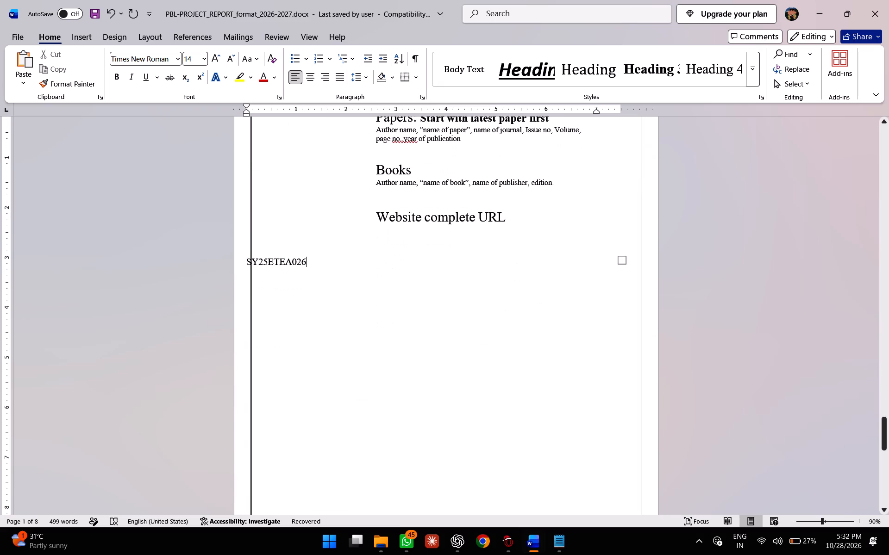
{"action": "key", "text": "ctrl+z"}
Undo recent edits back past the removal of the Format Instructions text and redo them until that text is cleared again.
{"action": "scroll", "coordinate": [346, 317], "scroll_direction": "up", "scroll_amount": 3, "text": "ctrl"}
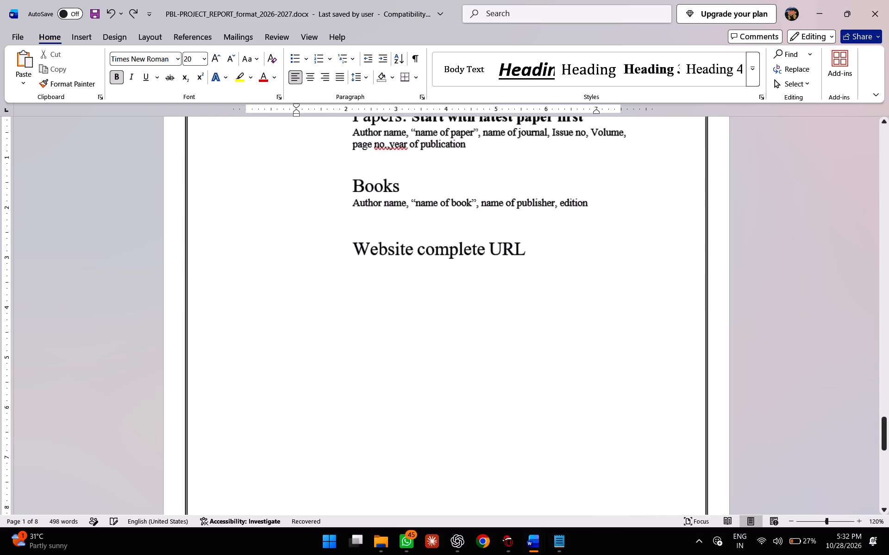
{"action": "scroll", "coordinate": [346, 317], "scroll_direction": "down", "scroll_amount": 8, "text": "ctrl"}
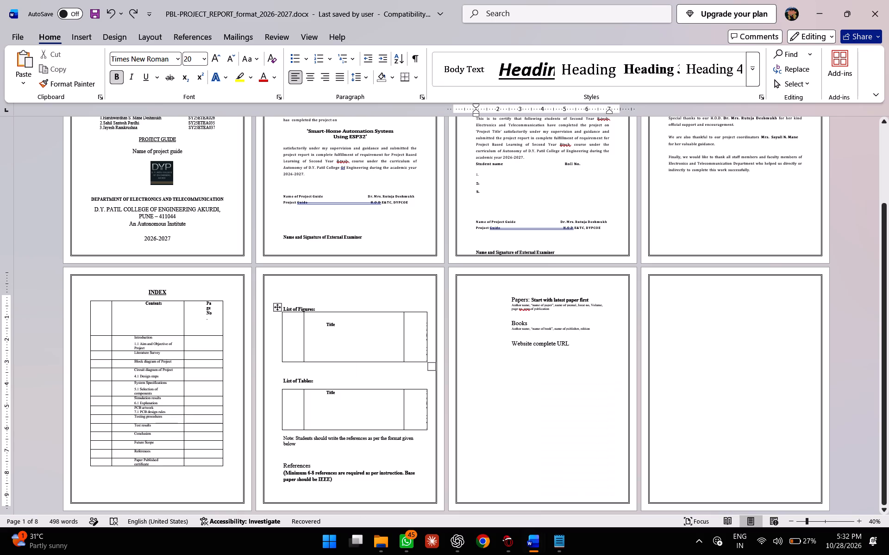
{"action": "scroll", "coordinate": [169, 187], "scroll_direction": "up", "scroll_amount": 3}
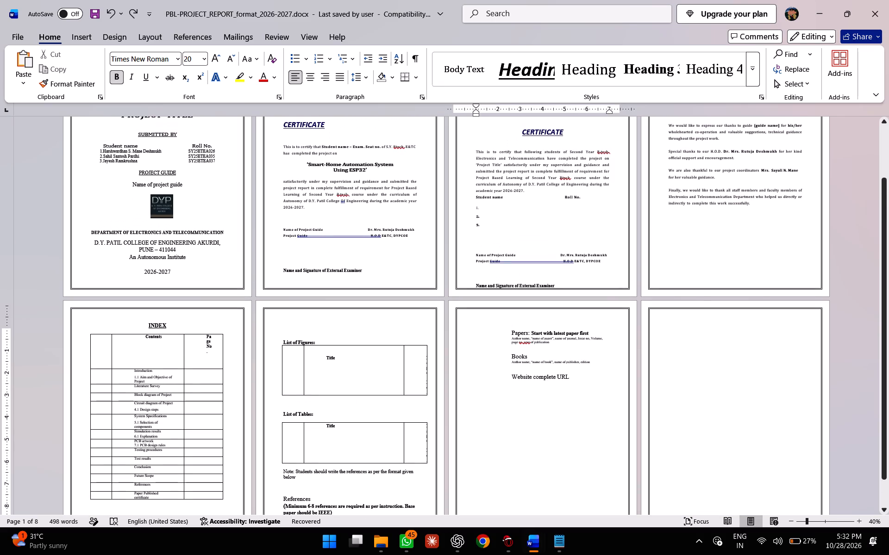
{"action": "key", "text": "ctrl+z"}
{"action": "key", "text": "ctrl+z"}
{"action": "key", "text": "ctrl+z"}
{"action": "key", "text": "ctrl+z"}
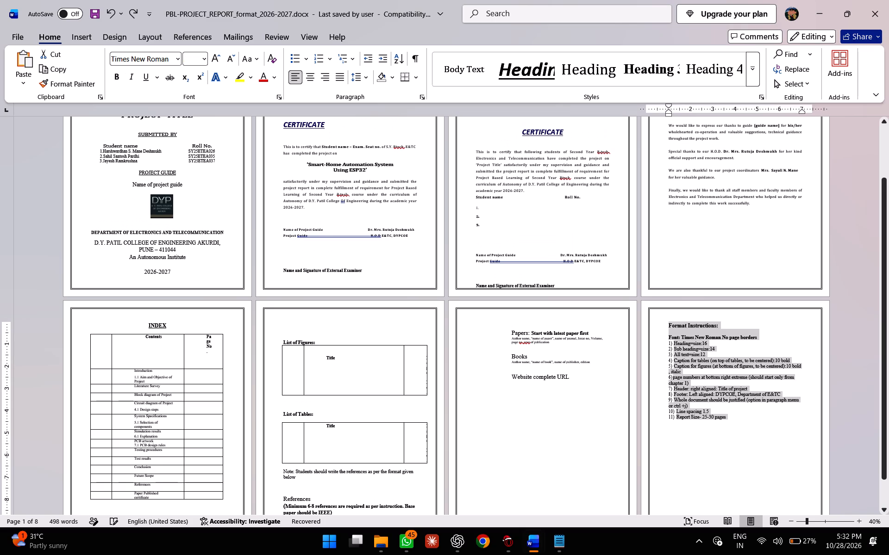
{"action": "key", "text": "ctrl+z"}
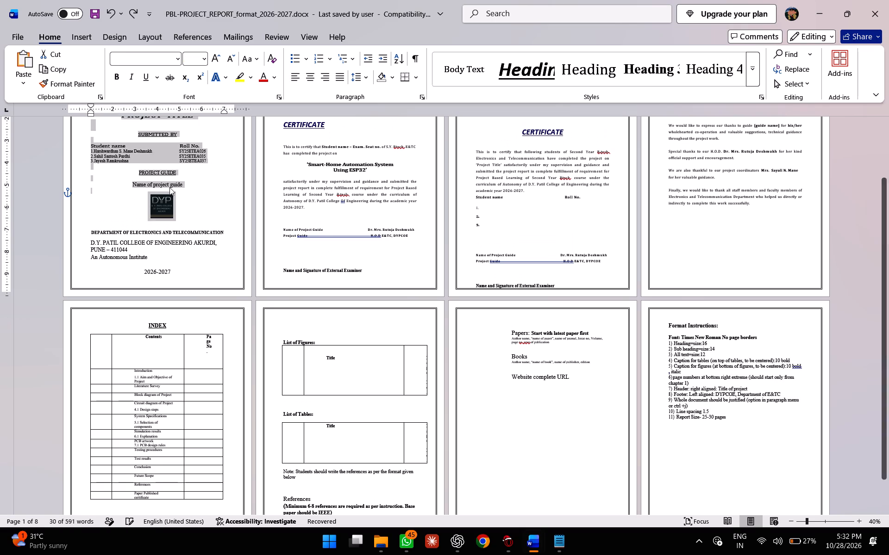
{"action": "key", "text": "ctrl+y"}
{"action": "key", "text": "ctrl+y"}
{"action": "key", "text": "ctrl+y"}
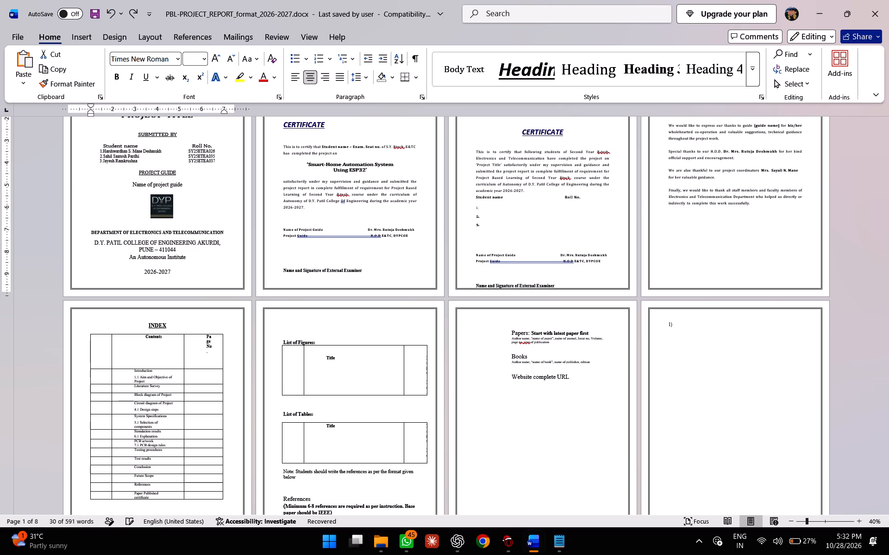
Remove the leftover "1)" list number from the last page.
{"action": "key", "text": "BackSpace"}
{"action": "key", "text": "BackSpace"}
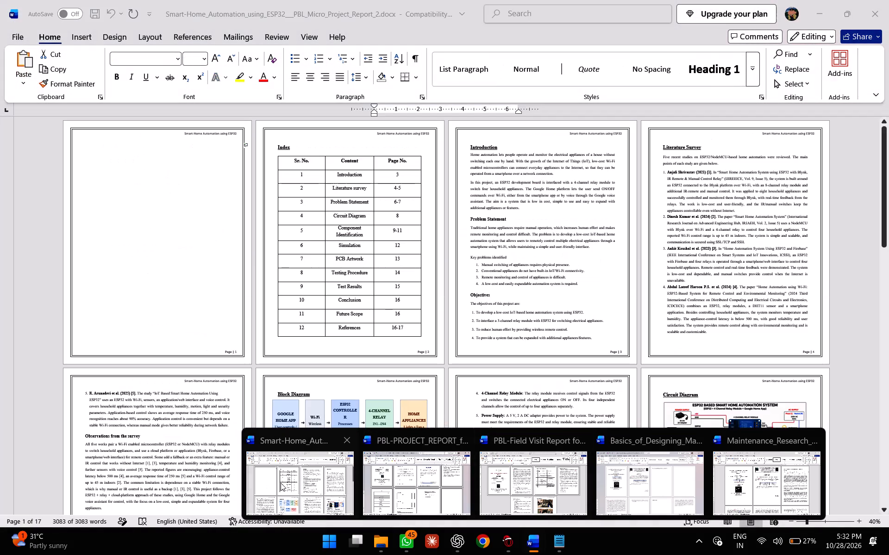
Copy the entire Smart-Home_Automation_using_ESP32 report and paste it onto the blank last page of the PBL-PROJECT_REPORT_format document.
{"action": "left_click", "coordinate": [281, 483]}
{"action": "key", "text": "ctrl+a"}
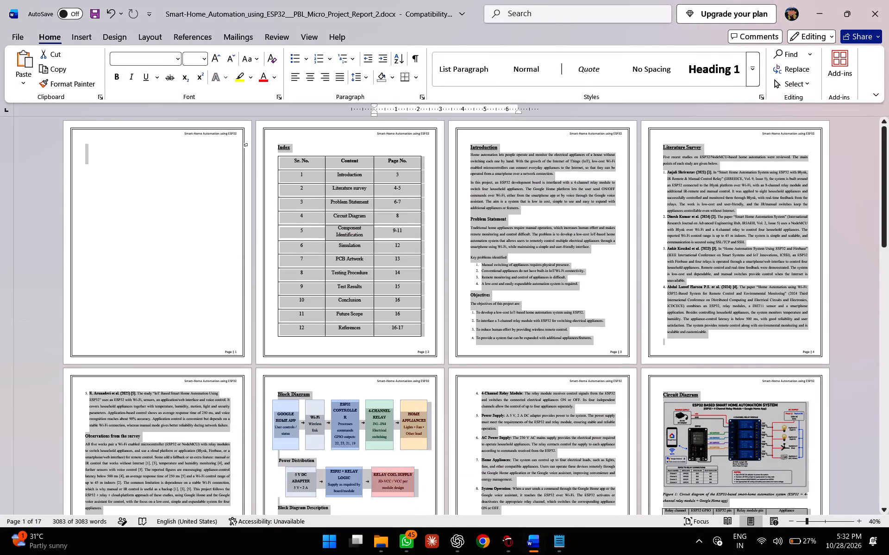
{"action": "key", "text": "ctrl+c"}
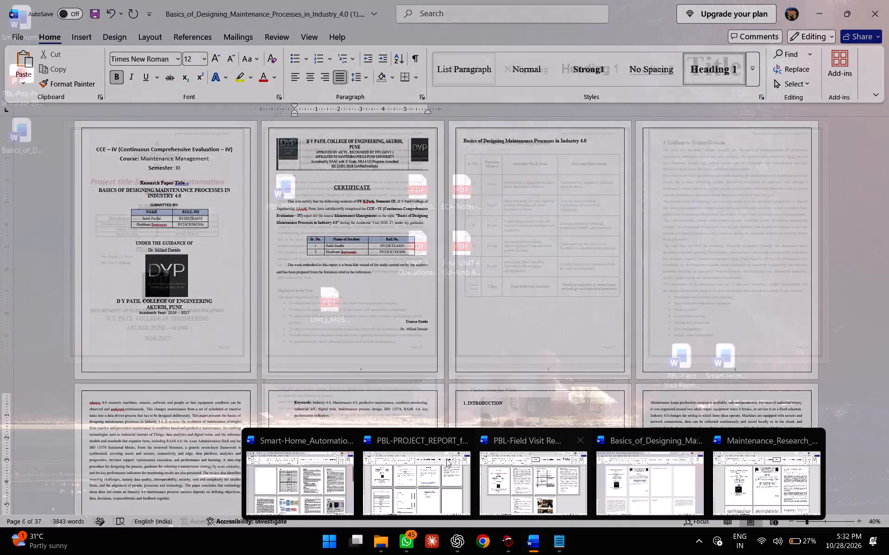
{"action": "left_click", "coordinate": [421, 464]}
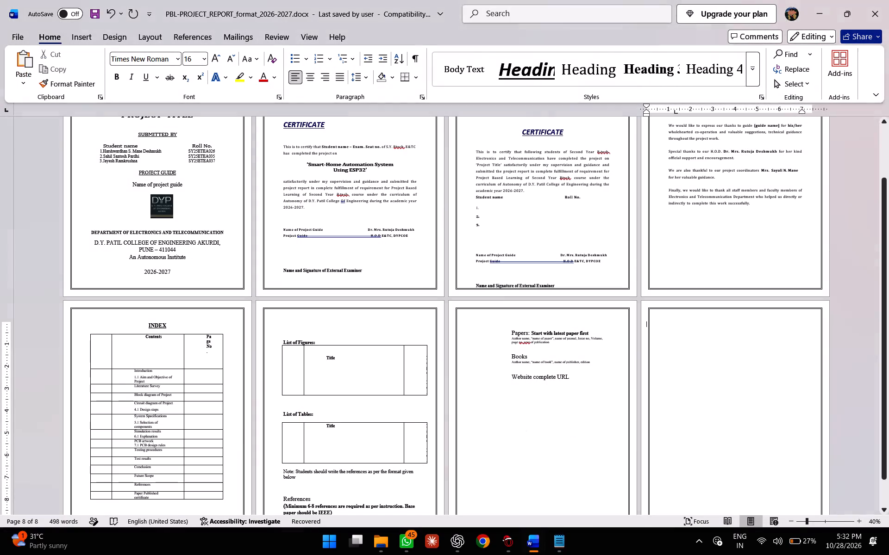
{"action": "left_click", "coordinate": [659, 316]}
{"action": "key", "text": "ctrl+v"}
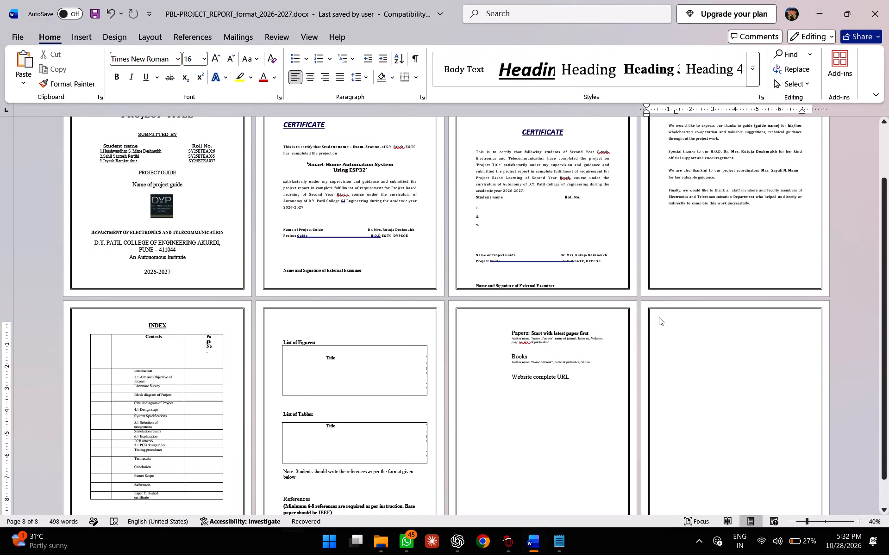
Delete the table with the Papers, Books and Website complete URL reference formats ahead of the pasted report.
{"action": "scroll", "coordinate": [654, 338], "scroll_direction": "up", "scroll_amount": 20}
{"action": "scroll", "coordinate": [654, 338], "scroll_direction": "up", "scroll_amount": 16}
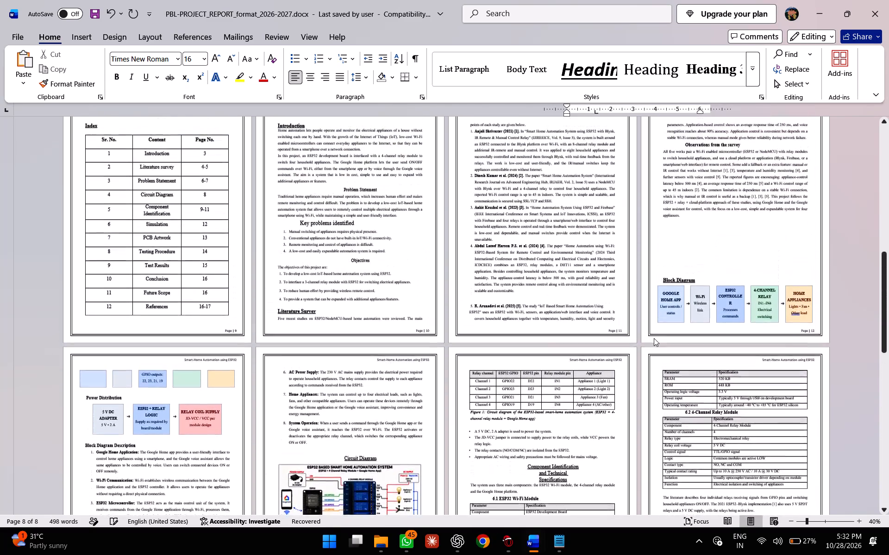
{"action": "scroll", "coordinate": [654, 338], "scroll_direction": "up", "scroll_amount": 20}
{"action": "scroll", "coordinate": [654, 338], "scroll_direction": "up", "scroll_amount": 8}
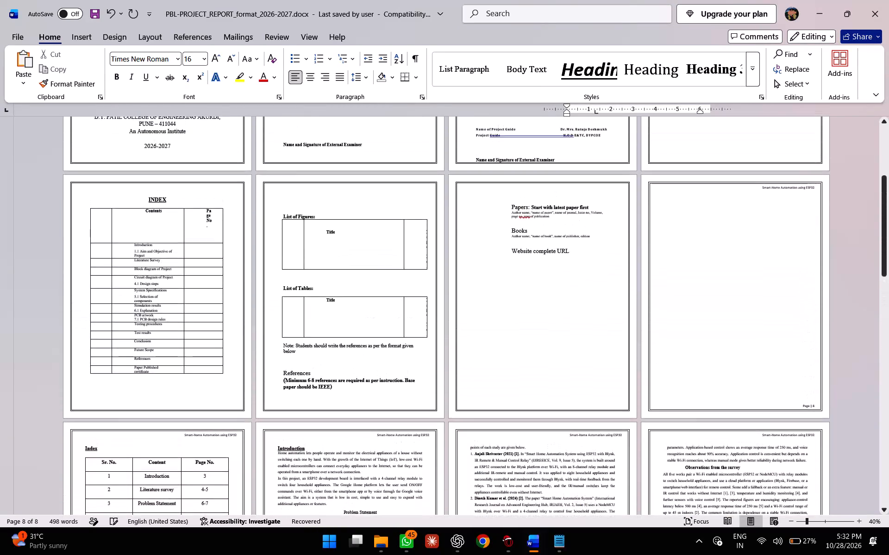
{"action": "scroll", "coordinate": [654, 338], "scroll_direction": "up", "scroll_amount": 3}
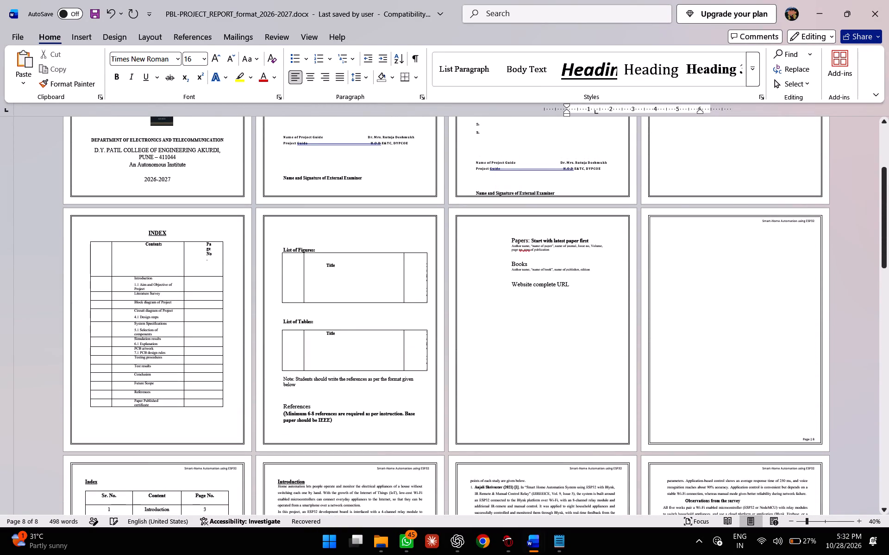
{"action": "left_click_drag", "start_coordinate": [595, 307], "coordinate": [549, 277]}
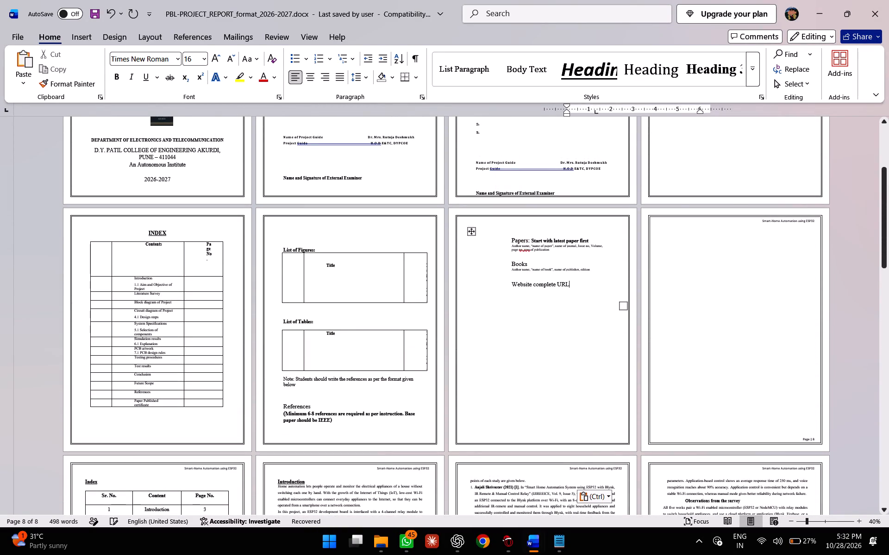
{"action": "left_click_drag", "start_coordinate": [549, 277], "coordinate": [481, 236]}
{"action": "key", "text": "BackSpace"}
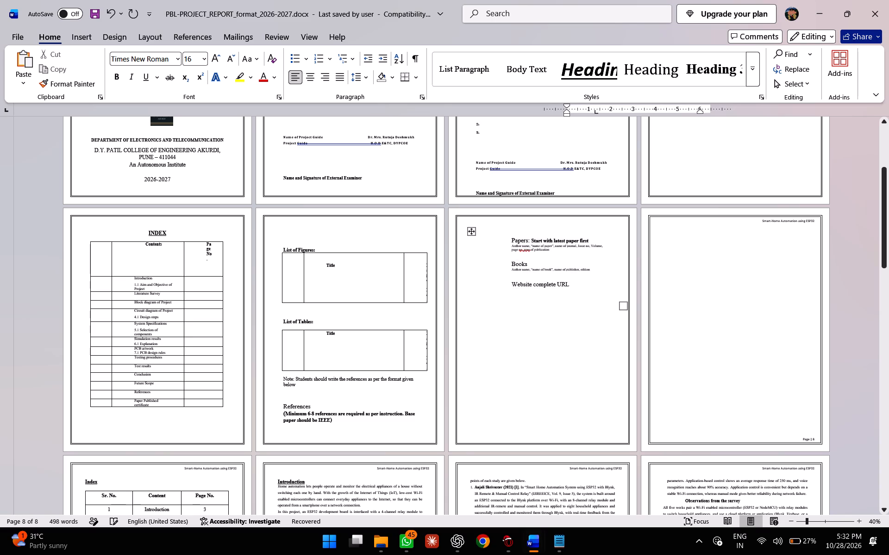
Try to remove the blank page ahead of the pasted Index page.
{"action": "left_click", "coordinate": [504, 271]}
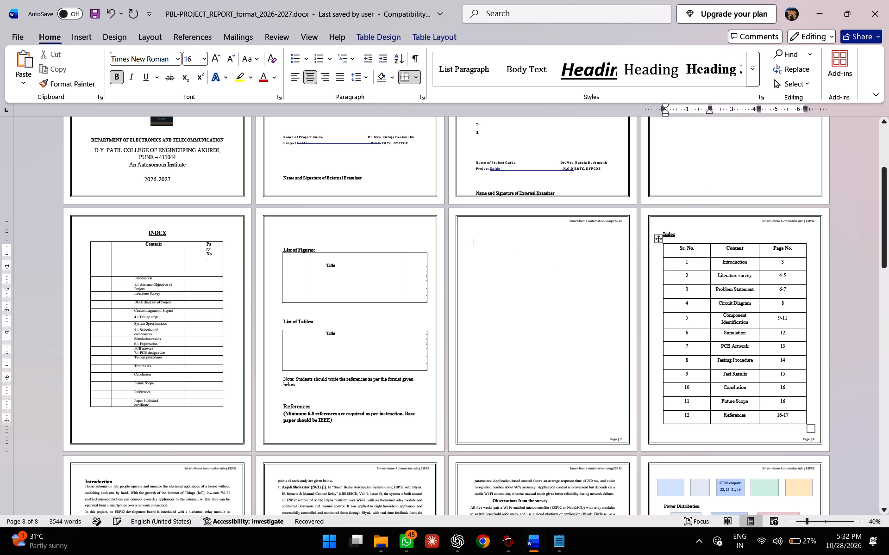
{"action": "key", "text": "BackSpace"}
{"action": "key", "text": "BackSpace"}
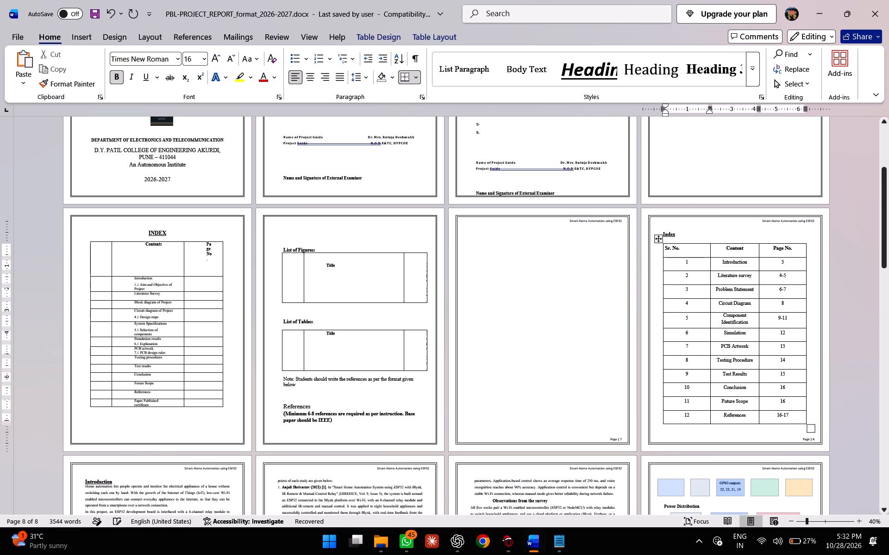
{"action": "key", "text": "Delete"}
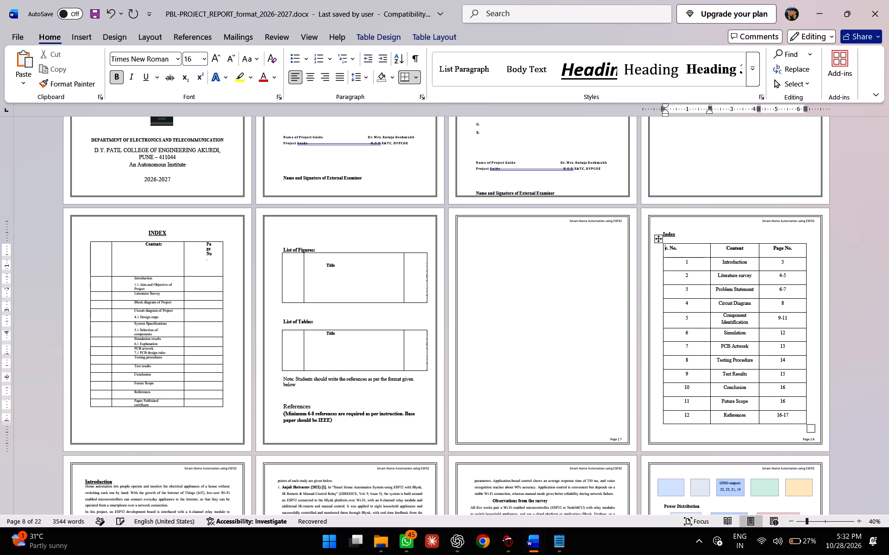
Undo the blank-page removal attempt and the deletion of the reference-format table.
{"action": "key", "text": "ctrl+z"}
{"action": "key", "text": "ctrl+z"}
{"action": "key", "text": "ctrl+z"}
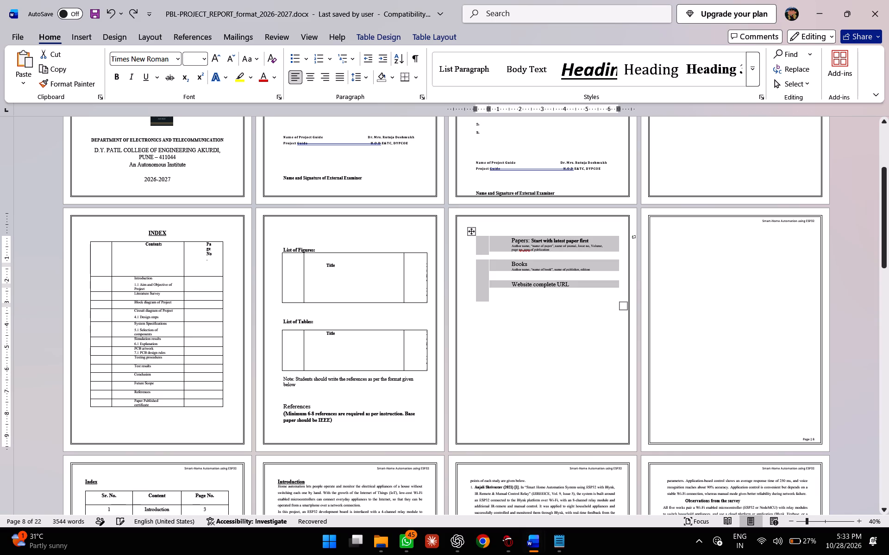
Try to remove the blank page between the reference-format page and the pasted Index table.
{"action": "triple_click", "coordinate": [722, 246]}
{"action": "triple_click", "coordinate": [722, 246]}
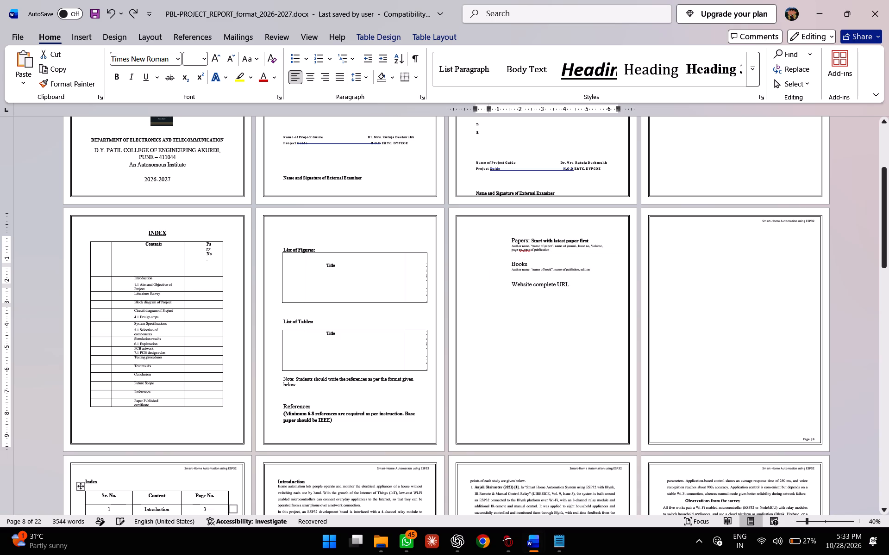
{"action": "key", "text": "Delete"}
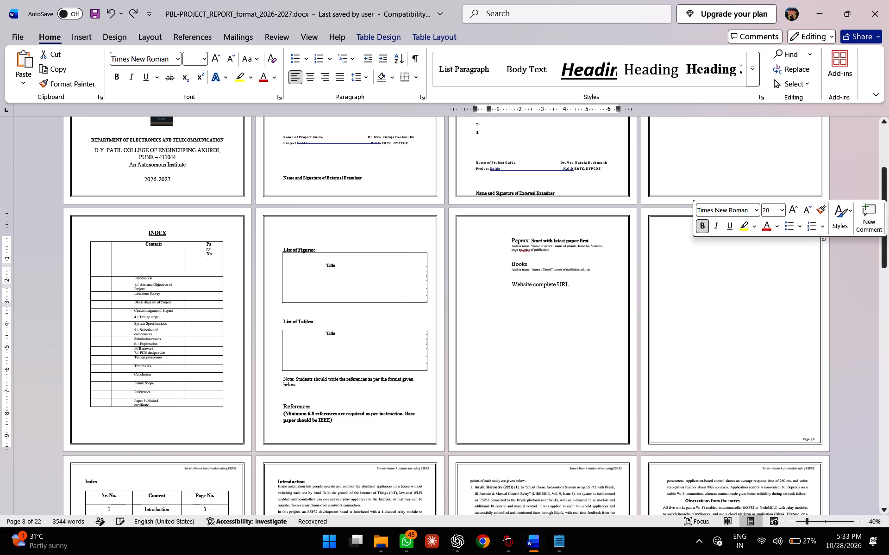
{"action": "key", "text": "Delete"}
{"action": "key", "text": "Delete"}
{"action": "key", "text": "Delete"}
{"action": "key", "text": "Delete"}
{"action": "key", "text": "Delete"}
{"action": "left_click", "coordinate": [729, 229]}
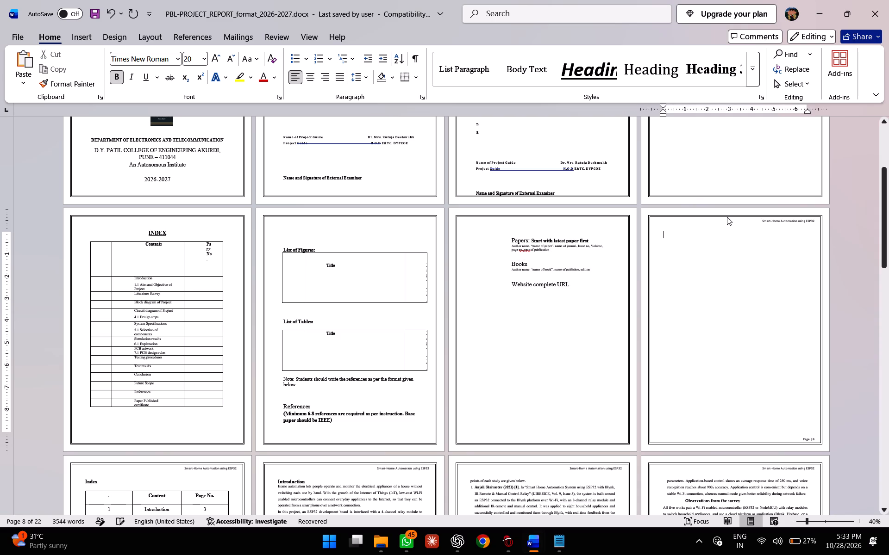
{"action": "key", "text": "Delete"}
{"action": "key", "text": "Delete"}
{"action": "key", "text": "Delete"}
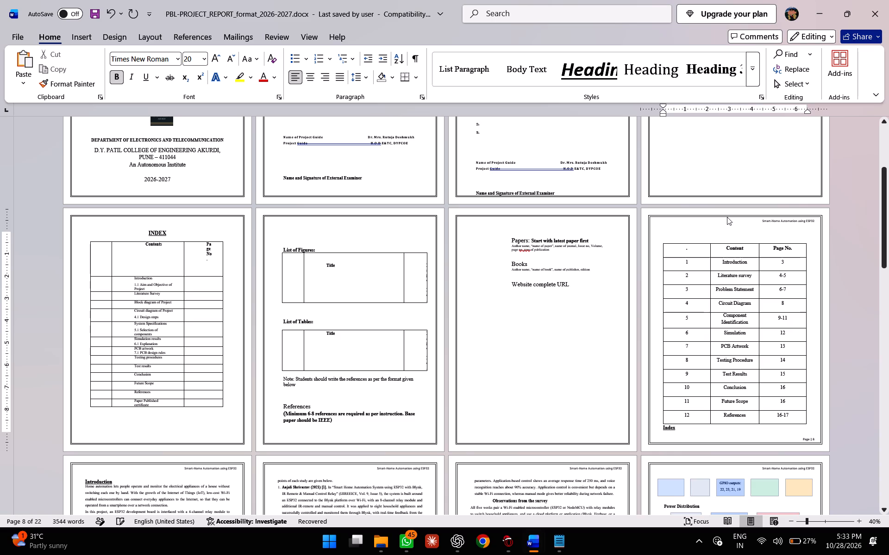
Undo the blank-page removal attempts and the paste of the Smart-Home Automation report after the template pages.
{"action": "left_click", "coordinate": [580, 220]}
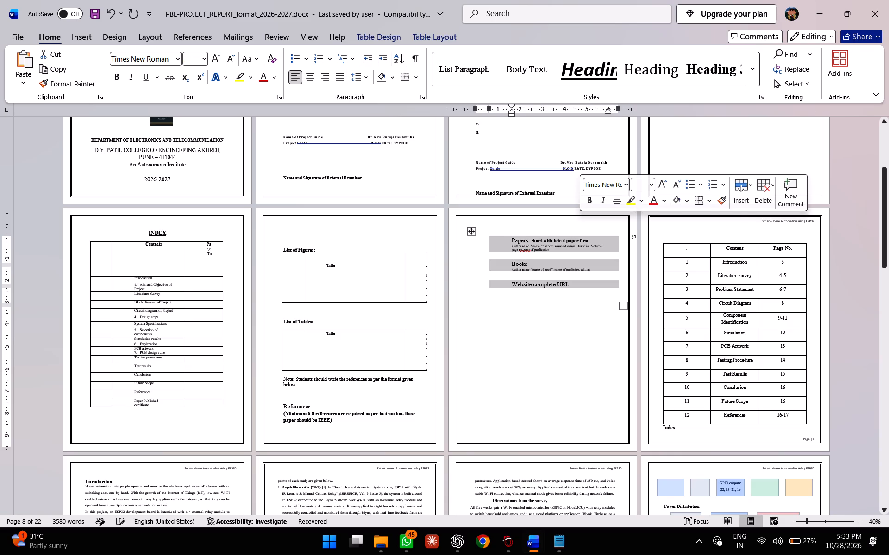
{"action": "left_click", "coordinate": [709, 236]}
{"action": "key", "text": "ctrl+z"}
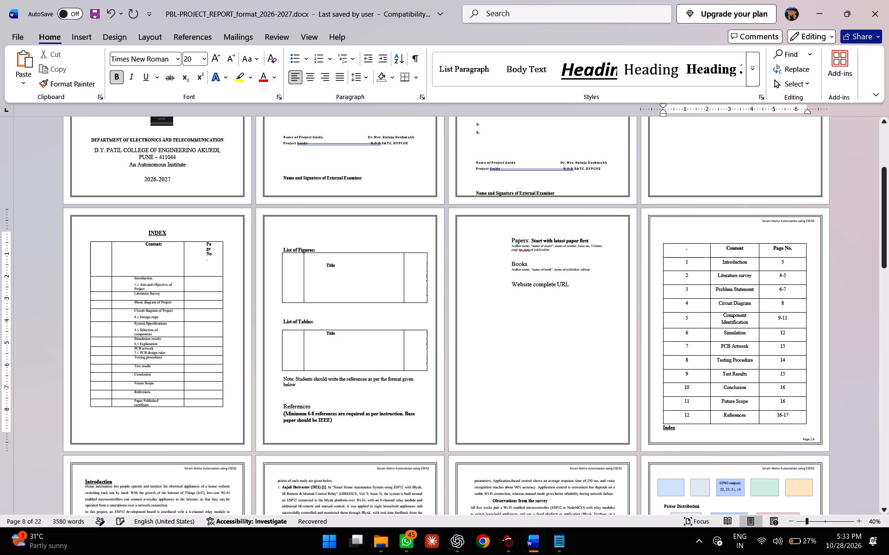
{"action": "key", "text": "ctrl+z"}
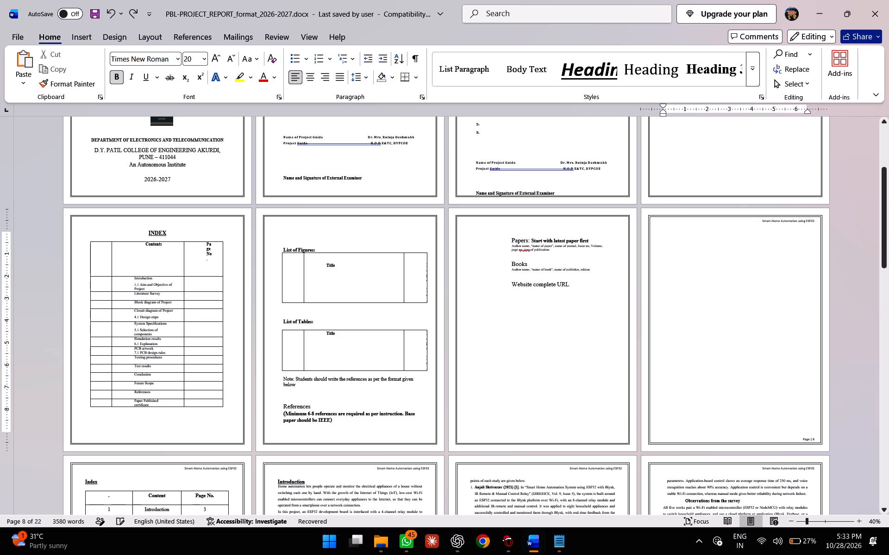
{"action": "key", "text": "ctrl+z"}
{"action": "key", "text": "ctrl+z"}
{"action": "key", "text": "ctrl+z"}
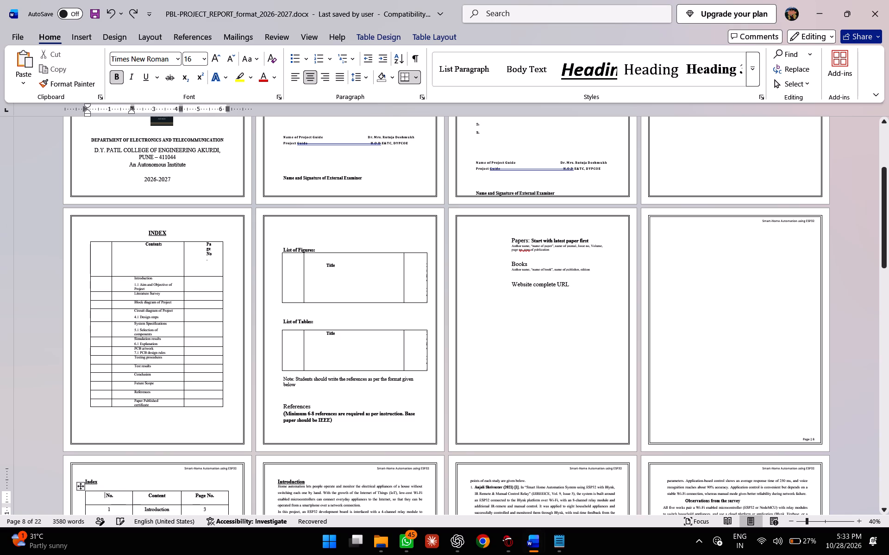
{"action": "key", "text": "ctrl+z"}
{"action": "key", "text": "ctrl+z"}
{"action": "key", "text": "ctrl+z"}
{"action": "key", "text": "ctrl+z"}
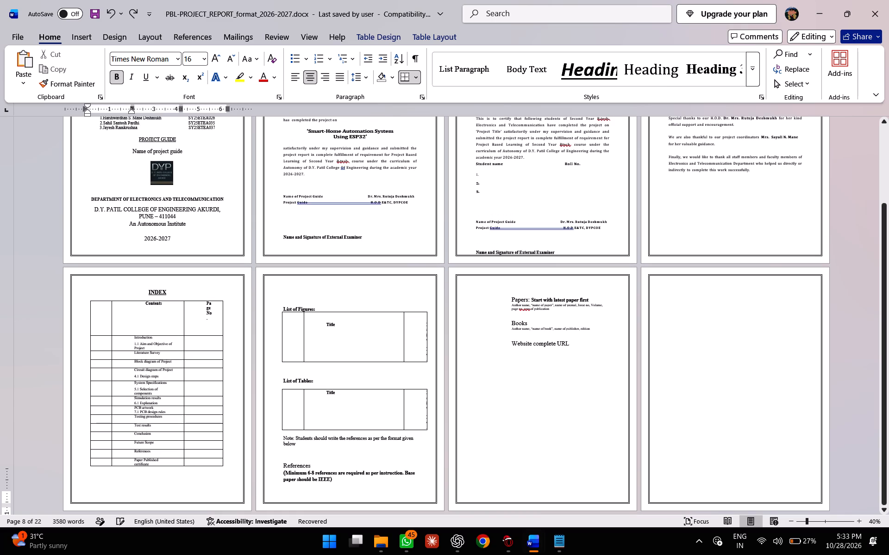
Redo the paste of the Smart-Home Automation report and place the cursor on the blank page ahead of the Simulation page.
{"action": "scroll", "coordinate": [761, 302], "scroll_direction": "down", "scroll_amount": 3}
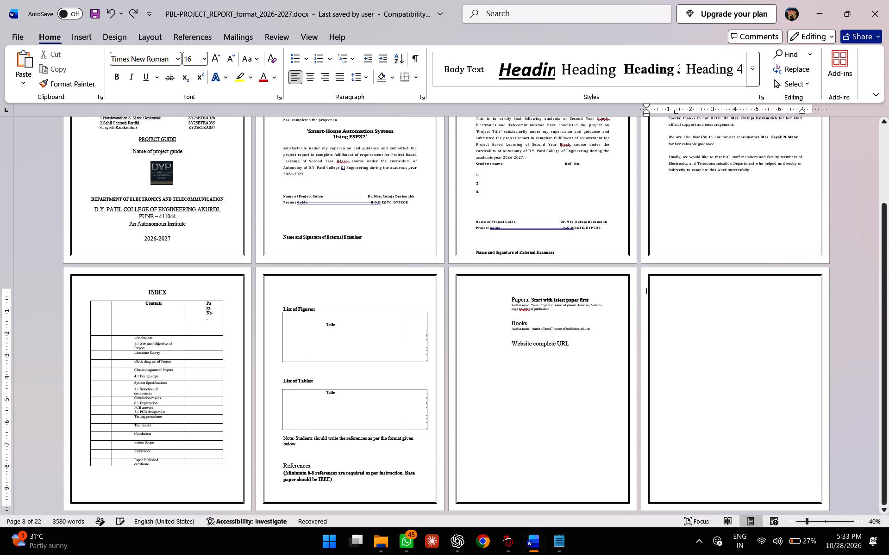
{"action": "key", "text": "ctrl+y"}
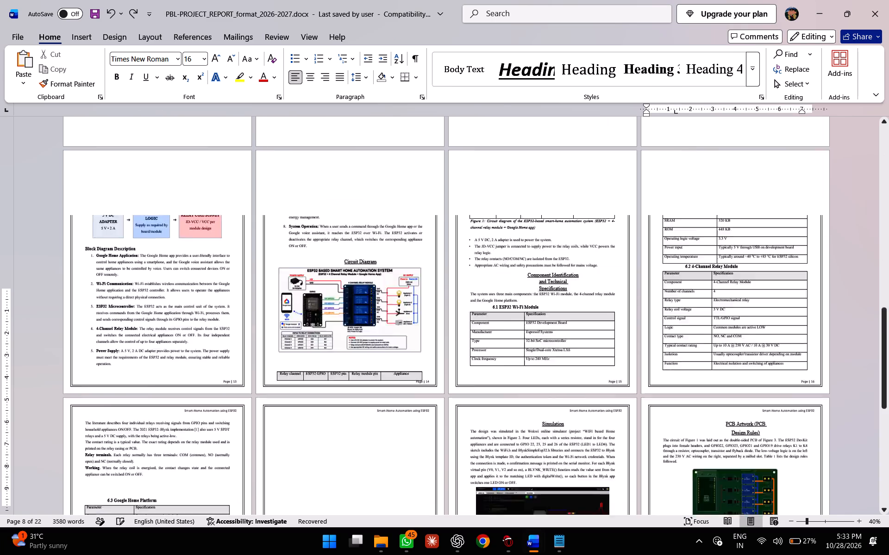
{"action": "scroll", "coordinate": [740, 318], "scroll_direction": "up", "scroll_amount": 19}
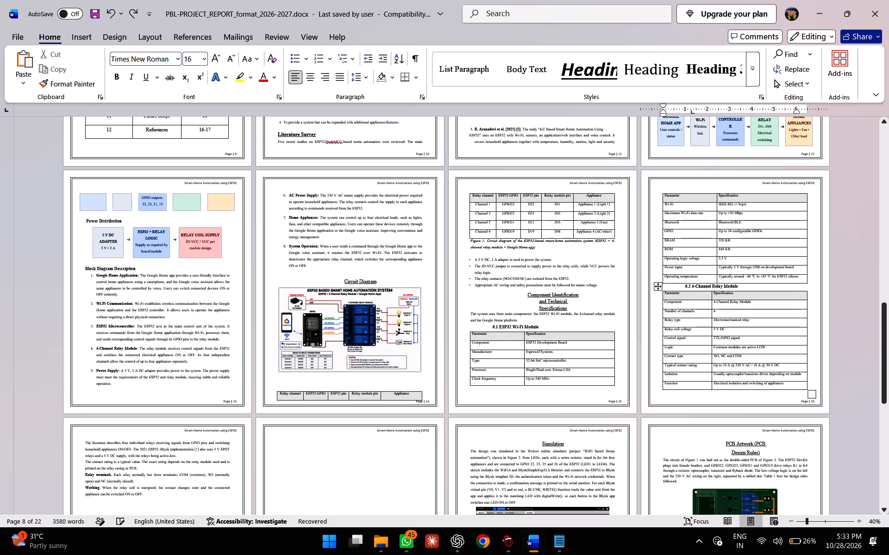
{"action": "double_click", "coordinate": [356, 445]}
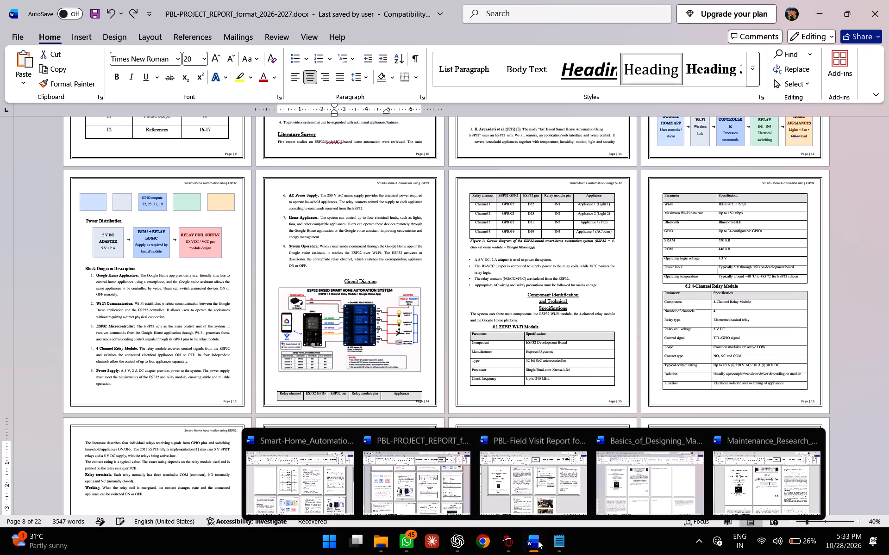
Switch to the Smart-Home Automation using ESP32 report and examine its page layout from the Index through the References.
{"action": "left_click", "coordinate": [303, 490]}
{"action": "scroll", "coordinate": [339, 403], "scroll_direction": "down", "scroll_amount": 15}
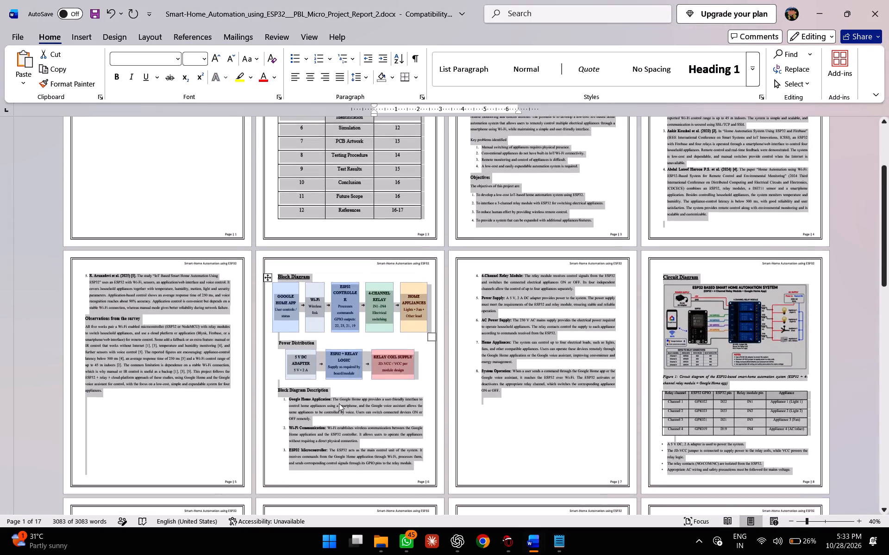
{"action": "scroll", "coordinate": [339, 403], "scroll_direction": "down", "scroll_amount": 20}
{"action": "scroll", "coordinate": [339, 403], "scroll_direction": "down", "scroll_amount": 1}
{"action": "scroll", "coordinate": [342, 408], "scroll_direction": "up", "scroll_amount": 1}
{"action": "scroll", "coordinate": [342, 408], "scroll_direction": "down", "scroll_amount": 9}
{"action": "scroll", "coordinate": [342, 408], "scroll_direction": "up", "scroll_amount": 1}
{"action": "scroll", "coordinate": [342, 408], "scroll_direction": "down", "scroll_amount": 6}
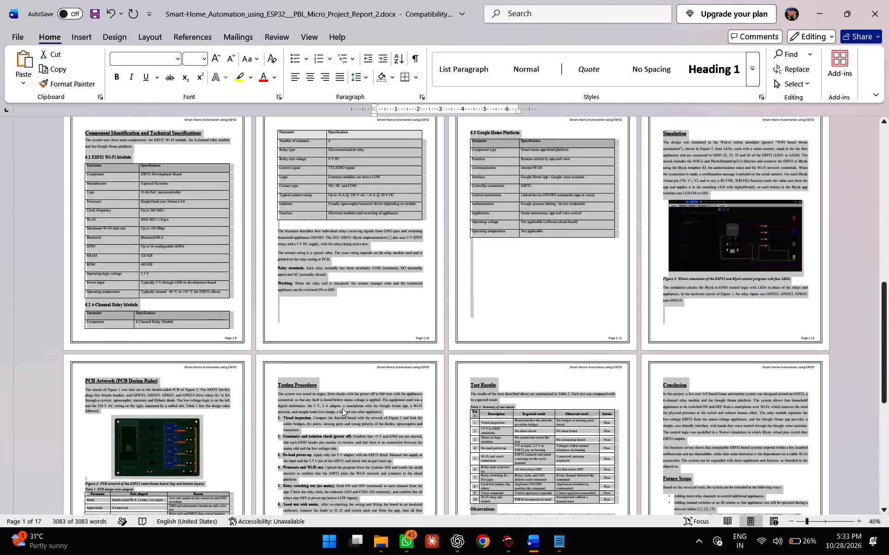
{"action": "scroll", "coordinate": [342, 408], "scroll_direction": "down", "scroll_amount": 7}
{"action": "scroll", "coordinate": [342, 408], "scroll_direction": "up", "scroll_amount": 1}
{"action": "scroll", "coordinate": [342, 408], "scroll_direction": "down", "scroll_amount": 17}
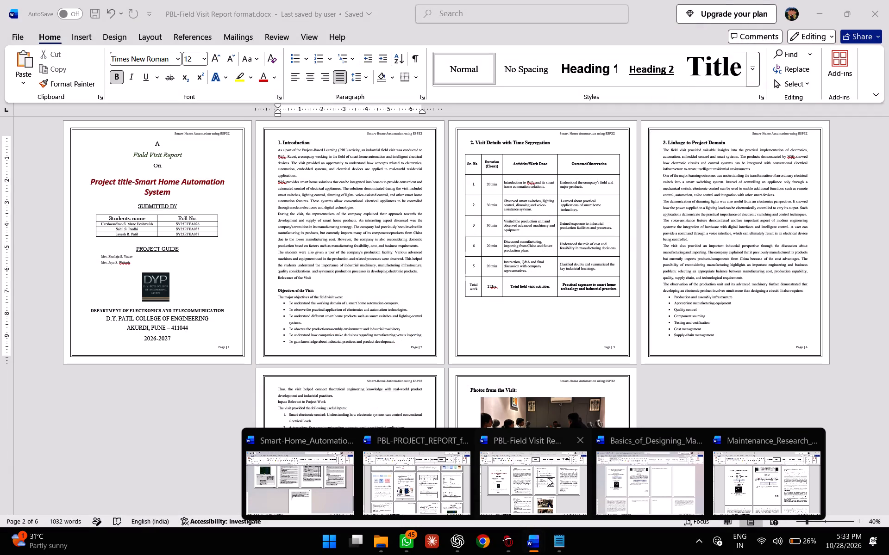
Switch to Maintenance_Research_Paper_Formatted.docx and save it.
{"action": "left_click", "coordinate": [764, 488]}
{"action": "left_click", "coordinate": [432, 338]}
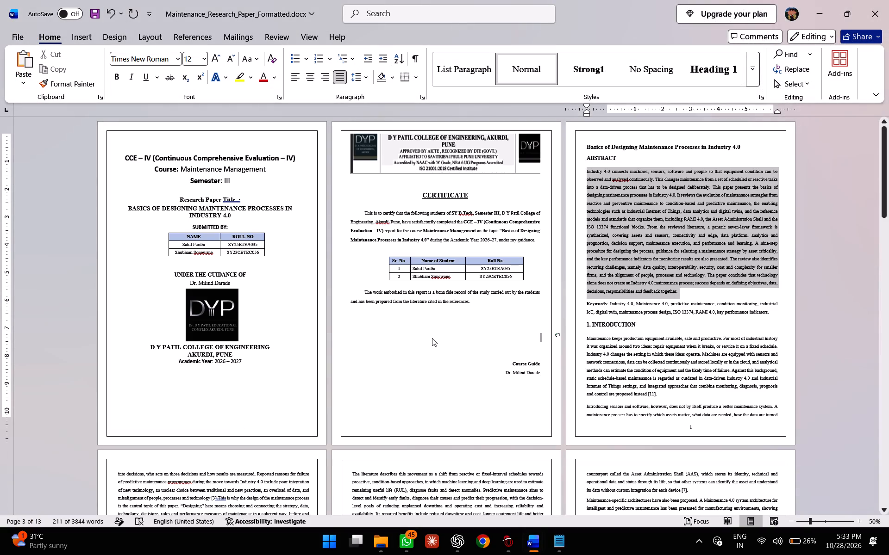
{"action": "left_click", "coordinate": [434, 357]}
{"action": "key", "text": "ctrl+s"}
{"action": "key", "text": "ctrl+s"}
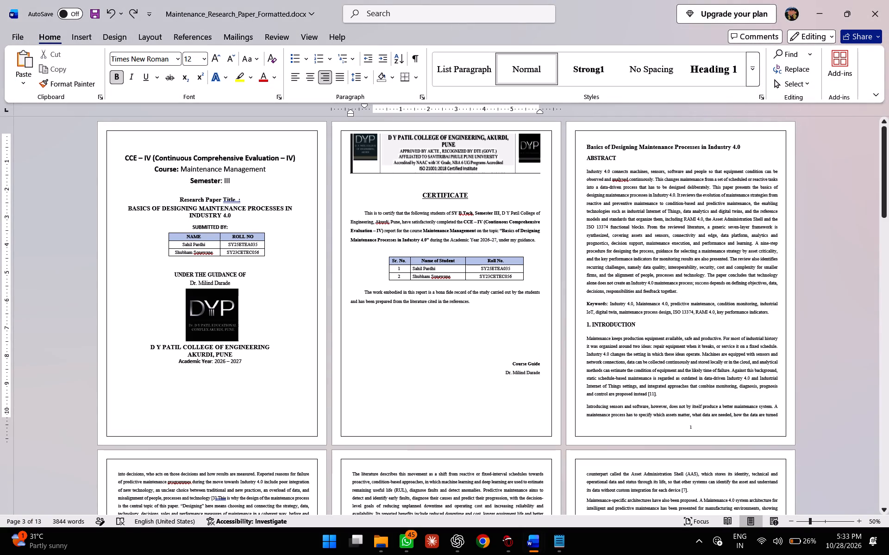
{"action": "key", "text": "ctrl+s"}
{"action": "key", "text": "ctrl+s"}
{"action": "scroll", "coordinate": [434, 361], "scroll_direction": "down", "scroll_amount": 14}
{"action": "scroll", "coordinate": [434, 361], "scroll_direction": "up", "scroll_amount": 1}
{"action": "scroll", "coordinate": [434, 361], "scroll_direction": "down", "scroll_amount": 11}
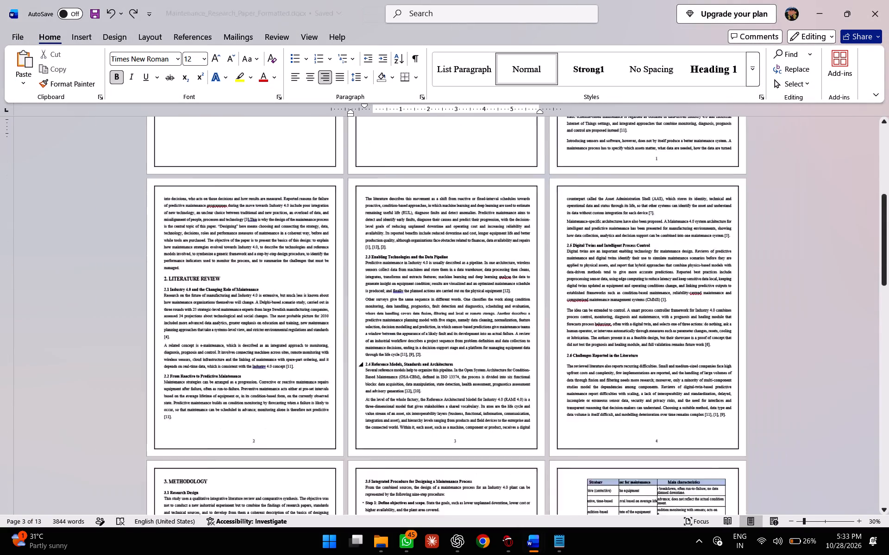
{"action": "key", "text": "ctrl+s"}
{"action": "key", "text": "ctrl+s"}
{"action": "key", "text": "ctrl+s"}
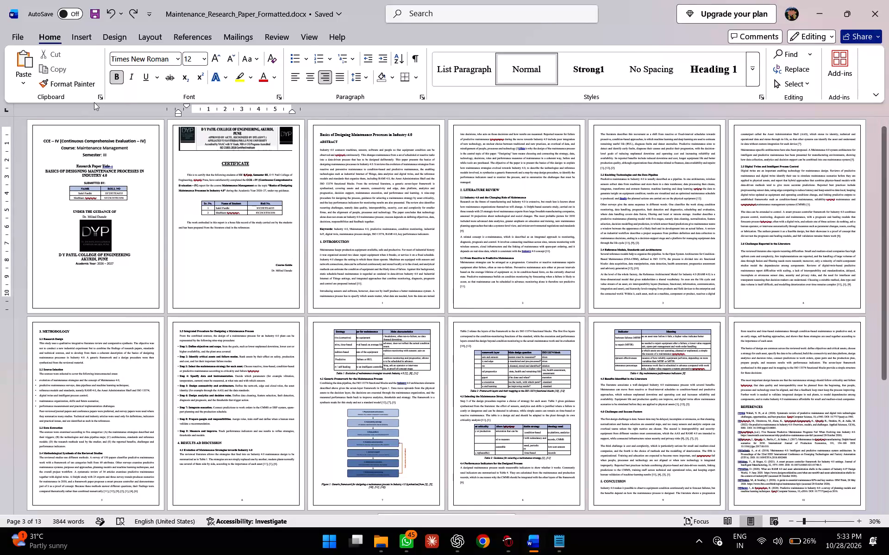
{"action": "left_click", "coordinate": [100, 17]}
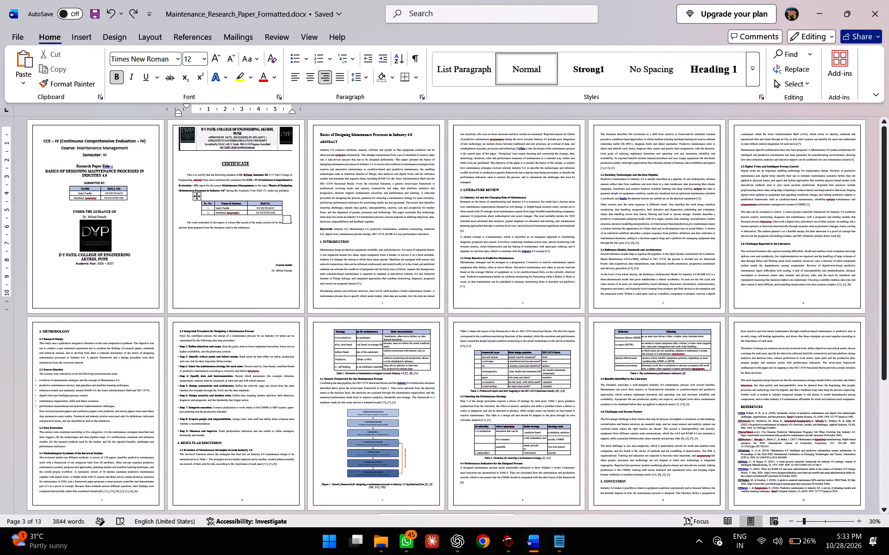
Save a copy of Maintenance_Research_Paper_Formatted.docx as a Word document in the Desktop folder and close the paper.
{"action": "scroll", "coordinate": [236, 233], "scroll_direction": "down", "scroll_amount": 4}
{"action": "scroll", "coordinate": [355, 297], "scroll_direction": "down", "scroll_amount": 17}
{"action": "scroll", "coordinate": [356, 300], "scroll_direction": "up", "scroll_amount": 3}
{"action": "scroll", "coordinate": [356, 300], "scroll_direction": "down", "scroll_amount": 1}
{"action": "scroll", "coordinate": [356, 300], "scroll_direction": "up", "scroll_amount": 9}
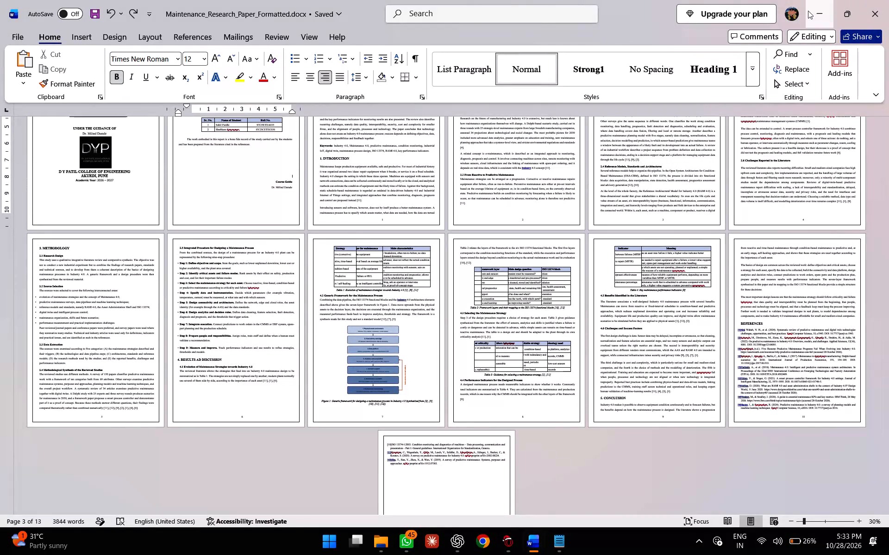
{"action": "left_click", "coordinate": [808, 11]}
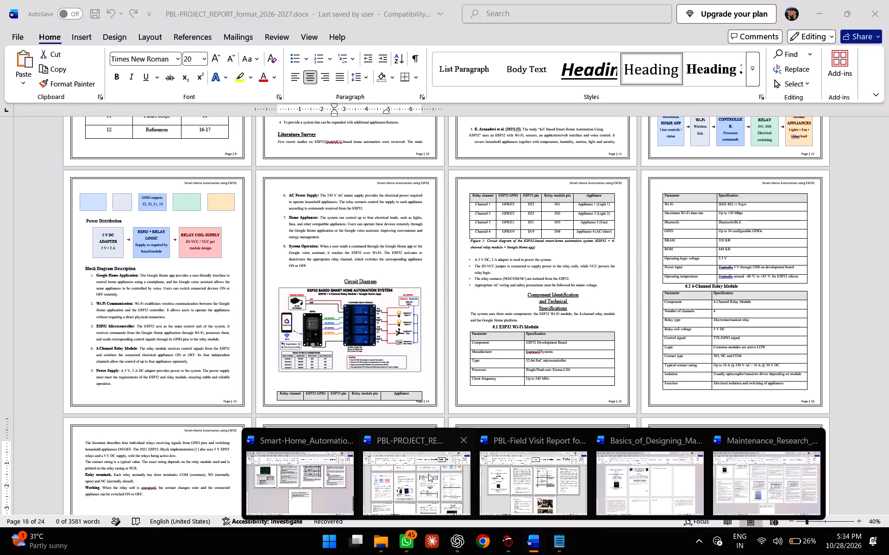
{"action": "left_click", "coordinate": [754, 485]}
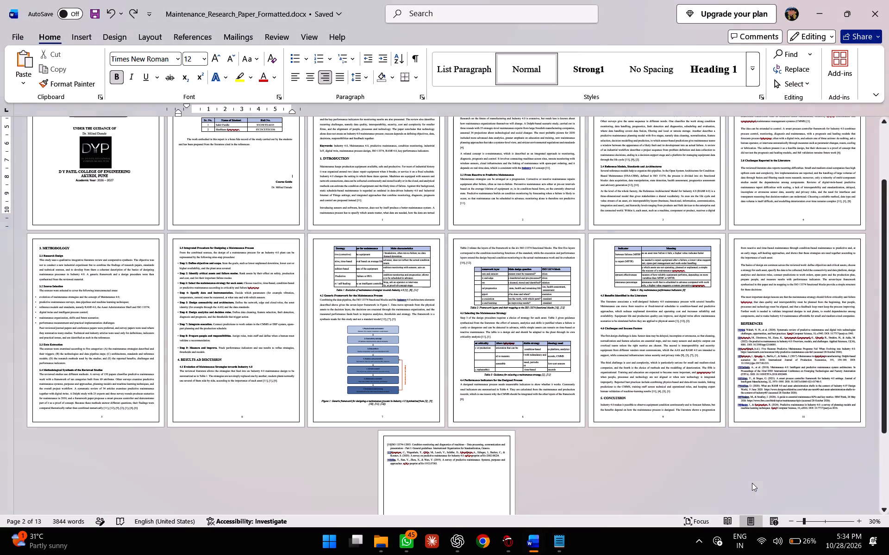
{"action": "left_click", "coordinate": [16, 36]}
{"action": "left_click", "coordinate": [26, 213]}
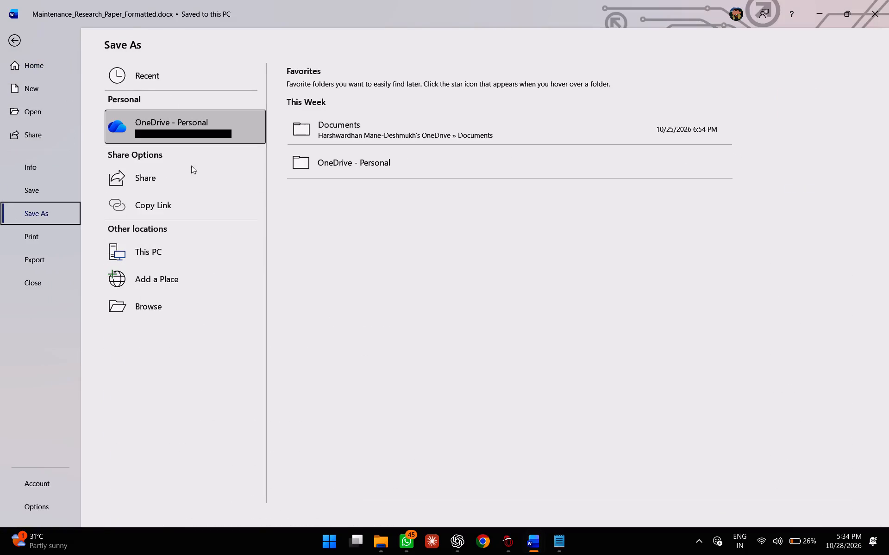
{"action": "left_click", "coordinate": [132, 257]}
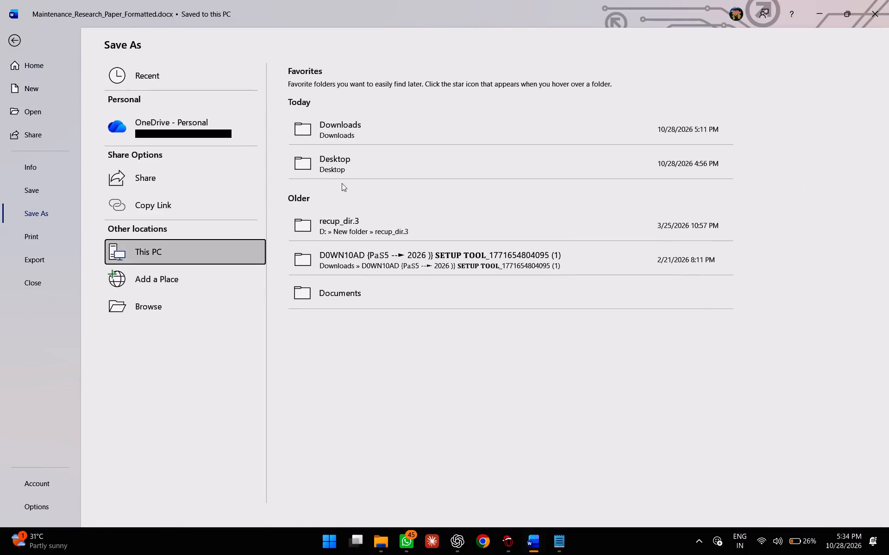
{"action": "left_click", "coordinate": [352, 169]}
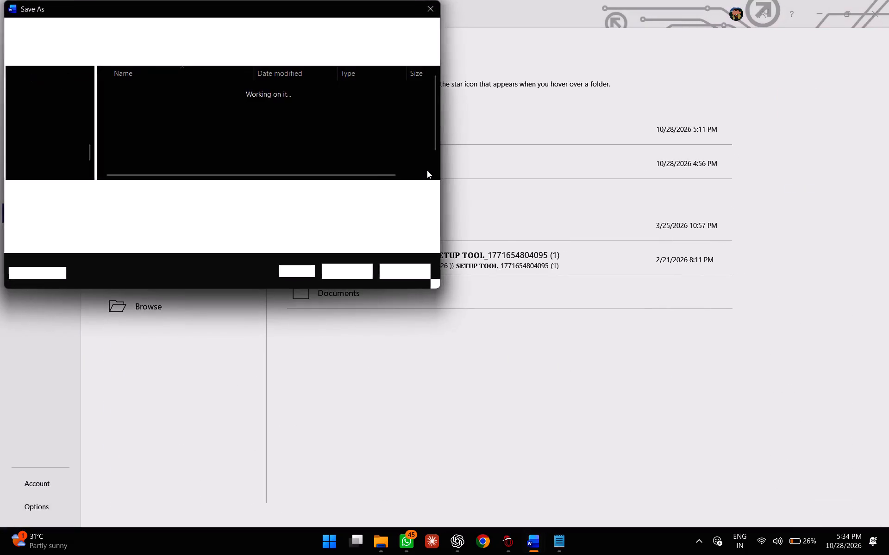
{"action": "left_click", "coordinate": [339, 272]}
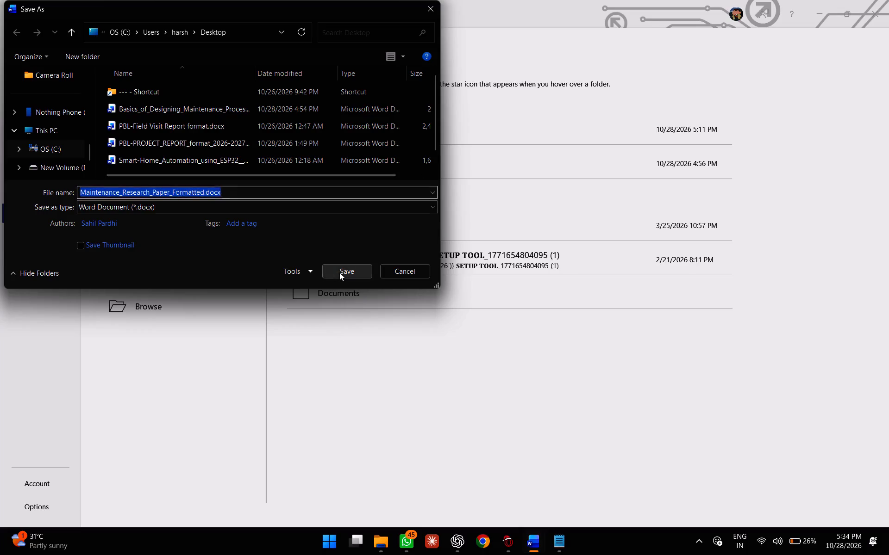
{"action": "scroll", "coordinate": [239, 327], "scroll_direction": "up", "scroll_amount": 2}
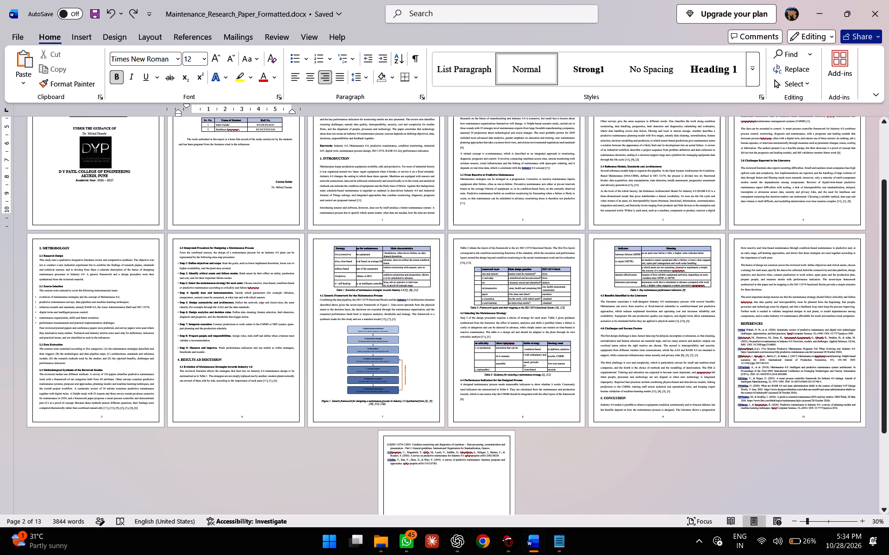
{"action": "scroll", "coordinate": [239, 327], "scroll_direction": "up", "scroll_amount": 14}
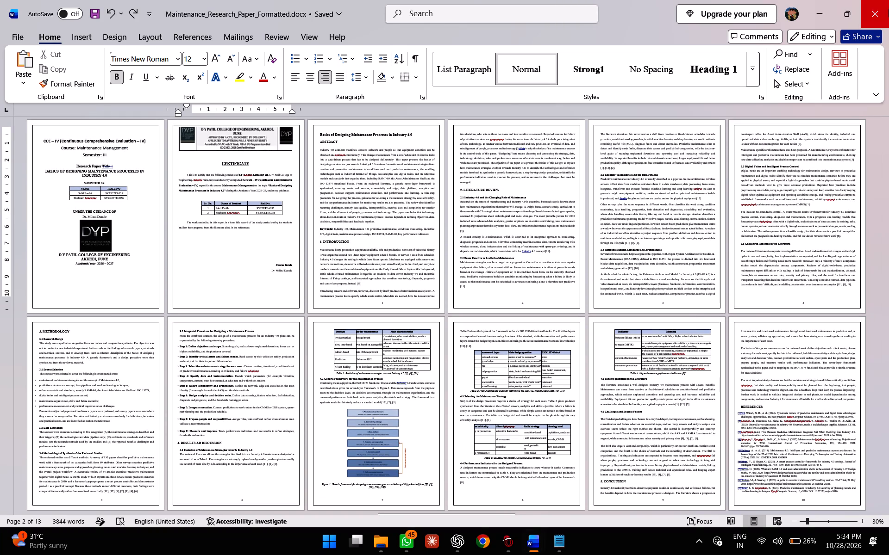
{"action": "left_click", "coordinate": [888, 11]}
Return to the PBL project report format document and examine its template pages and the pasted report pages.
{"action": "scroll", "coordinate": [453, 269], "scroll_direction": "up", "scroll_amount": 6}
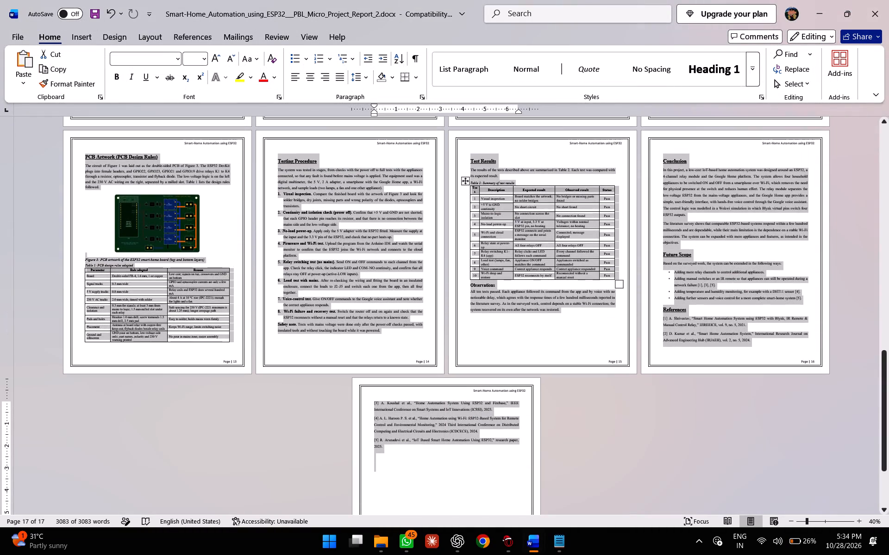
{"action": "left_click", "coordinate": [822, 9]}
{"action": "scroll", "coordinate": [416, 211], "scroll_direction": "up", "scroll_amount": 7}
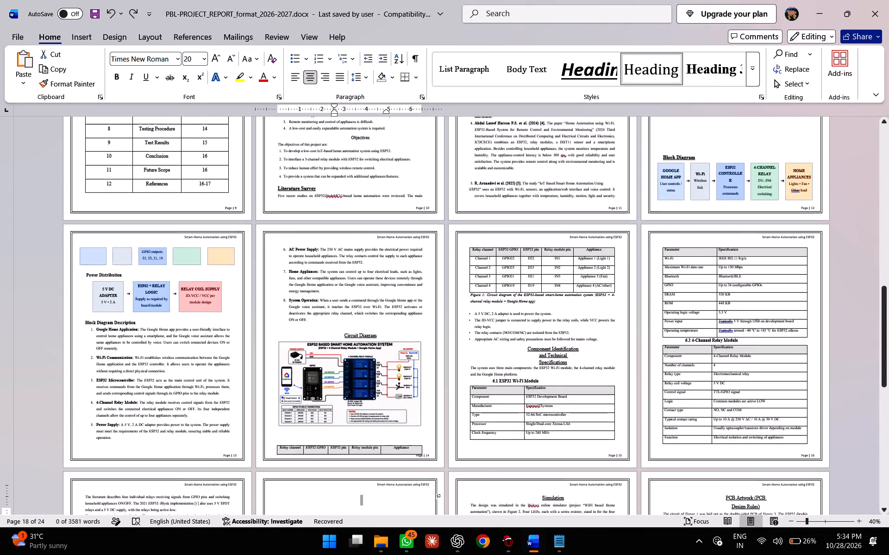
{"action": "scroll", "coordinate": [416, 211], "scroll_direction": "up", "scroll_amount": 16}
{"action": "scroll", "coordinate": [416, 211], "scroll_direction": "up", "scroll_amount": 18}
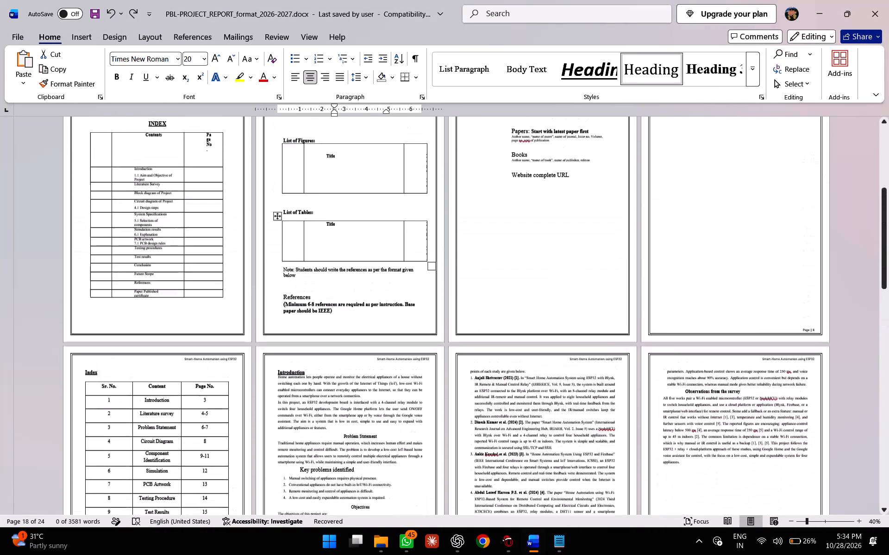
{"action": "scroll", "coordinate": [416, 211], "scroll_direction": "up", "scroll_amount": 10}
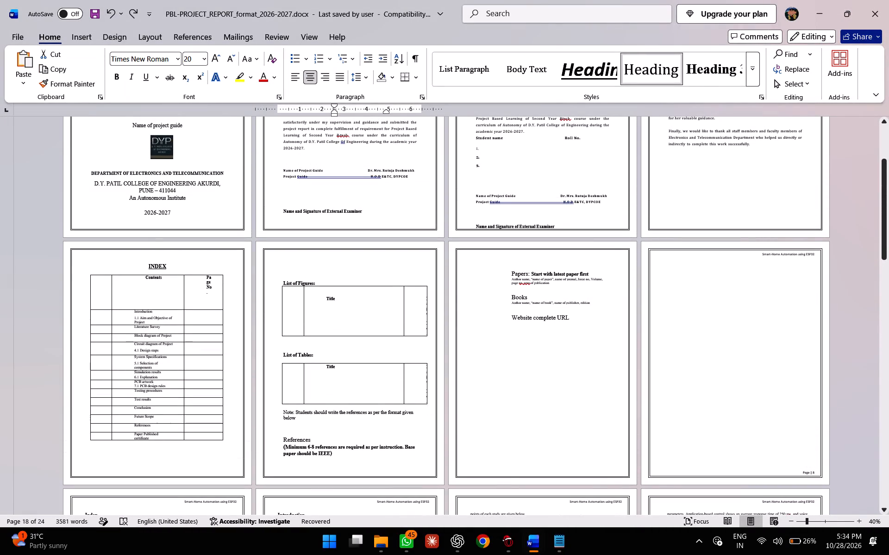
{"action": "scroll", "coordinate": [376, 443], "scroll_direction": "up", "scroll_amount": 5}
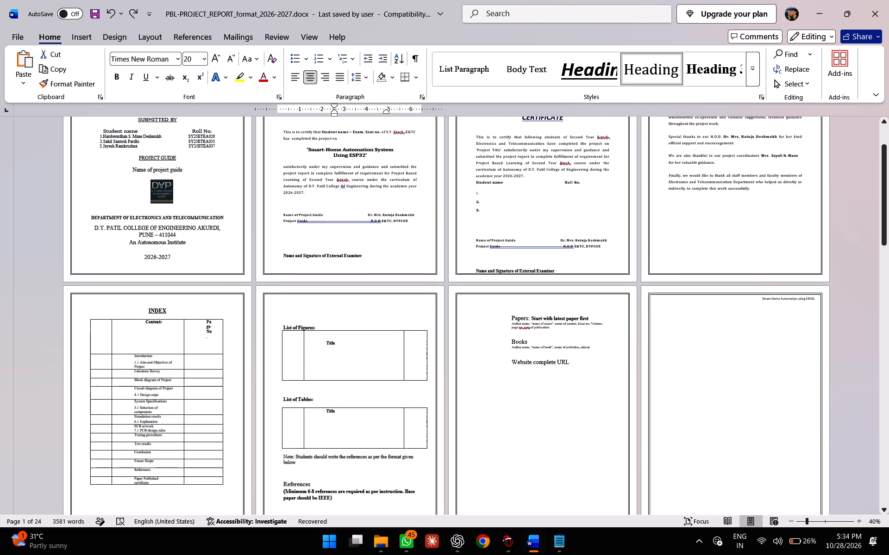
{"action": "scroll", "coordinate": [376, 443], "scroll_direction": "up", "scroll_amount": 5}
{"action": "scroll", "coordinate": [374, 438], "scroll_direction": "down", "scroll_amount": 6}
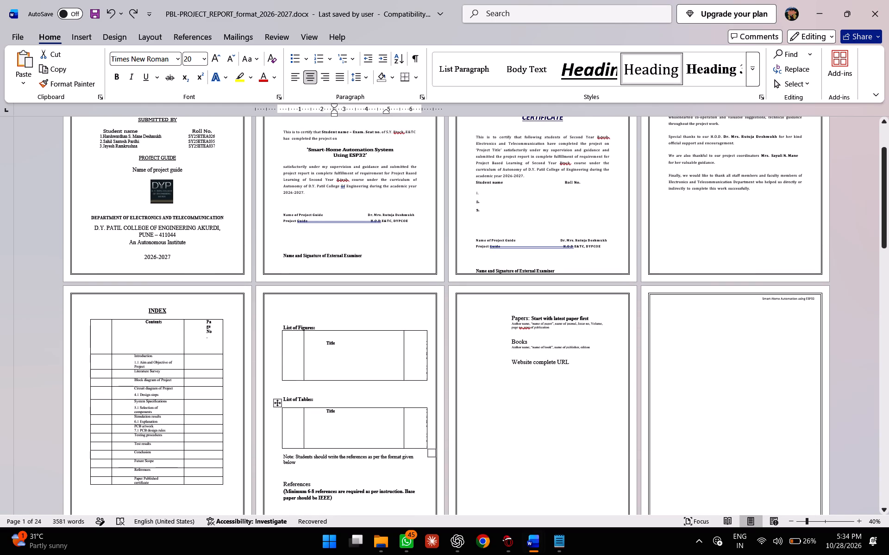
Undo the report paste, the deletion of the Format Instructions text and the earlier layout change across the template pages.
{"action": "key", "text": "ctrl+z"}
{"action": "key", "text": "ctrl+z"}
{"action": "key", "text": "ctrl+z"}
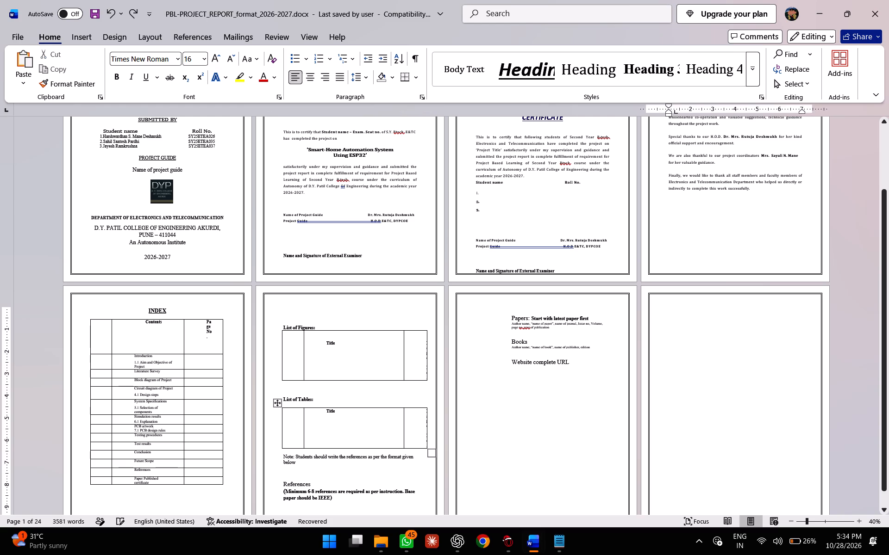
{"action": "key", "text": "ctrl+z"}
{"action": "key", "text": "ctrl+z"}
{"action": "key", "text": "ctrl+z"}
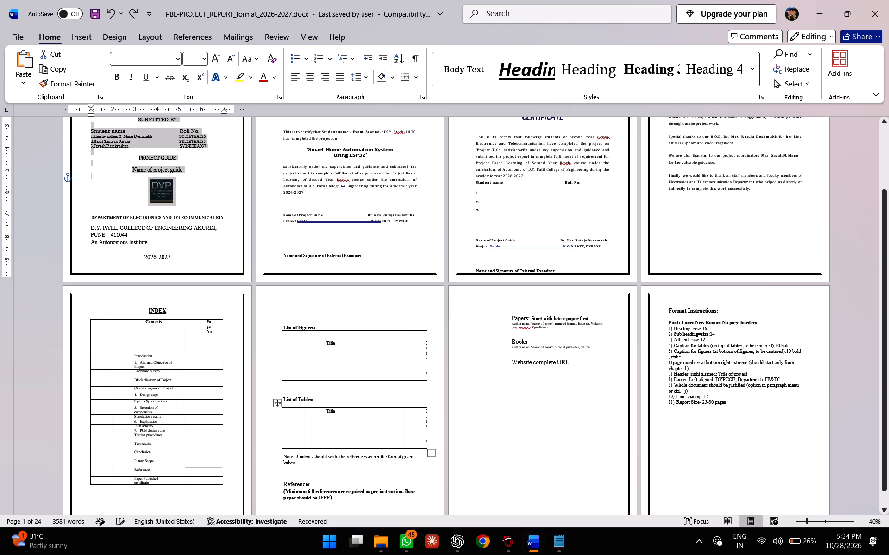
{"action": "key", "text": "ctrl+z"}
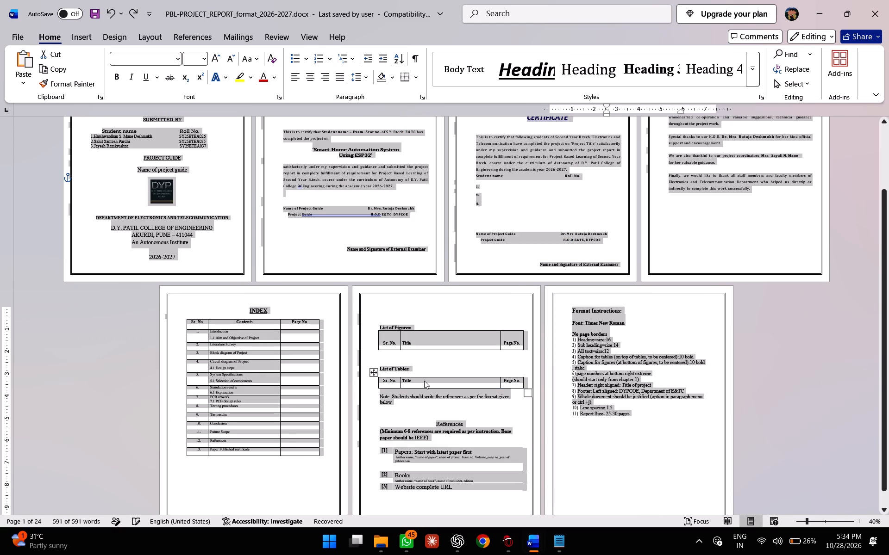
Delete all of the Format Instructions text from the last template page, including the leftover list number.
{"action": "left_click", "coordinate": [588, 462]}
{"action": "left_click_drag", "start_coordinate": [647, 416], "coordinate": [647, 415]}
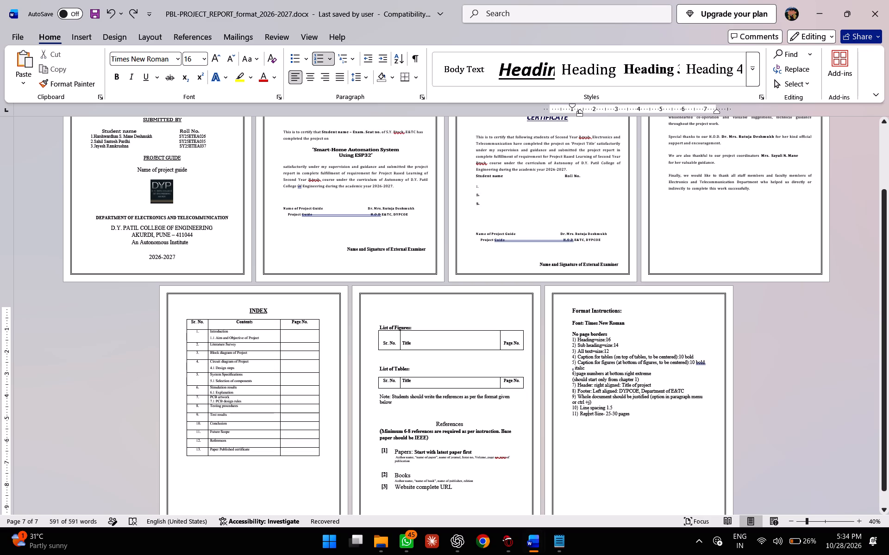
{"action": "left_click_drag", "start_coordinate": [647, 415], "coordinate": [572, 313]}
{"action": "key", "text": "BackSpace"}
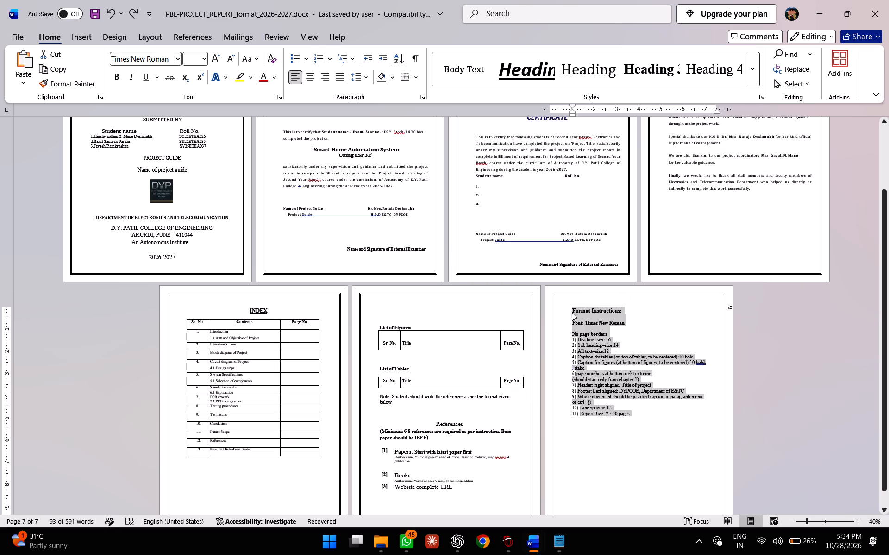
{"action": "key", "text": "BackSpace"}
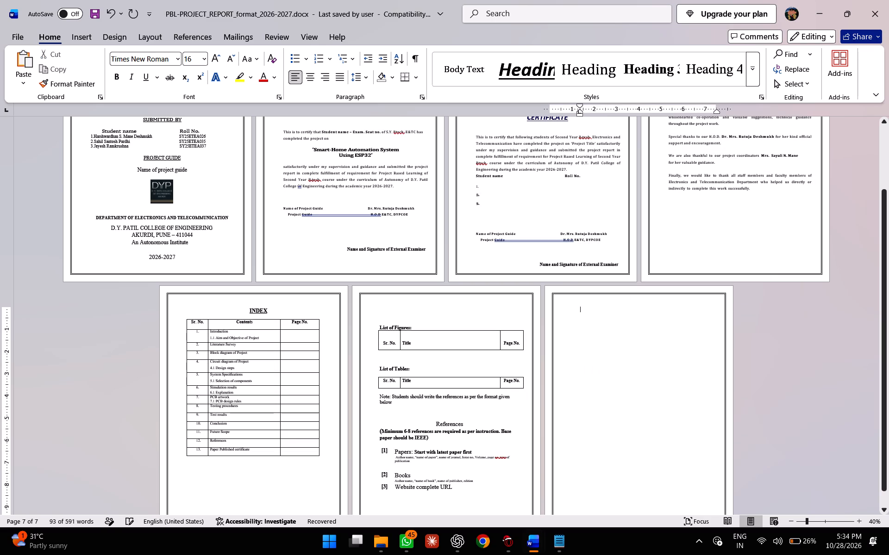
{"action": "key", "text": "BackSpace"}
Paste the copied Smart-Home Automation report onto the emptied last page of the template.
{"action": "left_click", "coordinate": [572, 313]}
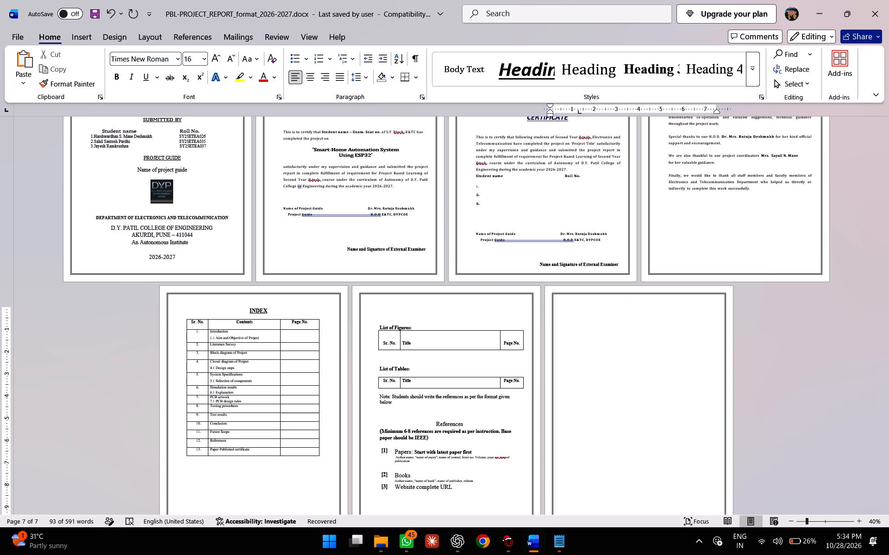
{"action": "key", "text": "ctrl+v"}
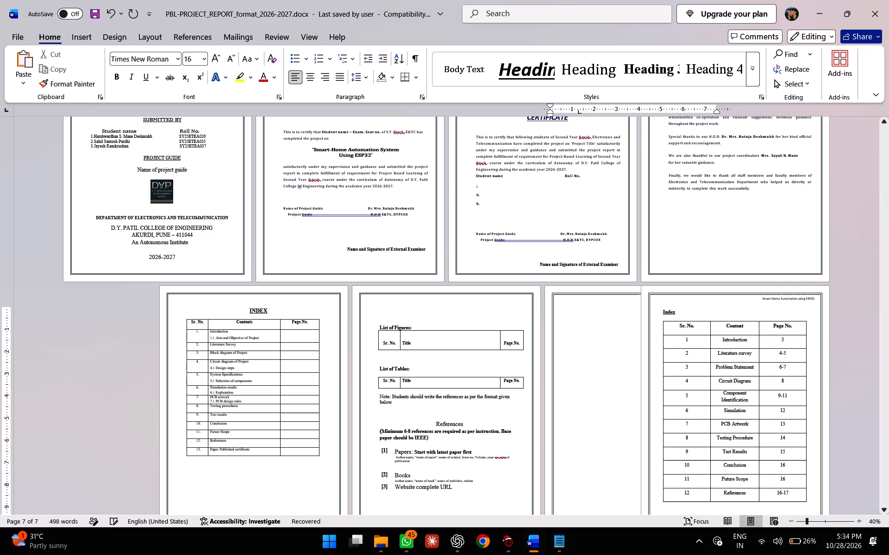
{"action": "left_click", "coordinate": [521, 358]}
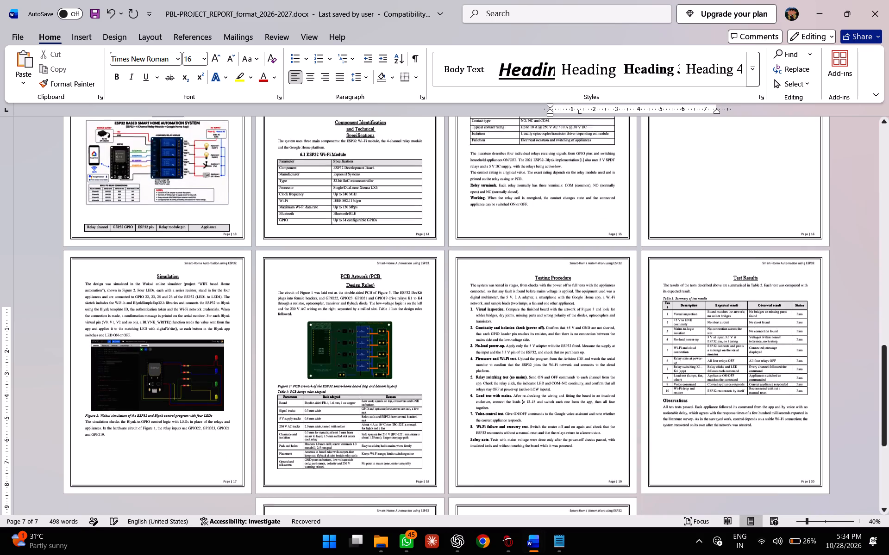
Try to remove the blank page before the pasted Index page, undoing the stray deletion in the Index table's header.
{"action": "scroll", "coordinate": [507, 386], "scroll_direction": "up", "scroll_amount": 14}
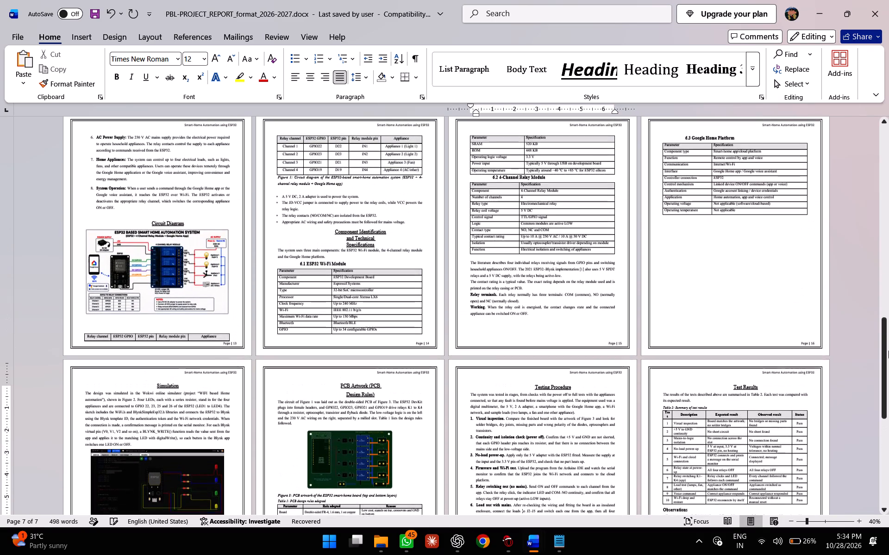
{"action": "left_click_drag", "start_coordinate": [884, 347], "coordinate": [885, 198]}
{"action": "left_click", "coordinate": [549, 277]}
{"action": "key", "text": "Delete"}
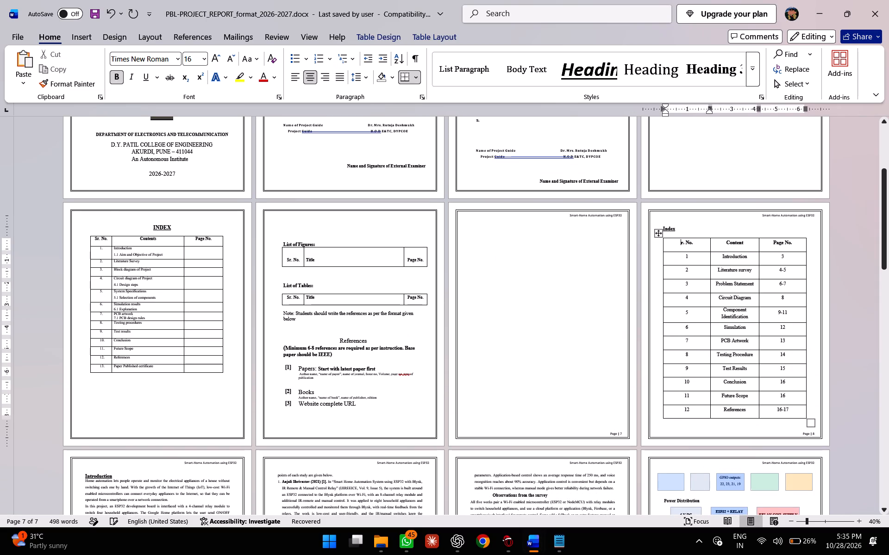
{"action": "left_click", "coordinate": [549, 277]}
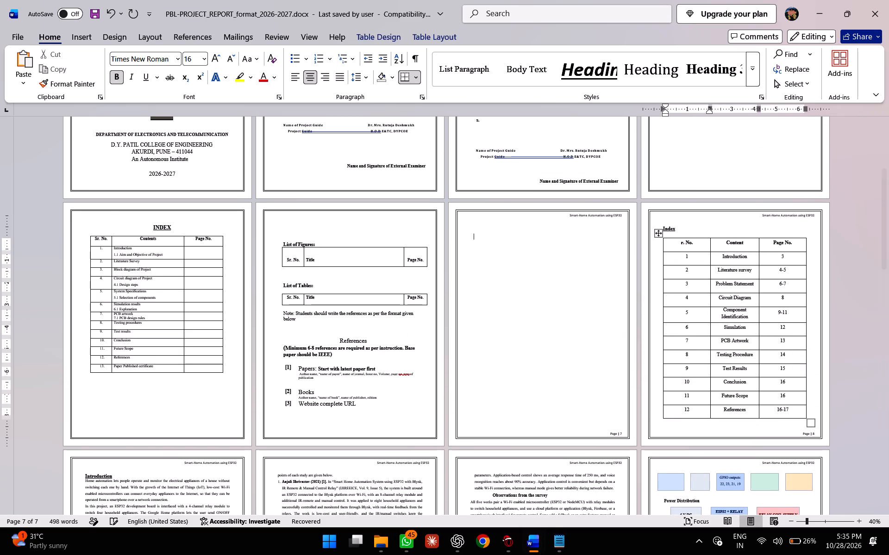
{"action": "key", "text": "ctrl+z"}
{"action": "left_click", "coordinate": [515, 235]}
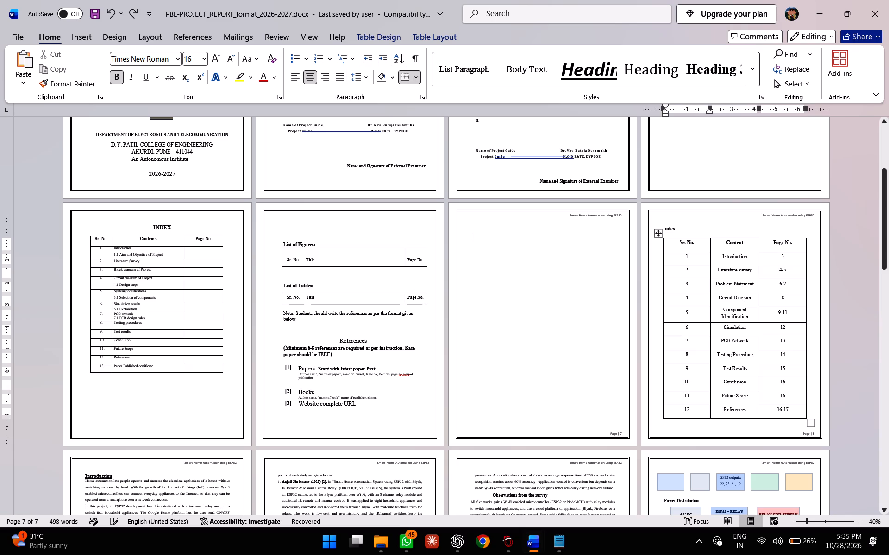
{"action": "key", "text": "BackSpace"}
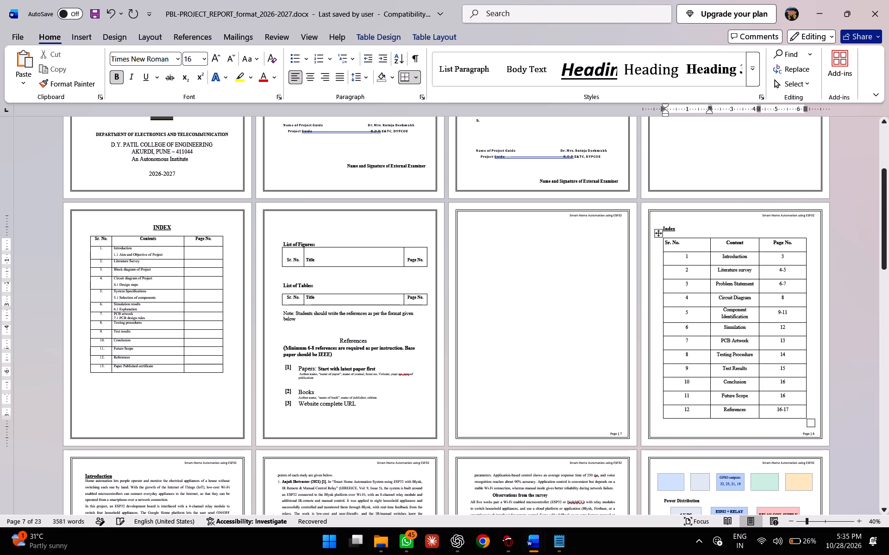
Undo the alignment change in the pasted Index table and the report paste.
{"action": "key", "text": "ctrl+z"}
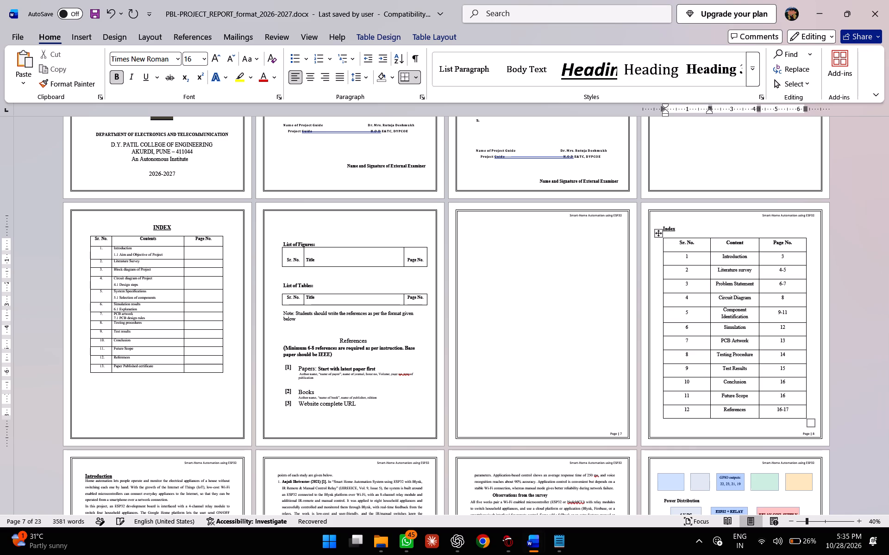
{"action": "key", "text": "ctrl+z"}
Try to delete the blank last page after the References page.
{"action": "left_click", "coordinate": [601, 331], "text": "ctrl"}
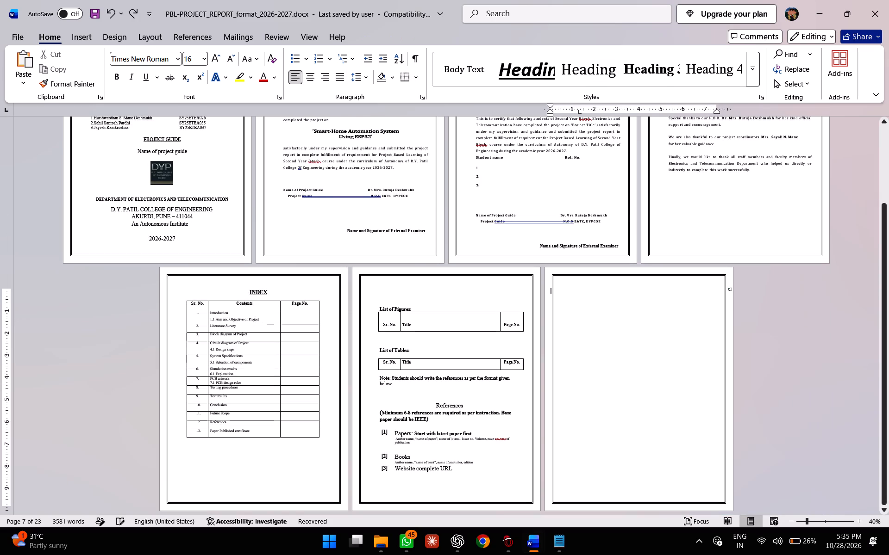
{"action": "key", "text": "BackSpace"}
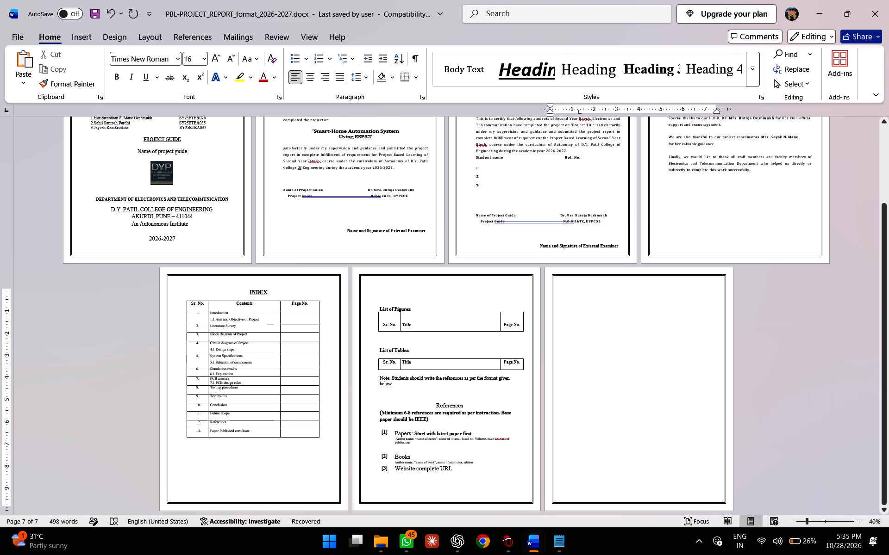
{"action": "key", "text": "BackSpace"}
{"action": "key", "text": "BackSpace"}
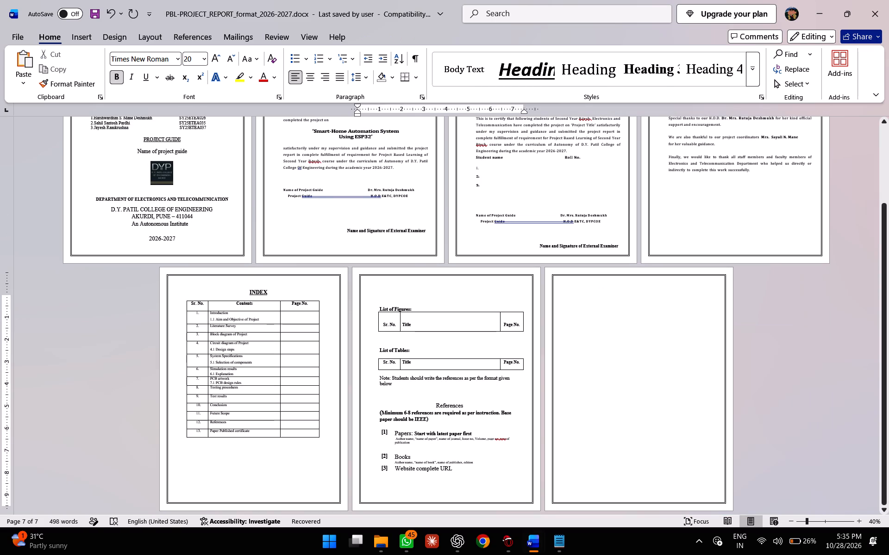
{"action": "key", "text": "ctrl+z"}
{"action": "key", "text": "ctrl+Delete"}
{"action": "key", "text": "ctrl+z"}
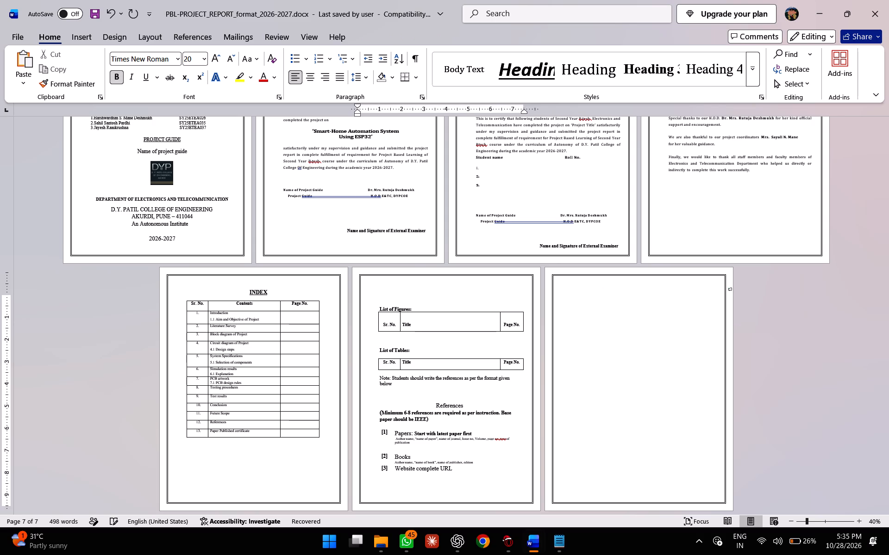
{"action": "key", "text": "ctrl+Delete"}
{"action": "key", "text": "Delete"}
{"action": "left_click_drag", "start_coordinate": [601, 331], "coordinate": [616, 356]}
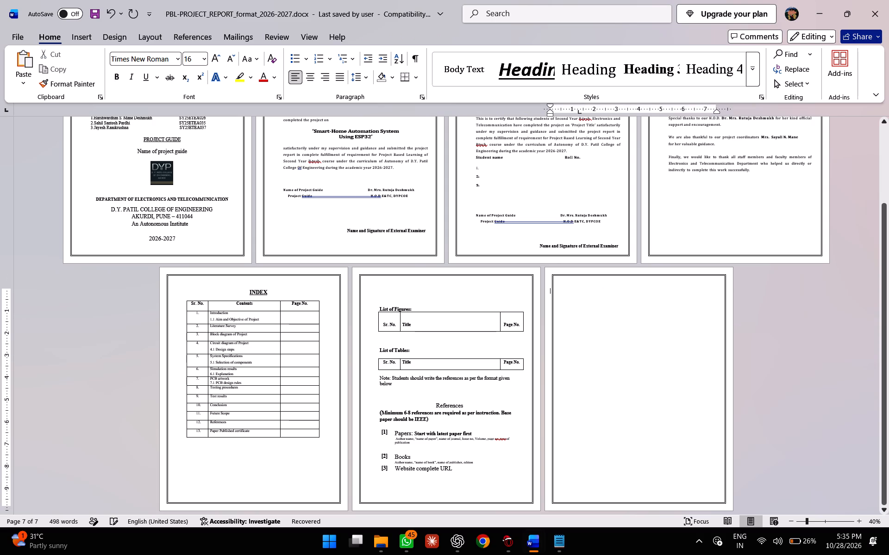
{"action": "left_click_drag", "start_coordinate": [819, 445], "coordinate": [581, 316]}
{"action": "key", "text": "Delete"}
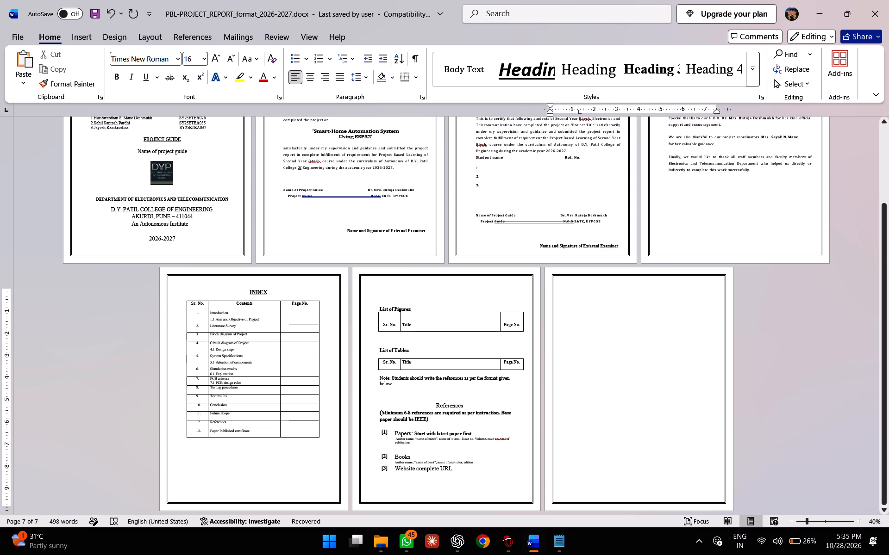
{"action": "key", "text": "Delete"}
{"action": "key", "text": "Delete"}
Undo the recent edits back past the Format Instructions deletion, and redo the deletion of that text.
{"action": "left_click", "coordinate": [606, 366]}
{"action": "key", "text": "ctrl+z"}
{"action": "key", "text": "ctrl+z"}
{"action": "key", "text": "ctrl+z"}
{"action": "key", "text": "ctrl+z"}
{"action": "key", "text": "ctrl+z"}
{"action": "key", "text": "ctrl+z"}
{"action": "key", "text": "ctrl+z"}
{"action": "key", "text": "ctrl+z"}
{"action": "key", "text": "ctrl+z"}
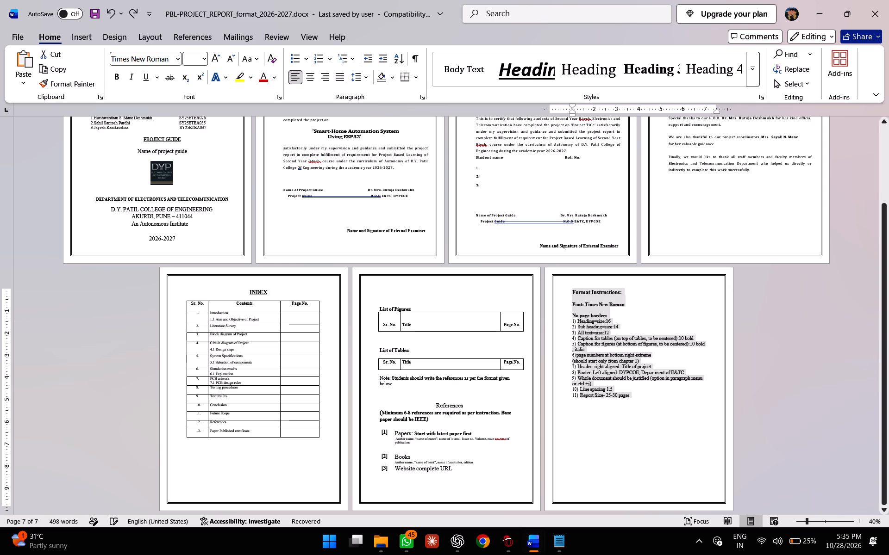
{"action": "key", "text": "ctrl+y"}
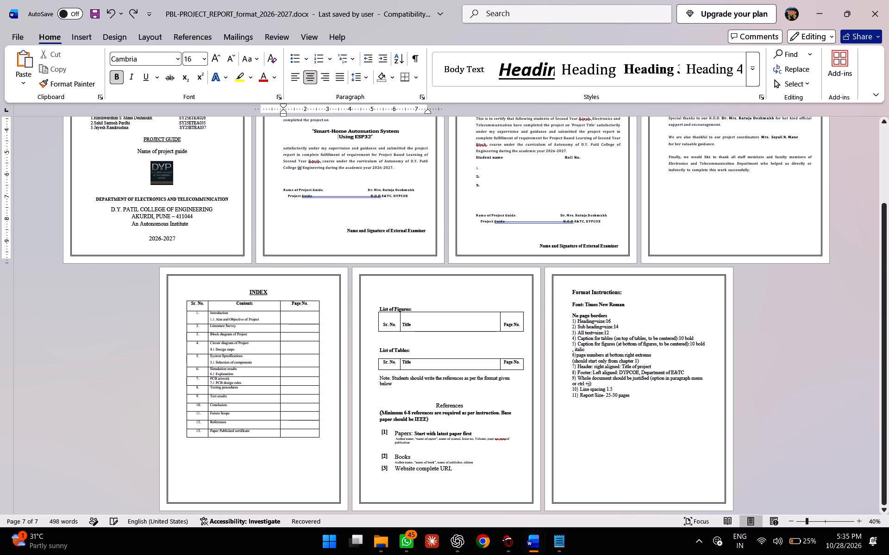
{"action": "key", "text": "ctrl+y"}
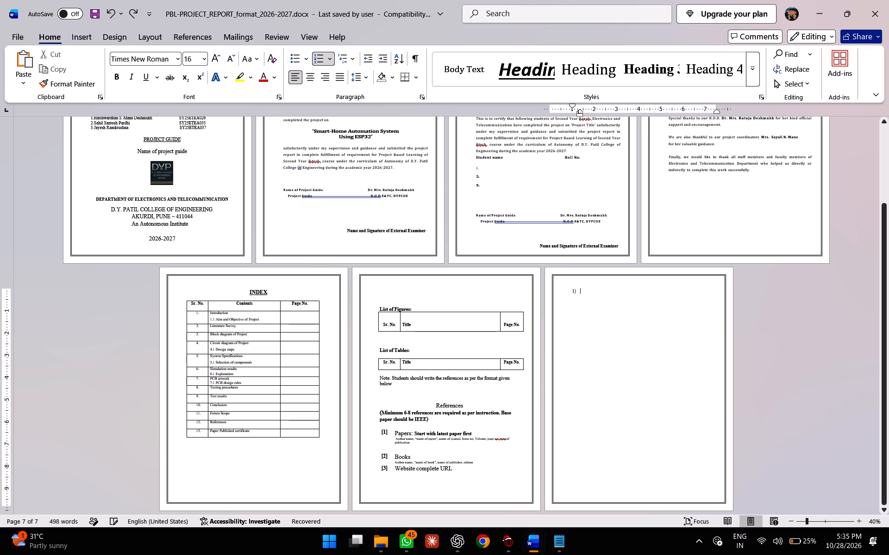
Switch to the Smart-Home Automation using ESP32 micro project report and examine its pages back to the blank first page.
{"action": "scroll", "coordinate": [566, 484], "scroll_direction": "down", "scroll_amount": 6}
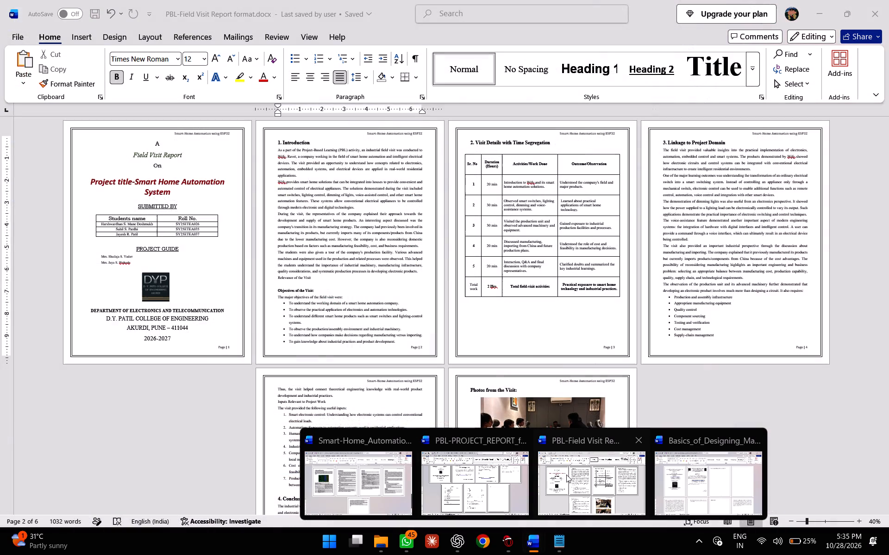
{"action": "left_click", "coordinate": [373, 473]}
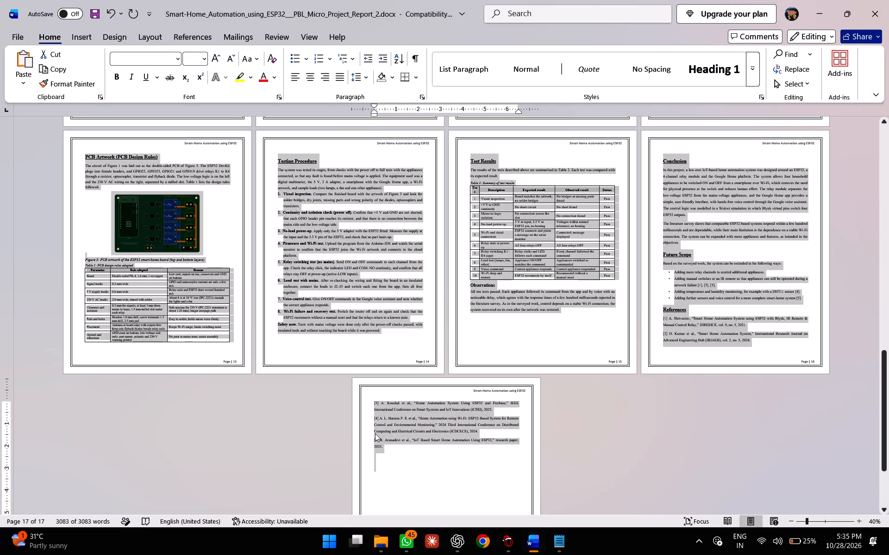
{"action": "scroll", "coordinate": [413, 446], "scroll_direction": "up", "scroll_amount": 9}
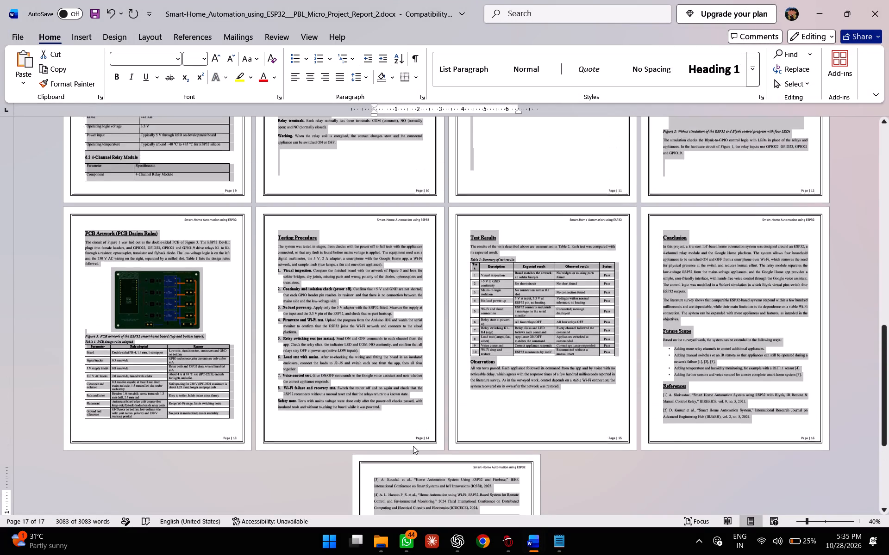
{"action": "scroll", "coordinate": [413, 446], "scroll_direction": "up", "scroll_amount": 20}
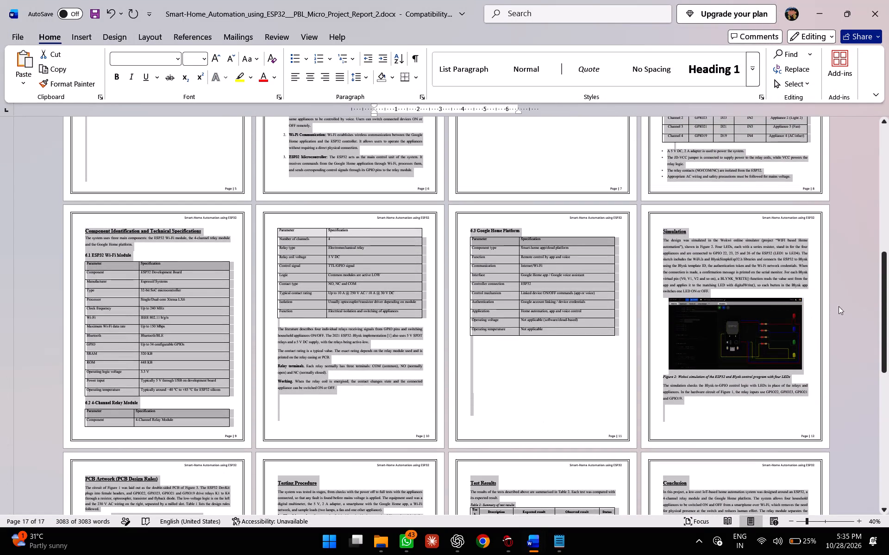
{"action": "left_click_drag", "start_coordinate": [883, 308], "coordinate": [877, 166]}
{"action": "left_click", "coordinate": [845, 209]}
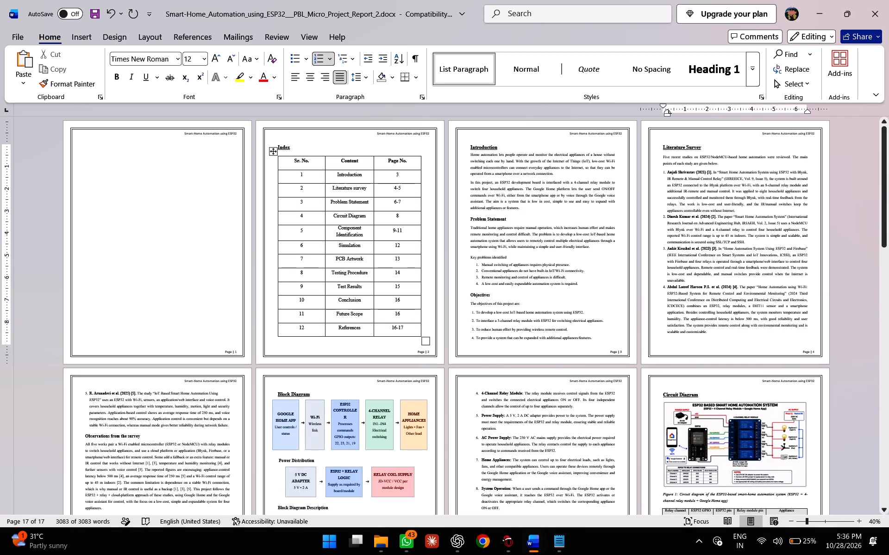
{"action": "left_click", "coordinate": [202, 336]}
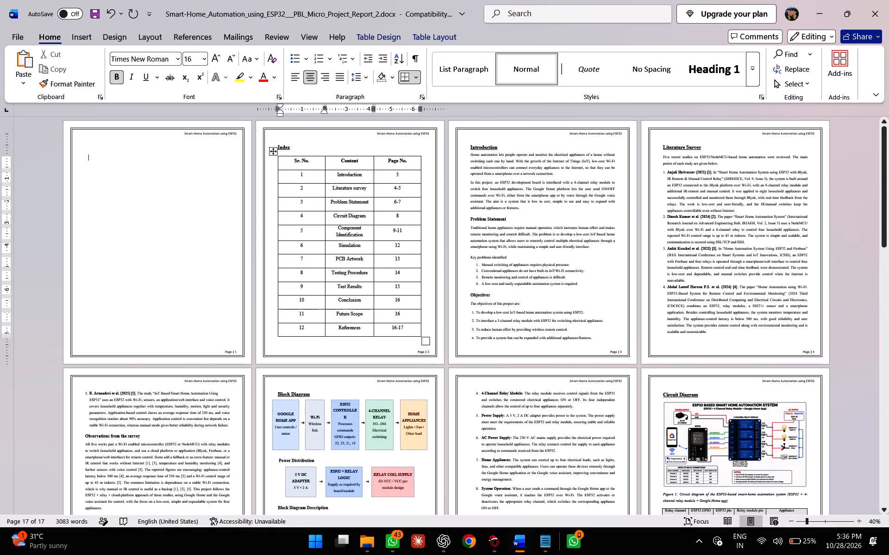
{"action": "left_click", "coordinate": [112, 148]}
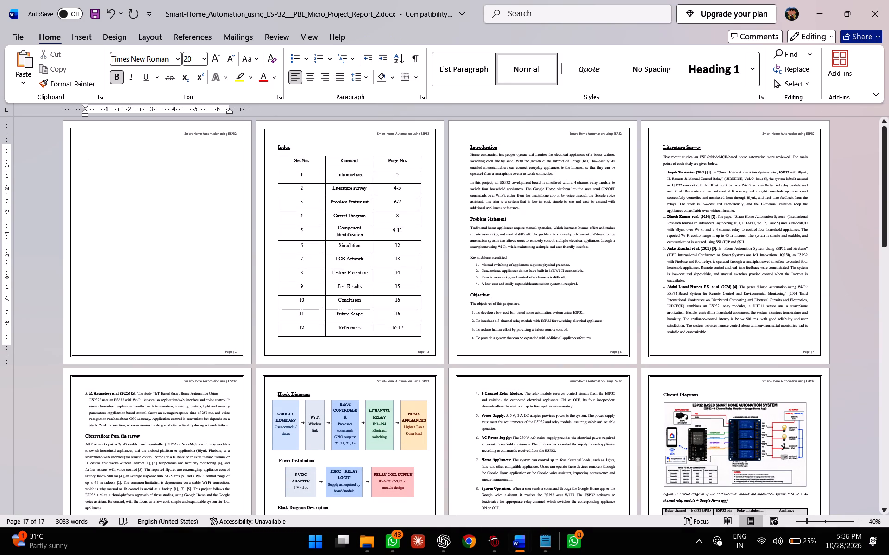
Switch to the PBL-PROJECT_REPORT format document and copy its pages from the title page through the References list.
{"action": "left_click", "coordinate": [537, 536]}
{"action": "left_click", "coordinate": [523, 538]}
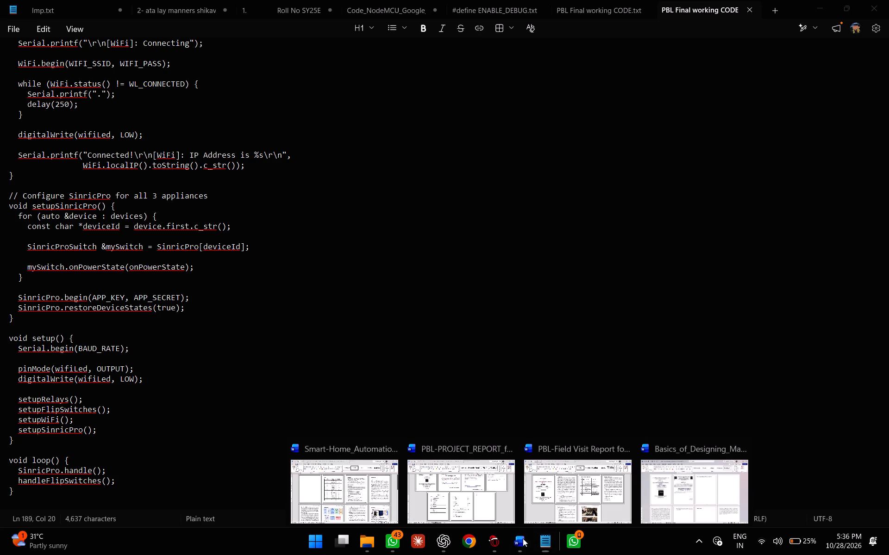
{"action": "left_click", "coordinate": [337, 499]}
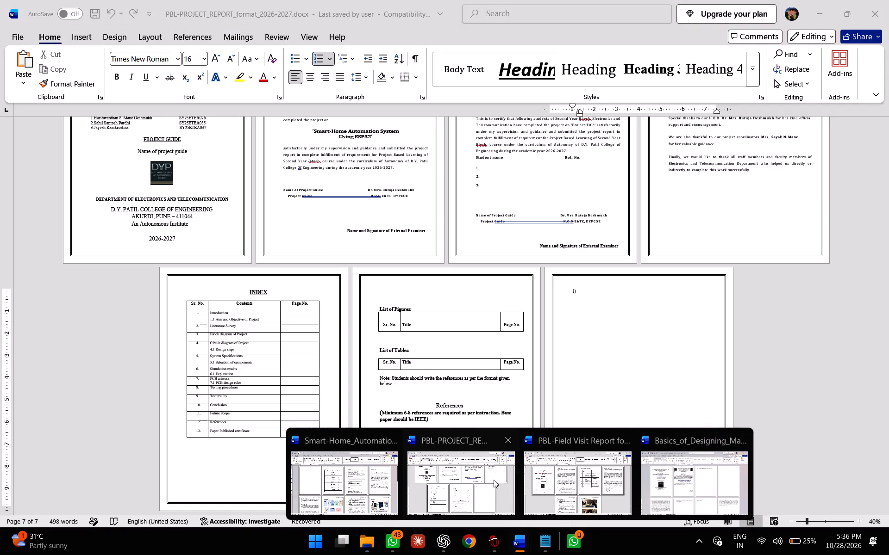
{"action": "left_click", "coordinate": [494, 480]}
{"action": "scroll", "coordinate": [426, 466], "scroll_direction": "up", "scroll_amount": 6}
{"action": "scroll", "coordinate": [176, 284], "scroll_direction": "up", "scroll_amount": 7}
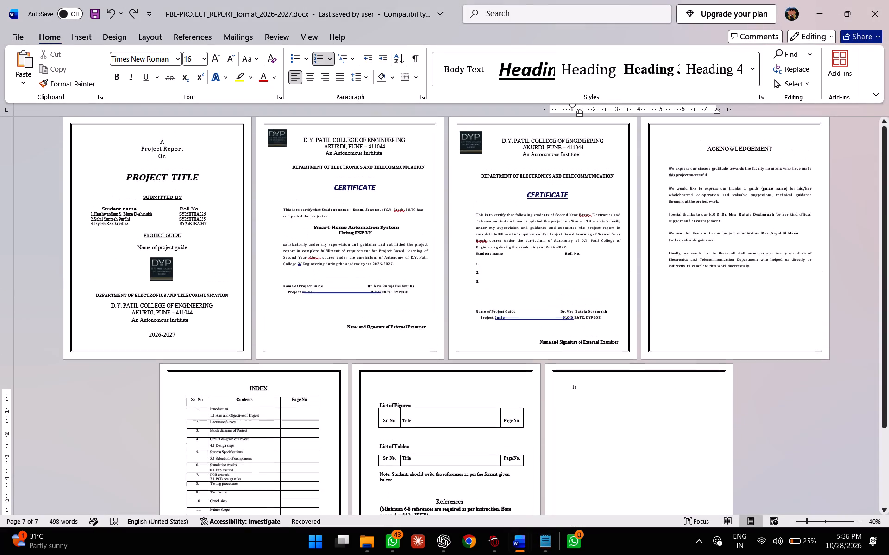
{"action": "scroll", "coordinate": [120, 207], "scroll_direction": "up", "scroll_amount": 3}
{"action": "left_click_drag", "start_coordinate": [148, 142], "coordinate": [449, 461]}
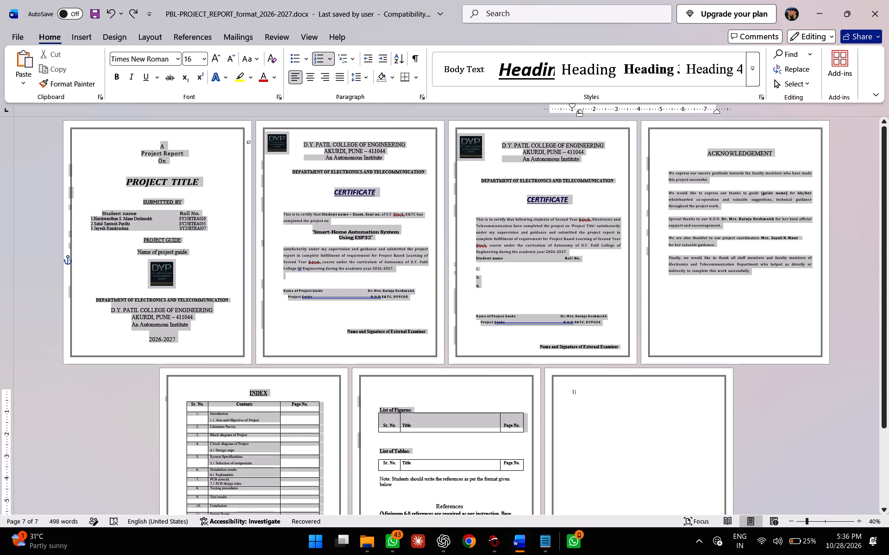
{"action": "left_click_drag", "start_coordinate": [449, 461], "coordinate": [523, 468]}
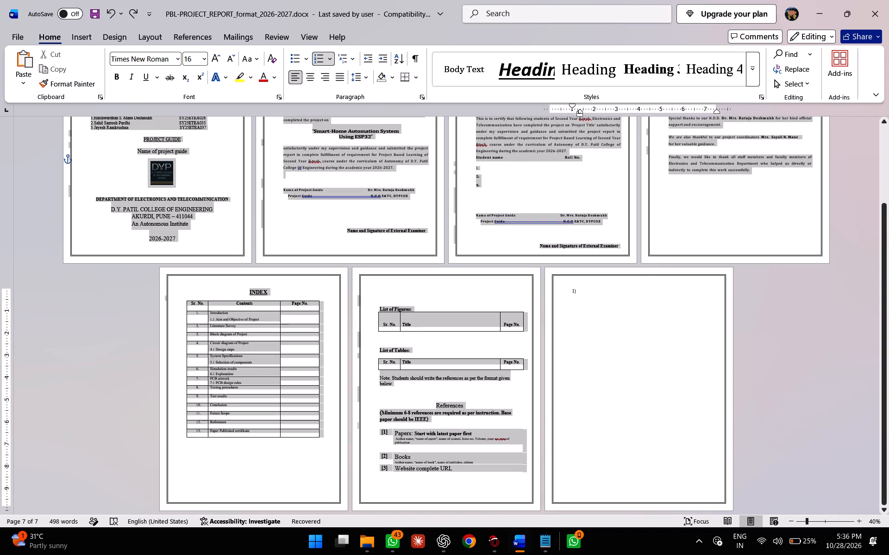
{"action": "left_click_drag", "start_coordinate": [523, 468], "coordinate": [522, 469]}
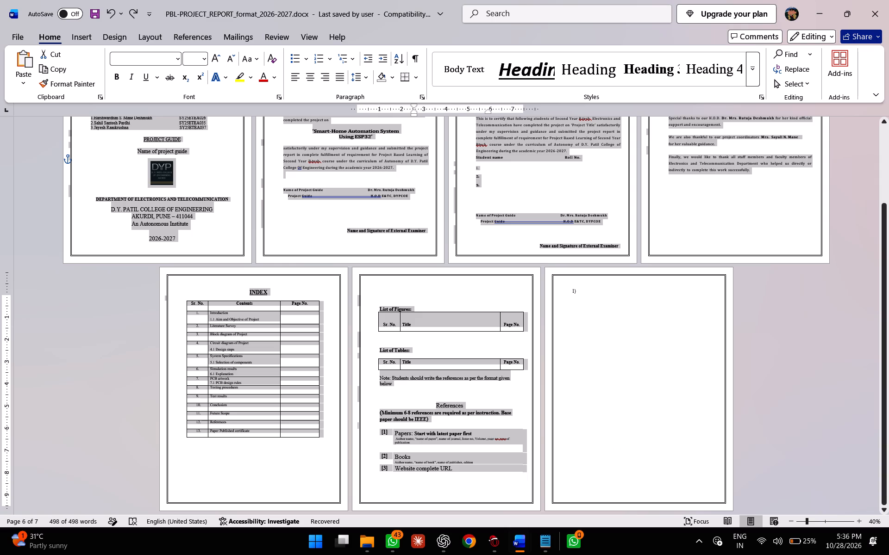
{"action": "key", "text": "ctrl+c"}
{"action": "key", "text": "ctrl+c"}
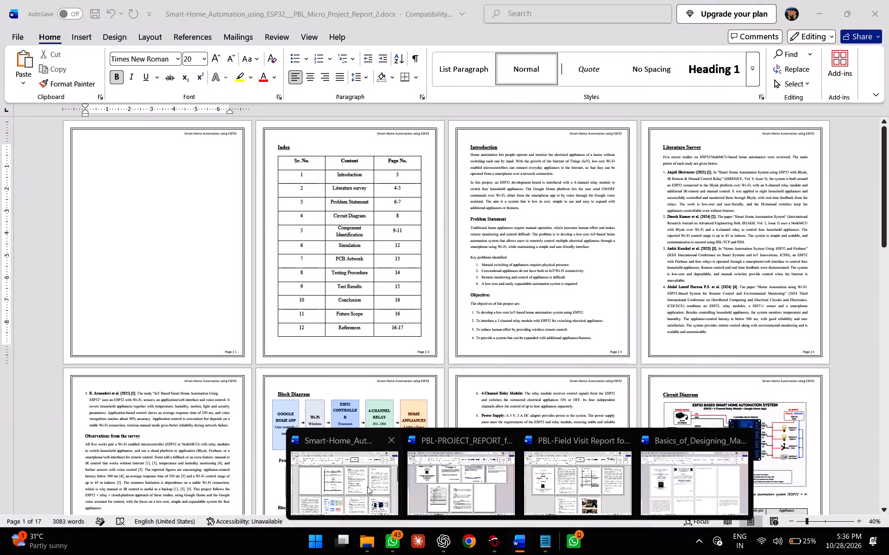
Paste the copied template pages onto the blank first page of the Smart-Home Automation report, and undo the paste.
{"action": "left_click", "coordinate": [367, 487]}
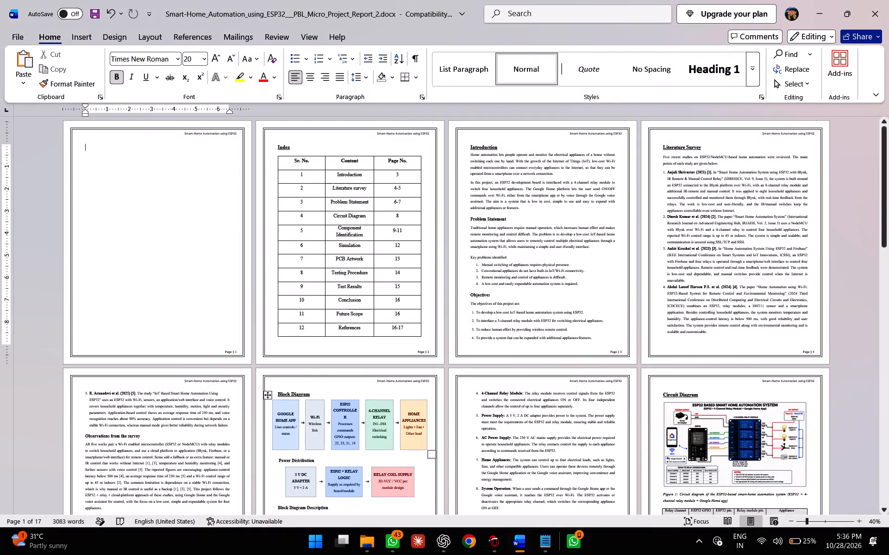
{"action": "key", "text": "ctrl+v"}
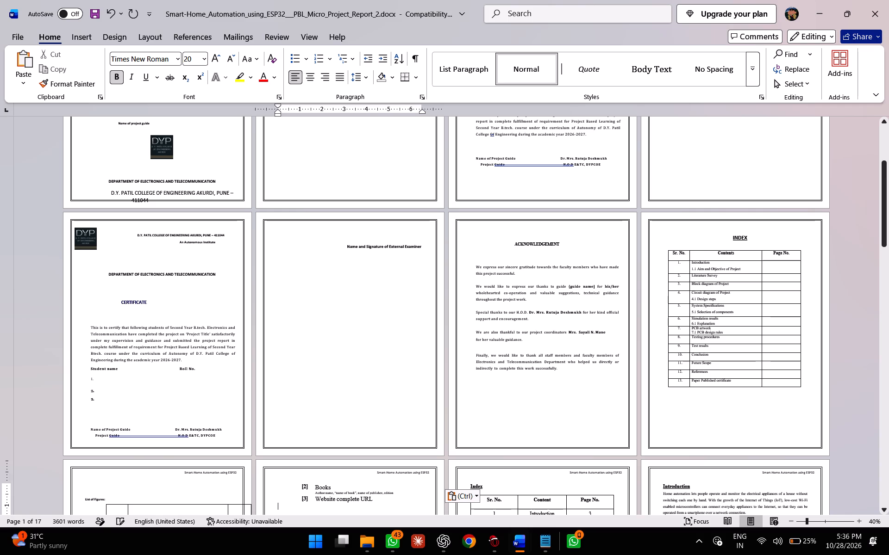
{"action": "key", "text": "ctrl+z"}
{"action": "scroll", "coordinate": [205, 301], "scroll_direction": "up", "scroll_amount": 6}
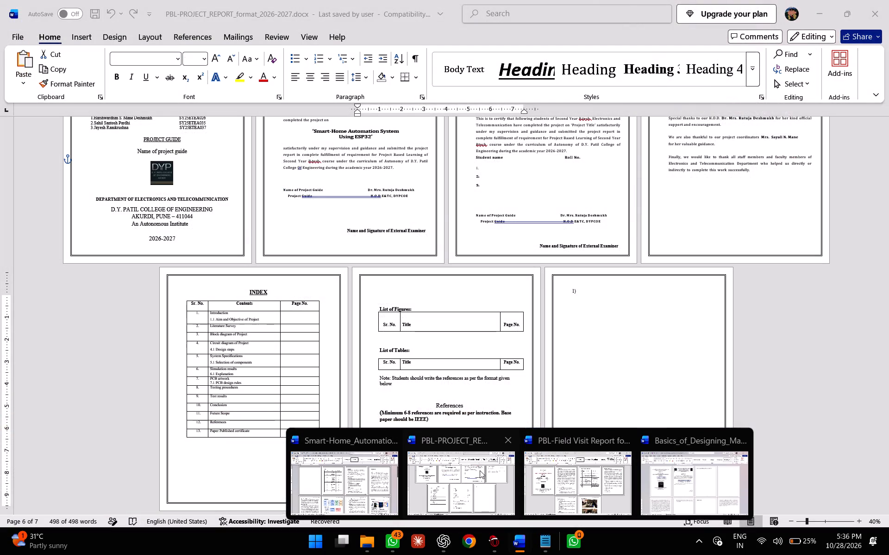
Return to the PBL-PROJECT_REPORT format document and remove the stray "1)" list number and its indent from the last page.
{"action": "left_click", "coordinate": [480, 470]}
{"action": "scroll", "coordinate": [416, 383], "scroll_direction": "down", "scroll_amount": 10}
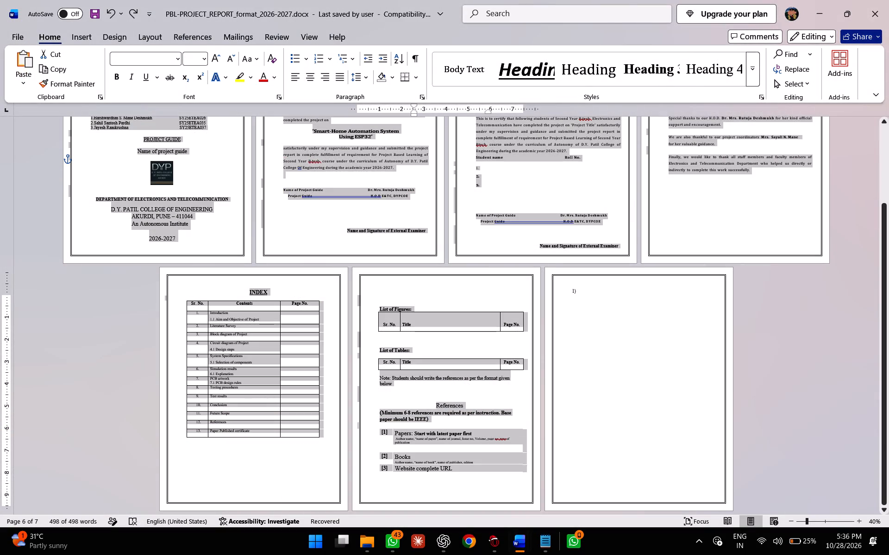
{"action": "left_click", "coordinate": [848, 383]}
{"action": "left_click", "coordinate": [625, 281]}
{"action": "left_click", "coordinate": [618, 298]}
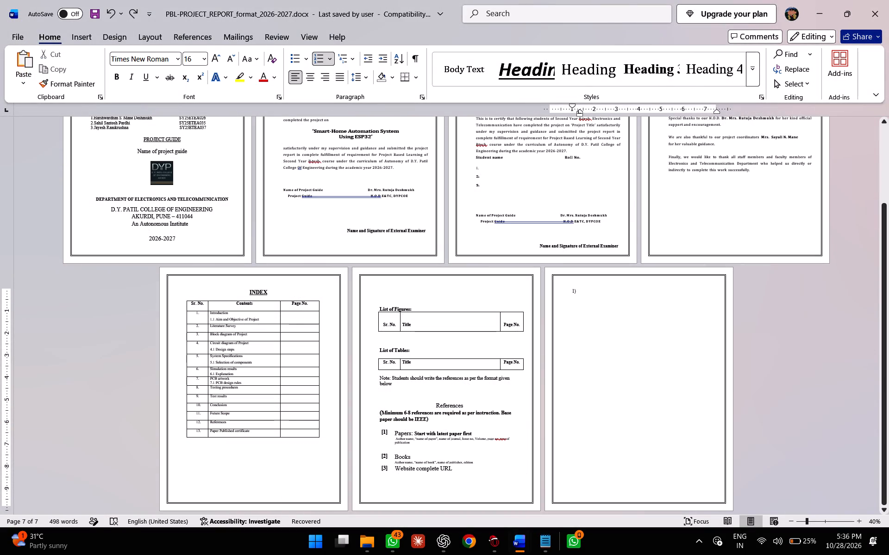
{"action": "key", "text": "BackSpace"}
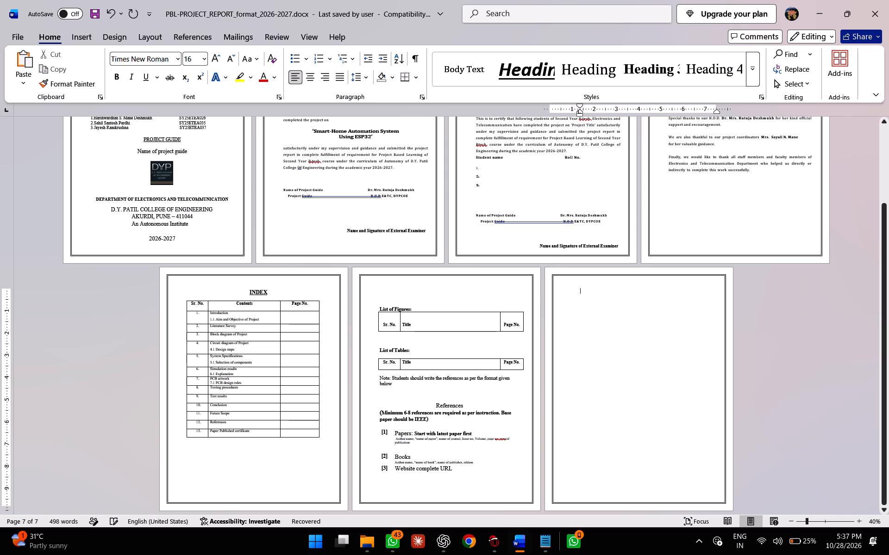
{"action": "key", "text": "BackSpace"}
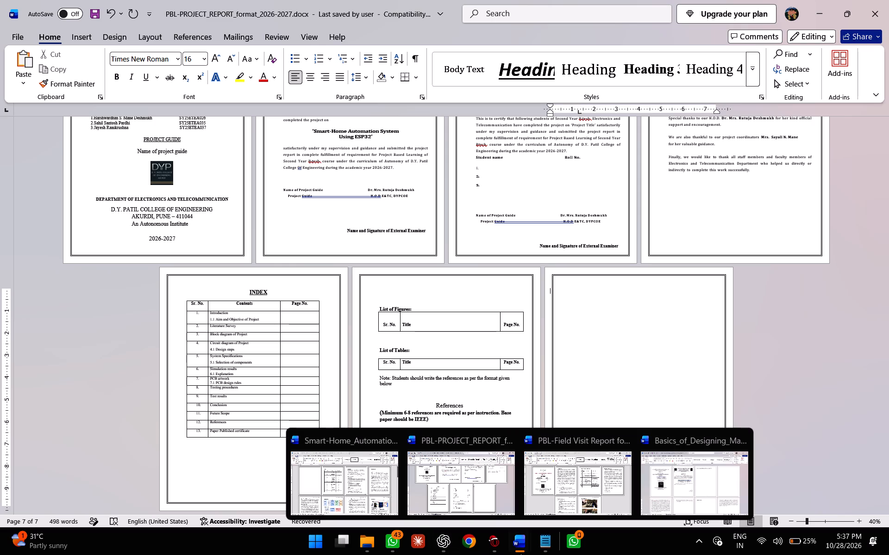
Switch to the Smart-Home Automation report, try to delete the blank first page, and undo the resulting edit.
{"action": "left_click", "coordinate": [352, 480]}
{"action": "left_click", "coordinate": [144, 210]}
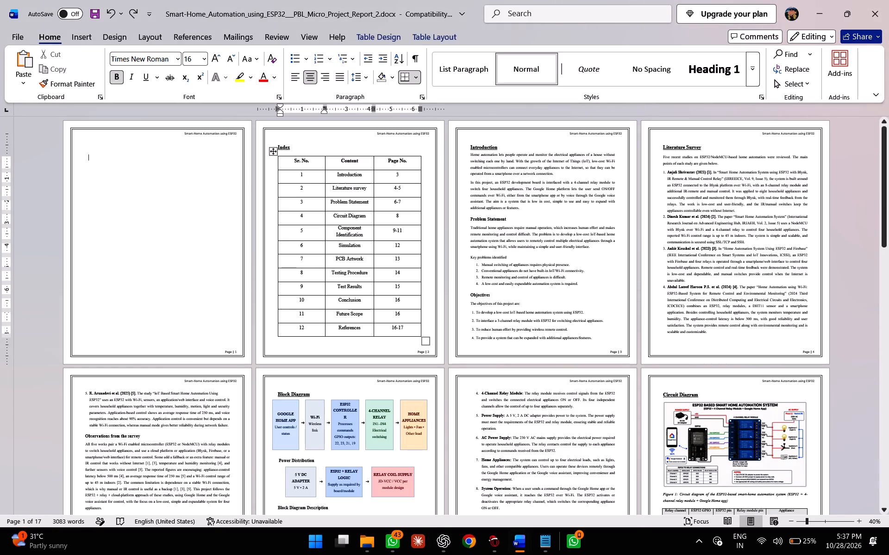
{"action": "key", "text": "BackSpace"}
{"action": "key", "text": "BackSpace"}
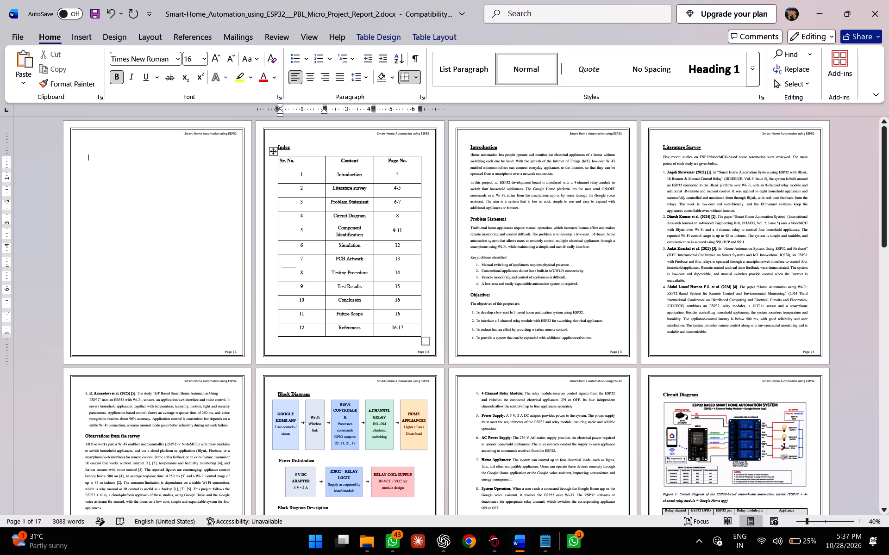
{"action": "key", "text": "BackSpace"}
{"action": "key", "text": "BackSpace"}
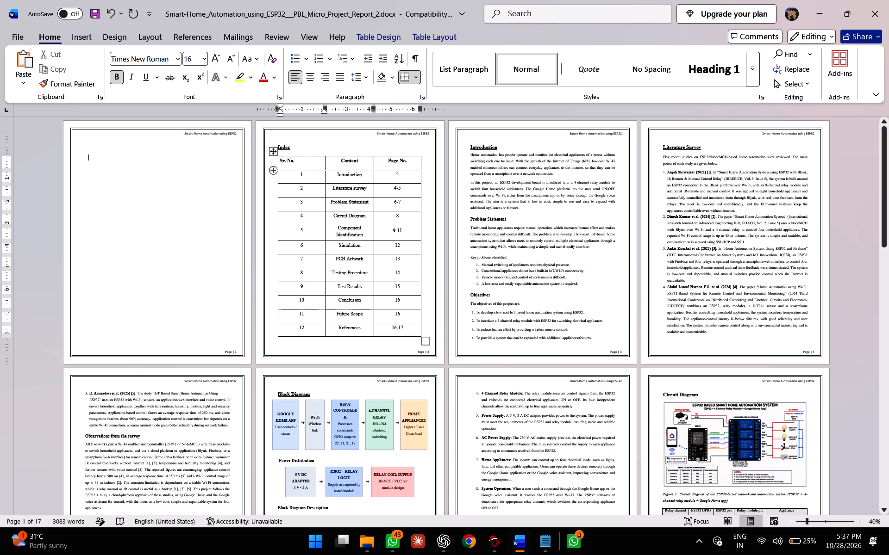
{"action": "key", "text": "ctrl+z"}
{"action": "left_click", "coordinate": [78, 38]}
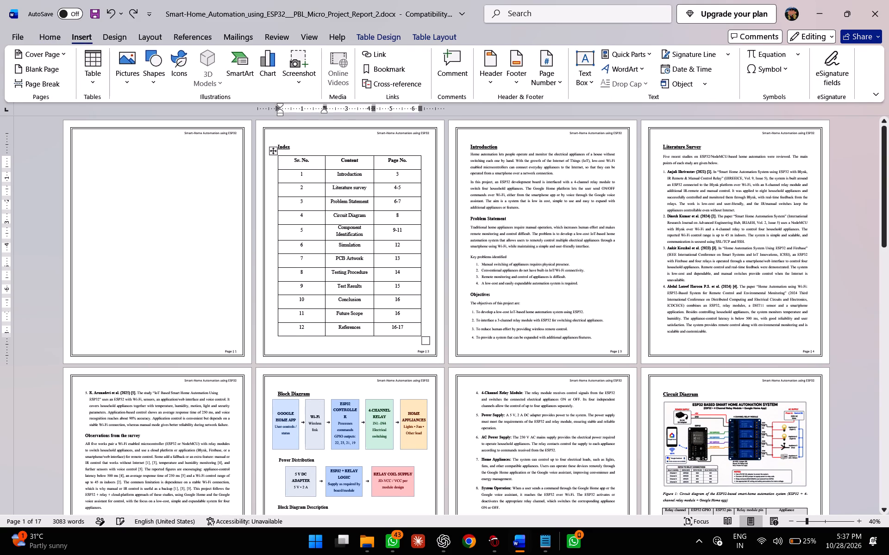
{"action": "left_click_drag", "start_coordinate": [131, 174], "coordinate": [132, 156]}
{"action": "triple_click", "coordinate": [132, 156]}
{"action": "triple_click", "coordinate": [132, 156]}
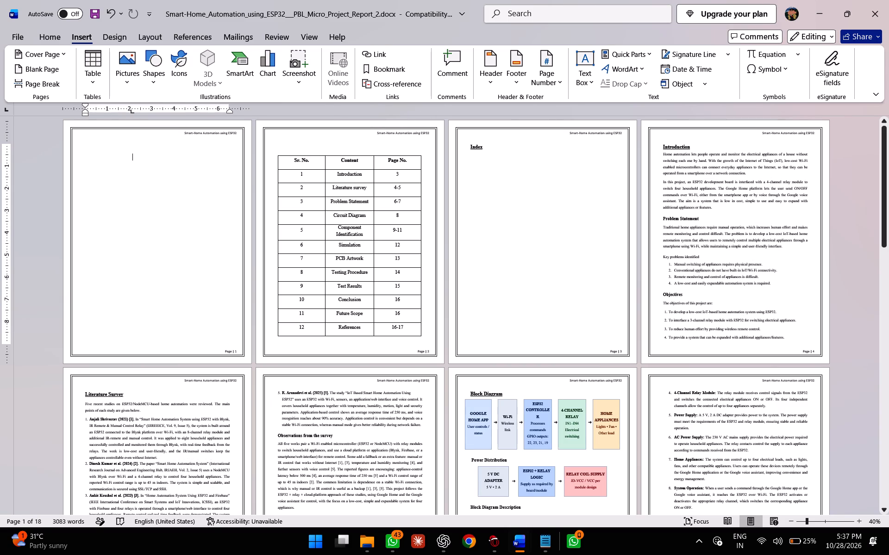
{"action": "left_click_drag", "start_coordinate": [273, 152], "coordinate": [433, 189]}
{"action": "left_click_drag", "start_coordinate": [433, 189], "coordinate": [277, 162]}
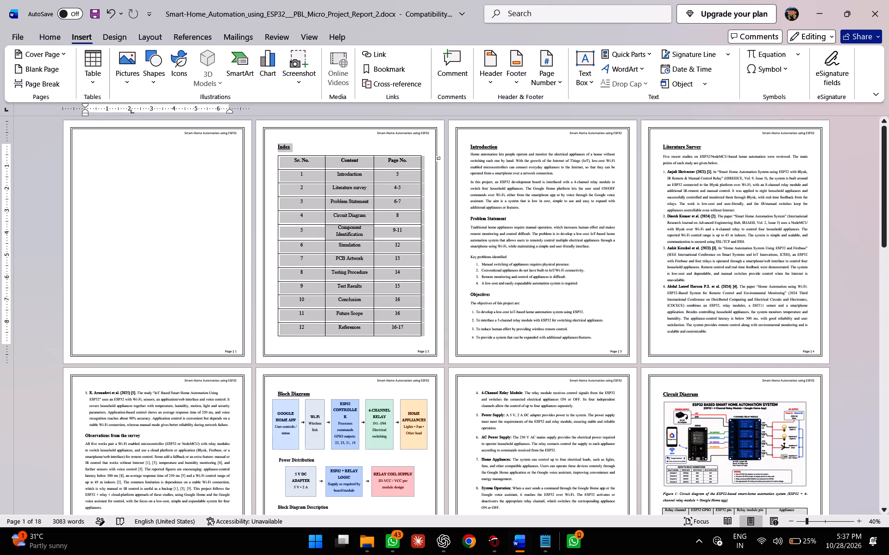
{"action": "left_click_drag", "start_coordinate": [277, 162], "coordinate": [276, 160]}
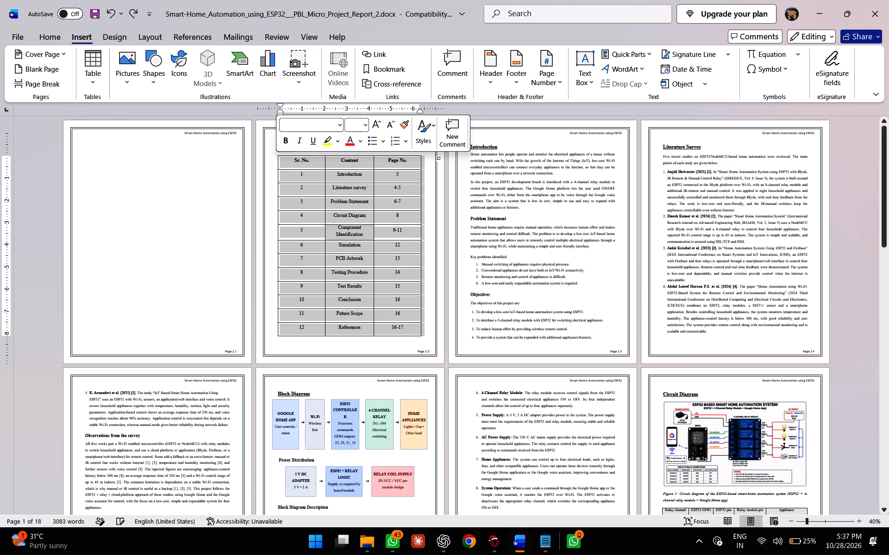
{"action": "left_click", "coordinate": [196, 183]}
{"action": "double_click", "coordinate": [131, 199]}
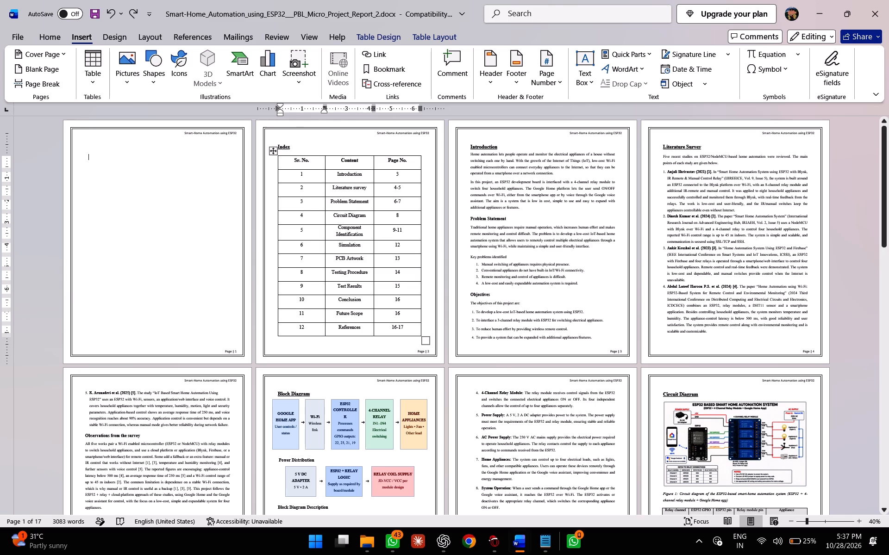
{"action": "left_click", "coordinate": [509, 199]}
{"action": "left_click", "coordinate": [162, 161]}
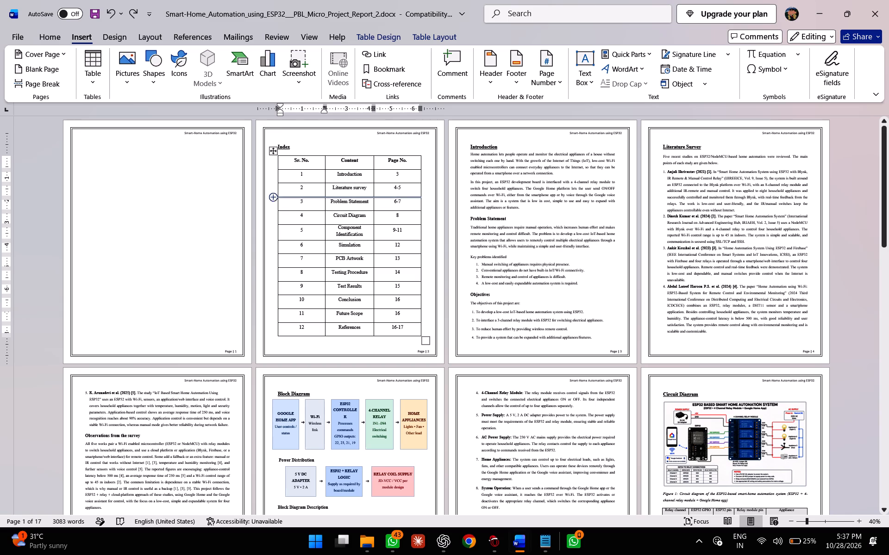
Select the empty line at the top of the Smart-Home Automation report's blank first page and delete it.
{"action": "left_click", "coordinate": [74, 123]}
{"action": "left_click", "coordinate": [74, 130]}
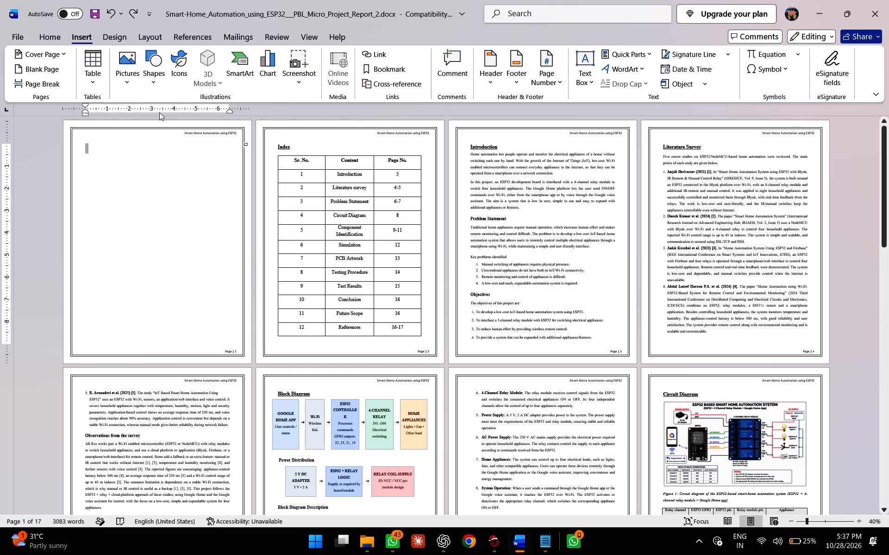
{"action": "left_click", "coordinate": [109, 38]}
{"action": "left_click", "coordinate": [89, 38]}
{"action": "left_click", "coordinate": [56, 55]}
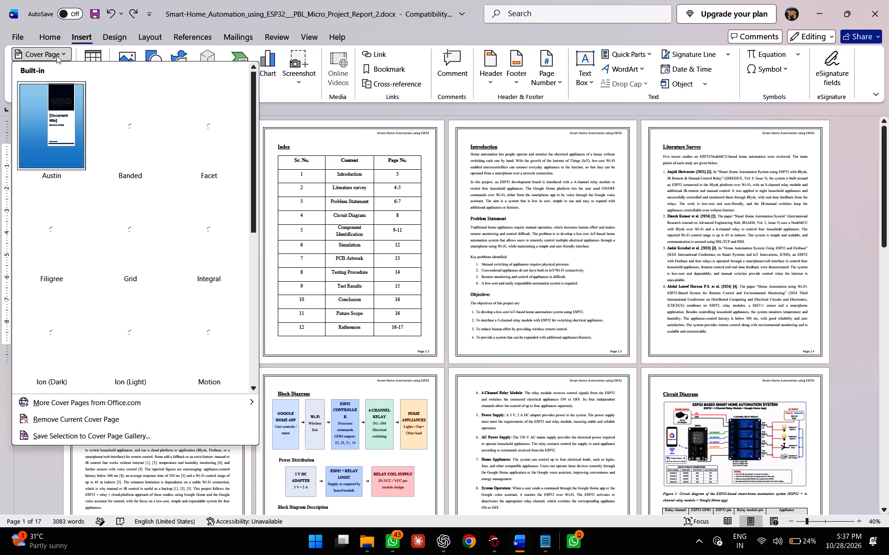
{"action": "left_click", "coordinate": [115, 38]}
{"action": "left_click", "coordinate": [152, 39]}
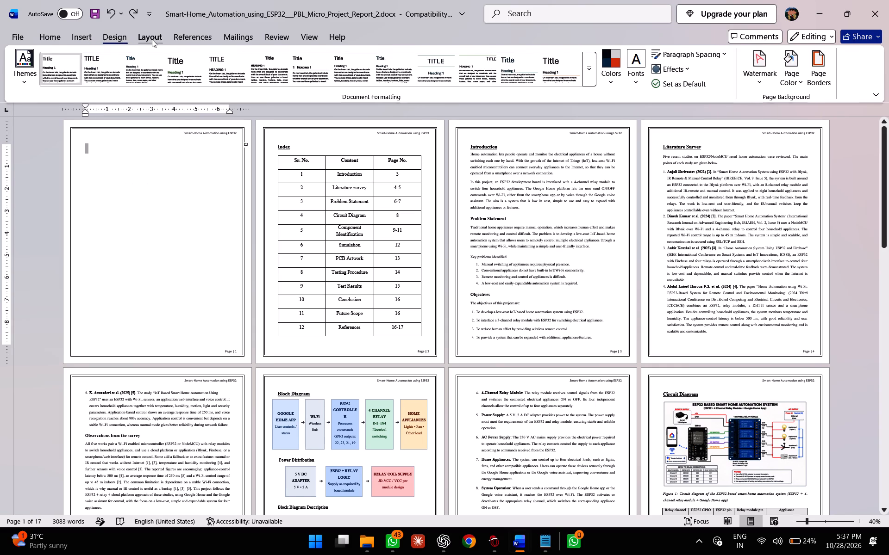
{"action": "key", "text": "Delete"}
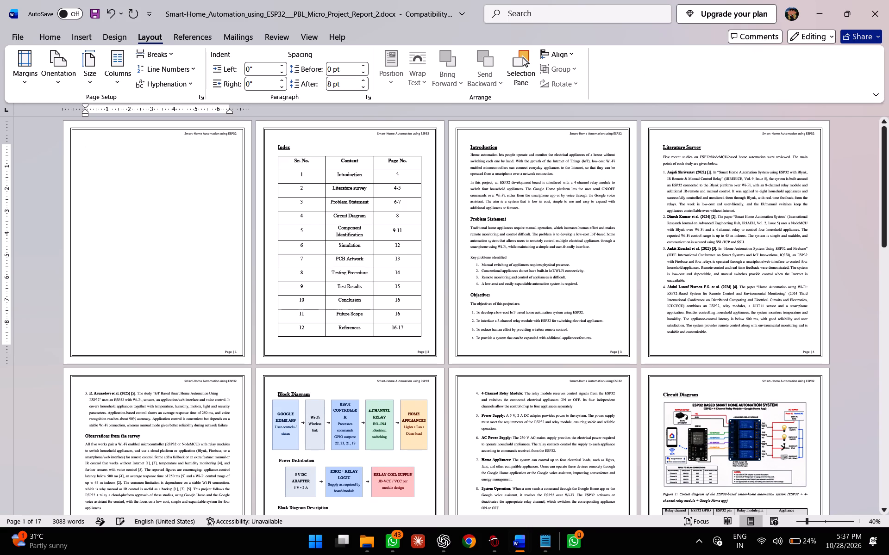
{"action": "left_click", "coordinate": [74, 142]}
{"action": "key", "text": "Delete"}
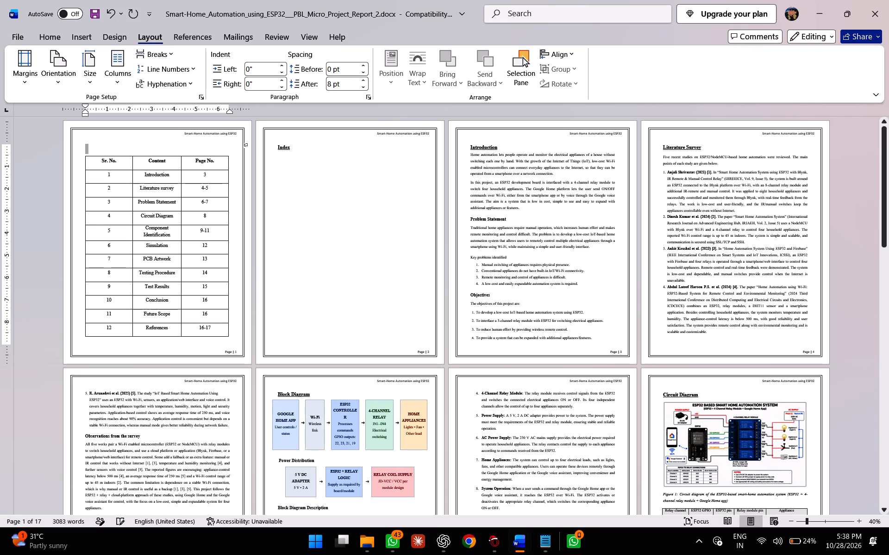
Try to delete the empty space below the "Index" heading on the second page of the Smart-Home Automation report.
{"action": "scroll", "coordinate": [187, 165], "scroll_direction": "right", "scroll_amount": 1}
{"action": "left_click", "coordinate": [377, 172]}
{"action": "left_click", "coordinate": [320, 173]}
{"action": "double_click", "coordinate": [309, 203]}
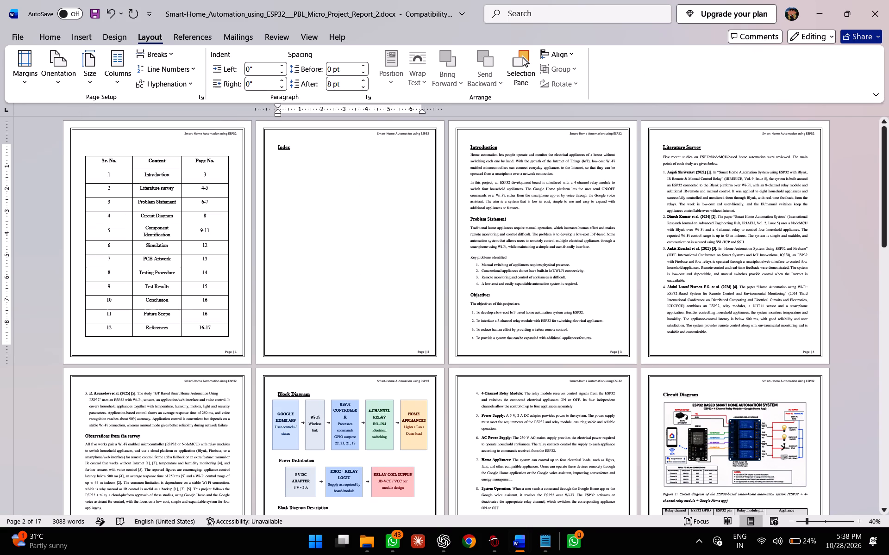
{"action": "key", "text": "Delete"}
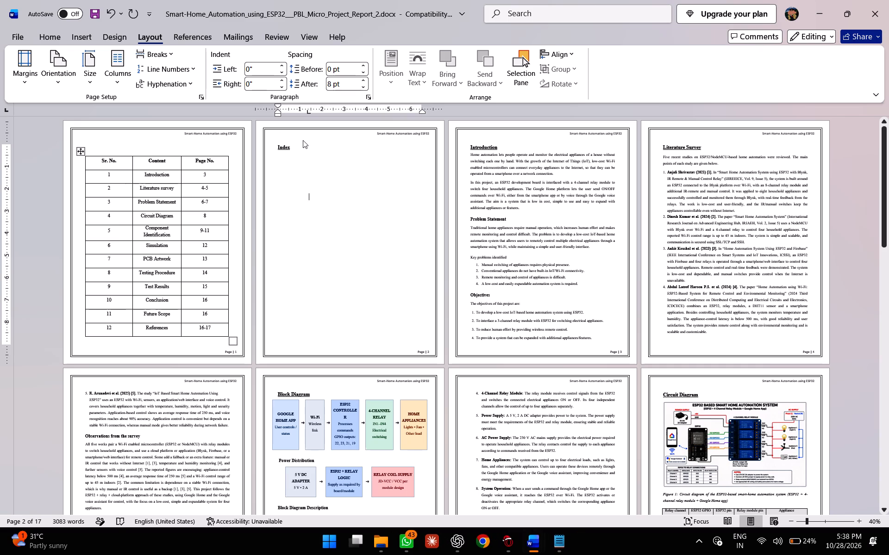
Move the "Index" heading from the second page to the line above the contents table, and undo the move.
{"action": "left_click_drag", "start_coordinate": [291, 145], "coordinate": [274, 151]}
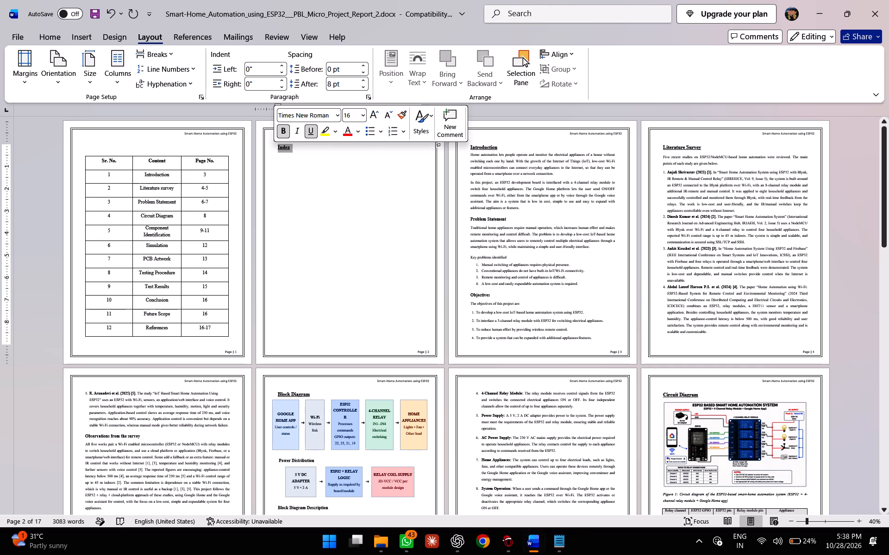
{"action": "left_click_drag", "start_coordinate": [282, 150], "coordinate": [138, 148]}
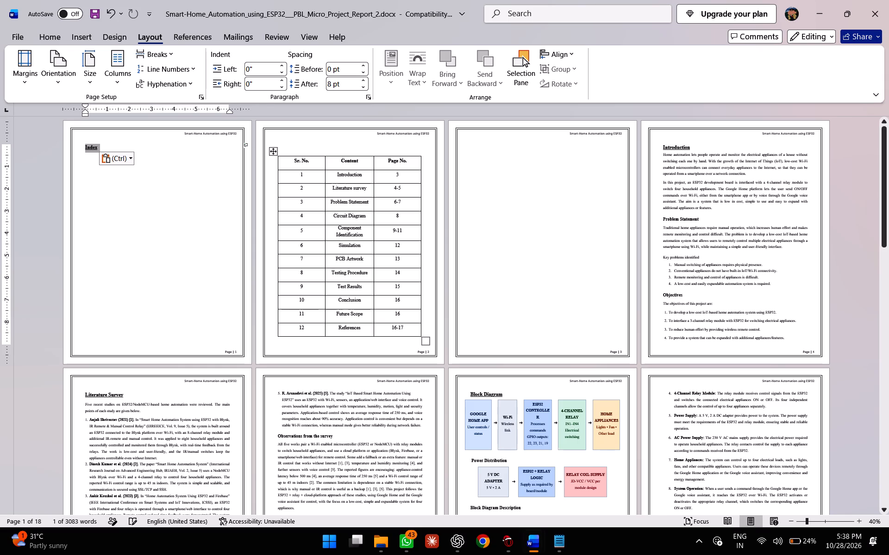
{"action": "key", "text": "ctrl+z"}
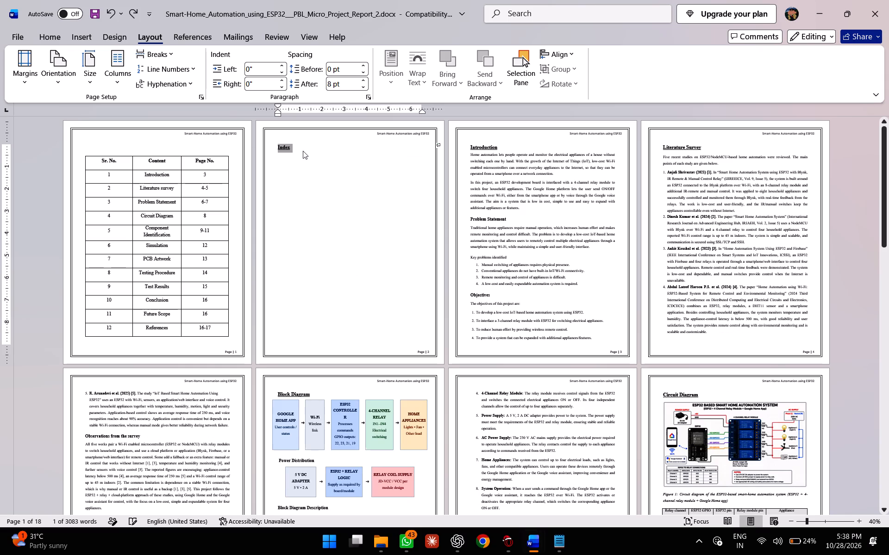
Cut the "Index" heading from the second page and paste it above the contents table on the first page.
{"action": "key", "text": "ctrl+x"}
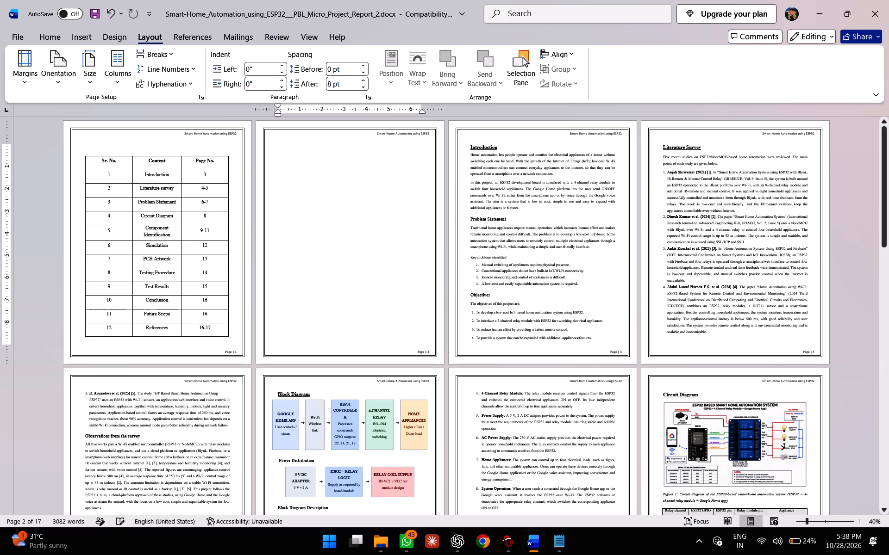
{"action": "left_click", "coordinate": [148, 147]}
{"action": "key", "text": "ctrl+v"}
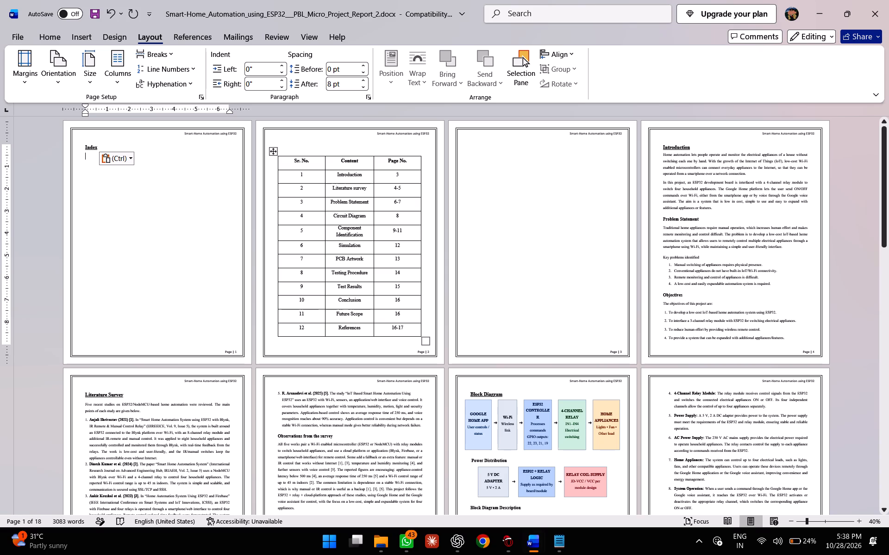
{"action": "left_click", "coordinate": [169, 153]}
{"action": "scroll", "coordinate": [347, 153], "scroll_direction": "right", "scroll_amount": 1}
{"action": "scroll", "coordinate": [409, 159], "scroll_direction": "right", "scroll_amount": 1}
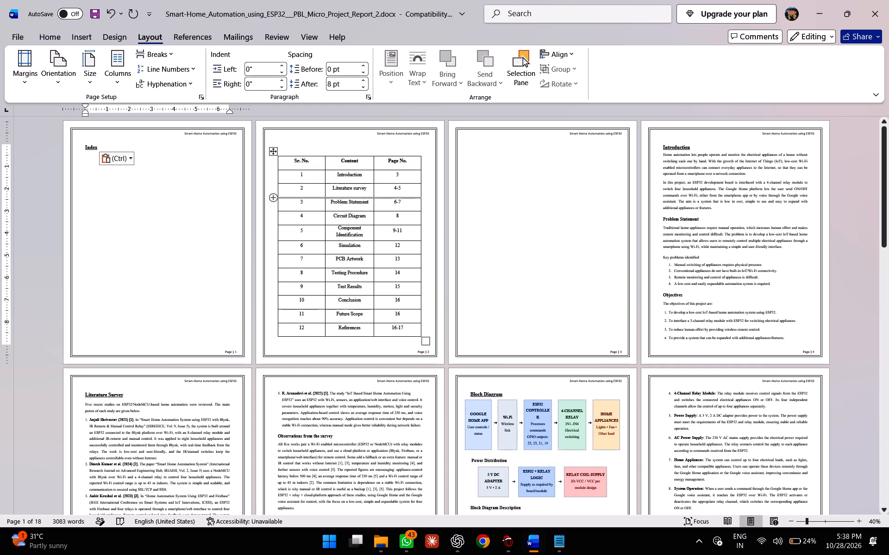
Remove the blank third page between the contents table and the Introduction page.
{"action": "left_click", "coordinate": [514, 201]}
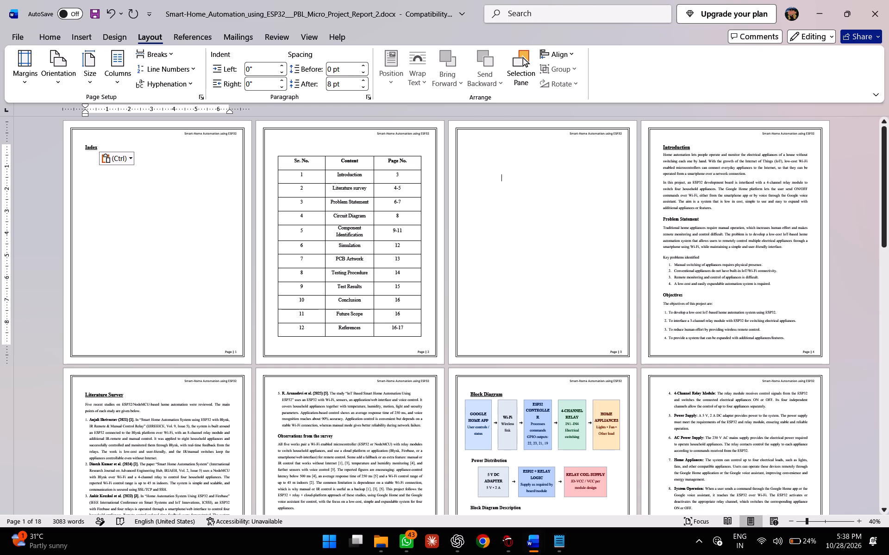
{"action": "key", "text": "BackSpace"}
{"action": "key", "text": "BackSpace"}
{"action": "key", "text": "BackSpace"}
{"action": "key", "text": "BackSpace"}
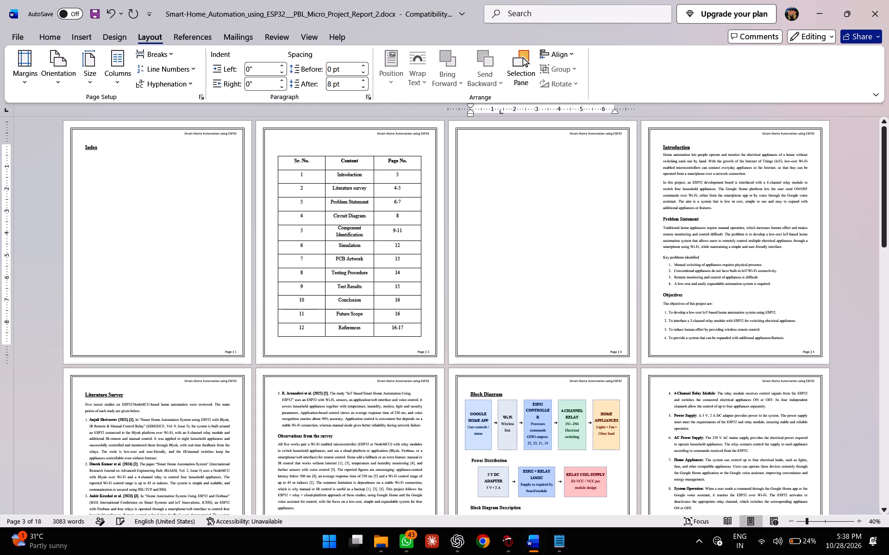
{"action": "key", "text": "BackSpace"}
Remove the empty space after the "Index" heading so the contents table sits directly below it on the first page.
{"action": "left_click", "coordinate": [310, 146]}
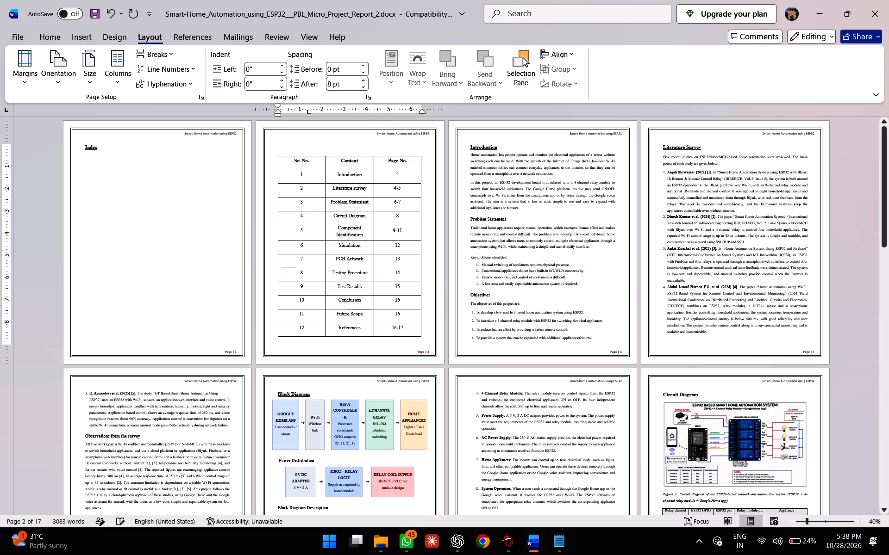
{"action": "left_click", "coordinate": [278, 152]}
{"action": "left_click", "coordinate": [281, 148]}
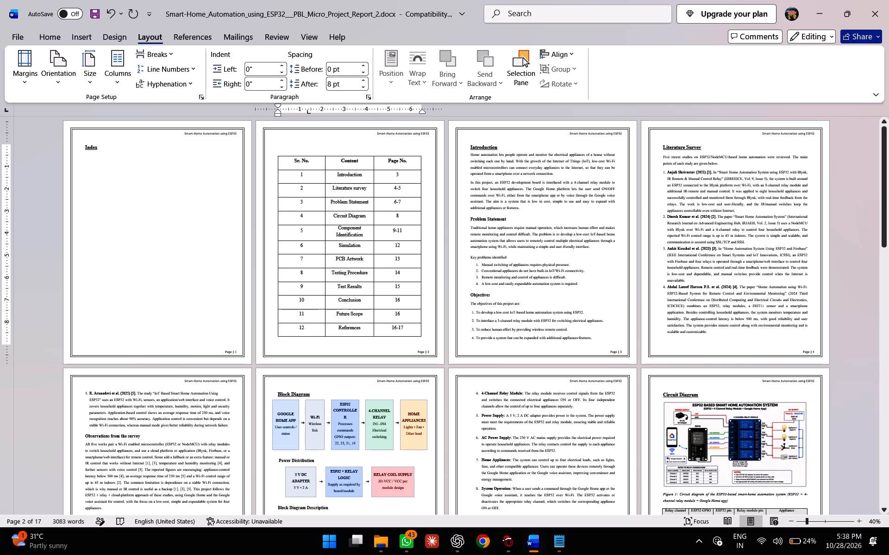
{"action": "key", "text": "BackSpace"}
{"action": "key", "text": "BackSpace"}
{"action": "key", "text": "BackSpace"}
{"action": "key", "text": "BackSpace"}
{"action": "key", "text": "BackSpace"}
{"action": "key", "text": "BackSpace"}
{"action": "key", "text": "BackSpace"}
{"action": "key", "text": "BackSpace"}
{"action": "left_click", "coordinate": [131, 167]}
{"action": "key", "text": "BackSpace"}
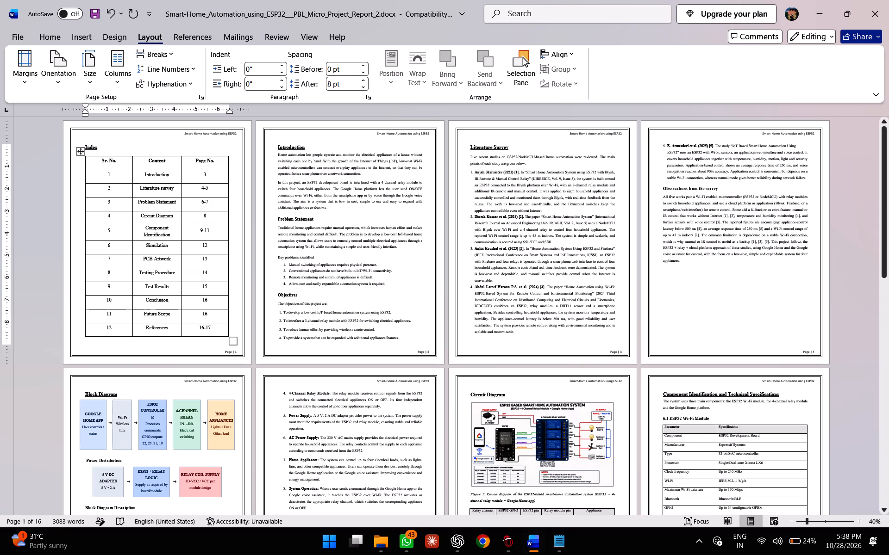
Copy the entire Smart-Home Automation report and paste it onto the blank last page of the PBL-PROJECT_REPORT format document.
{"action": "key", "text": "ctrl+a"}
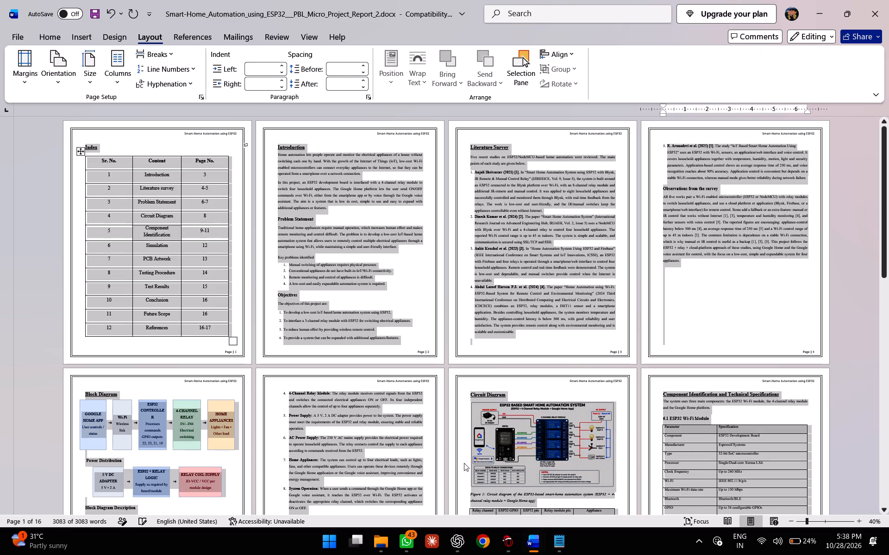
{"action": "key", "text": "ctrl+c"}
{"action": "left_click", "coordinate": [450, 462]}
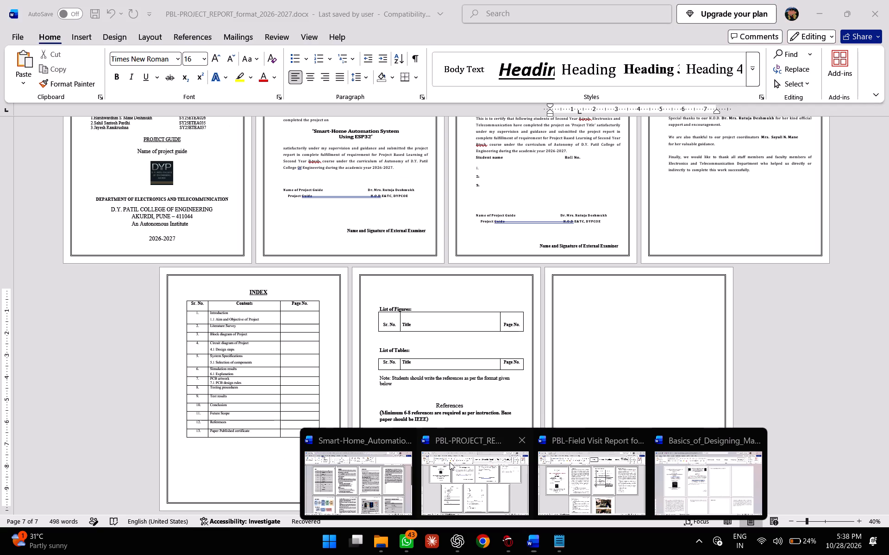
{"action": "left_click", "coordinate": [569, 286]}
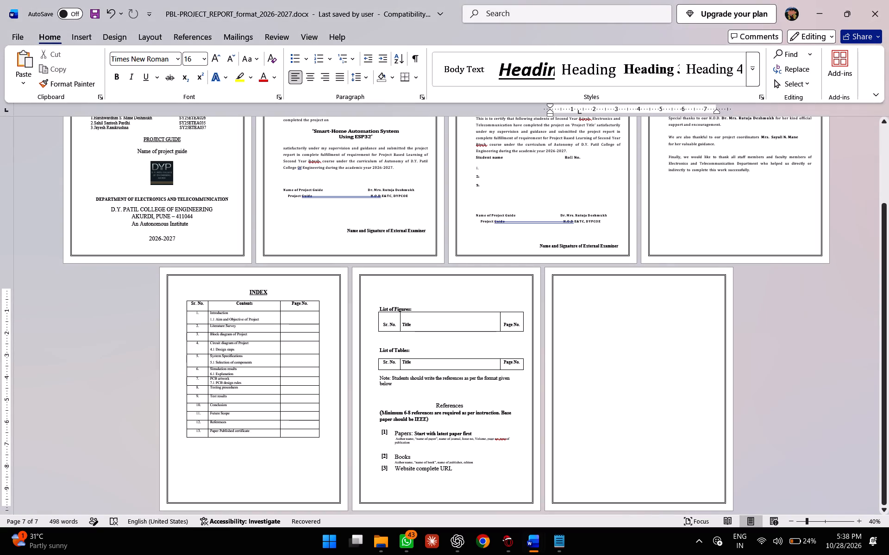
{"action": "key", "text": "ctrl+v"}
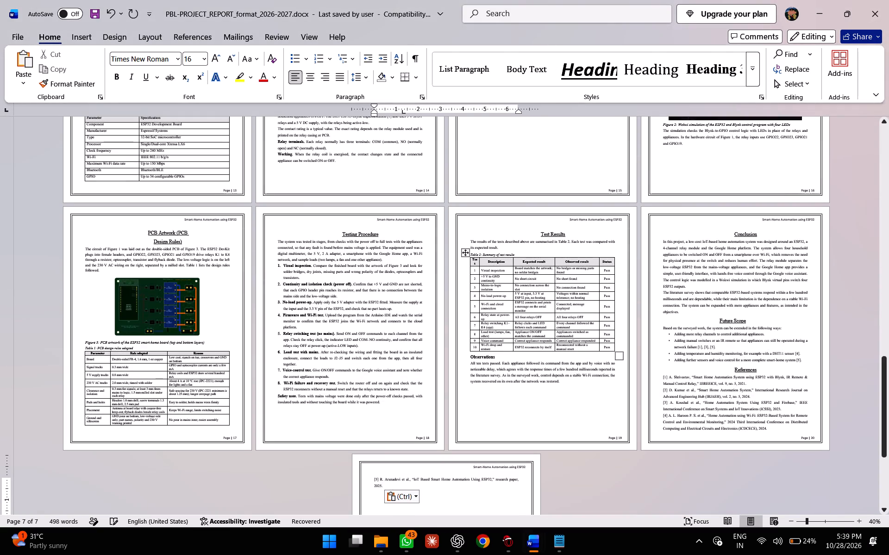
Insert blank lines above the "Block Diagram" heading to push it and its diagram onto the following page.
{"action": "scroll", "coordinate": [560, 324], "scroll_direction": "up", "scroll_amount": 17}
{"action": "left_click_drag", "start_coordinate": [886, 339], "coordinate": [870, 302]}
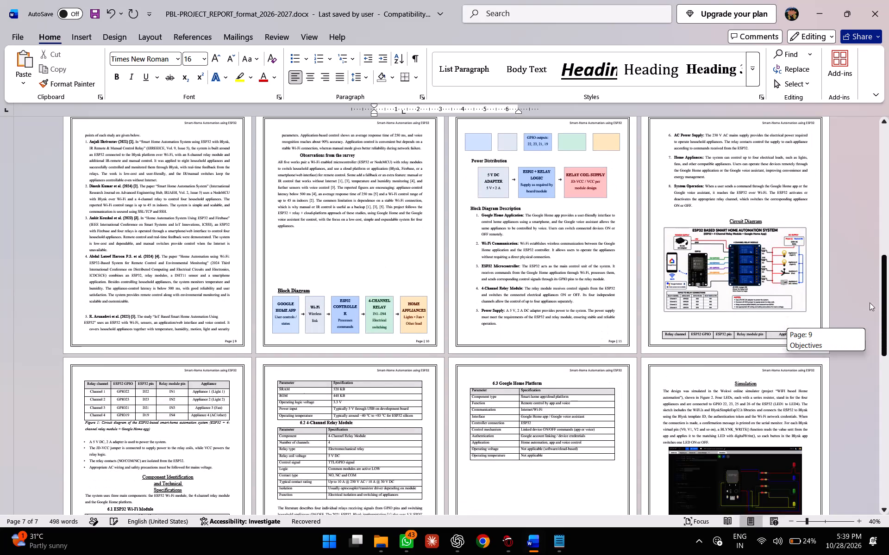
{"action": "left_click_drag", "start_coordinate": [870, 302], "coordinate": [871, 309]}
{"action": "left_click", "coordinate": [331, 189]}
{"action": "key", "text": "Return"}
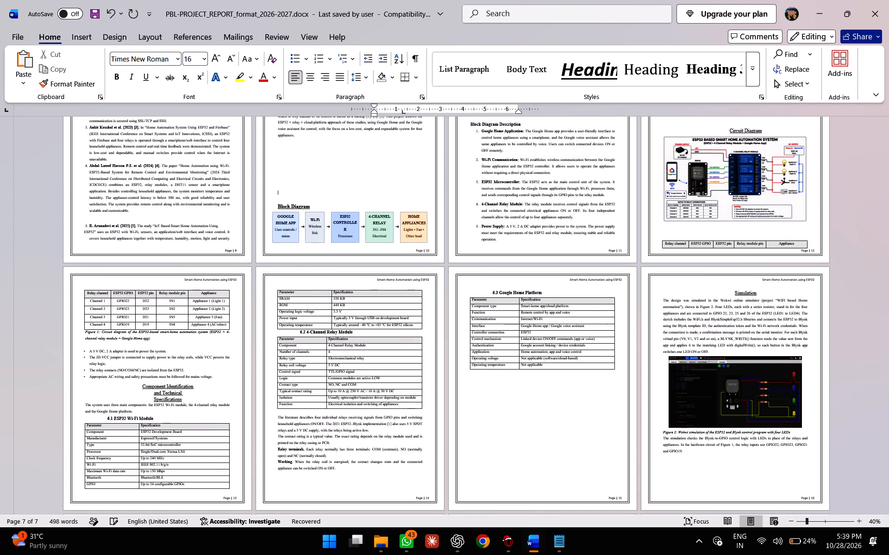
{"action": "key", "text": "Return"}
{"action": "key", "text": "Return"}
{"action": "key", "text": "Return"}
{"action": "key", "text": "Return"}
{"action": "key", "text": "Return"}
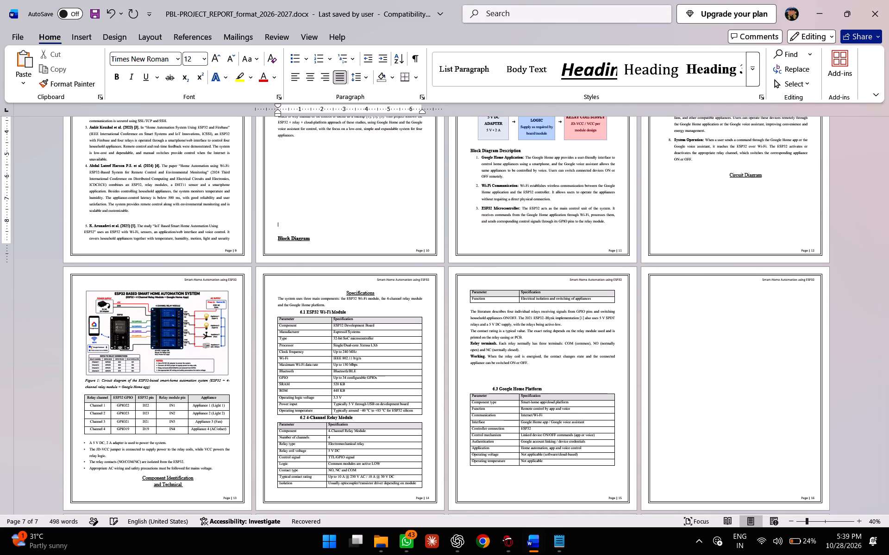
{"action": "key", "text": "Return"}
Insert blank lines above the "Circuit Diagram" heading to push it onto the page with its circuit figure.
{"action": "left_click_drag", "start_coordinate": [884, 314], "coordinate": [884, 296]}
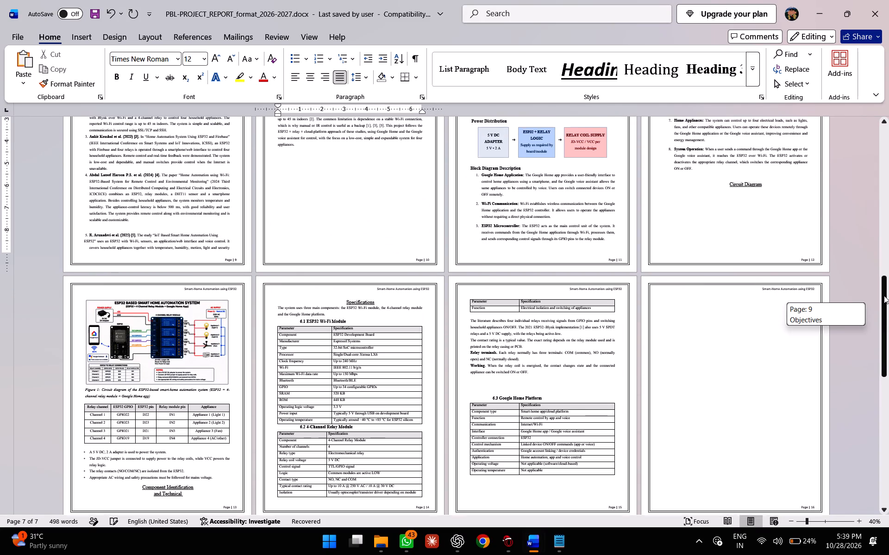
{"action": "left_click_drag", "start_coordinate": [884, 296], "coordinate": [888, 345]}
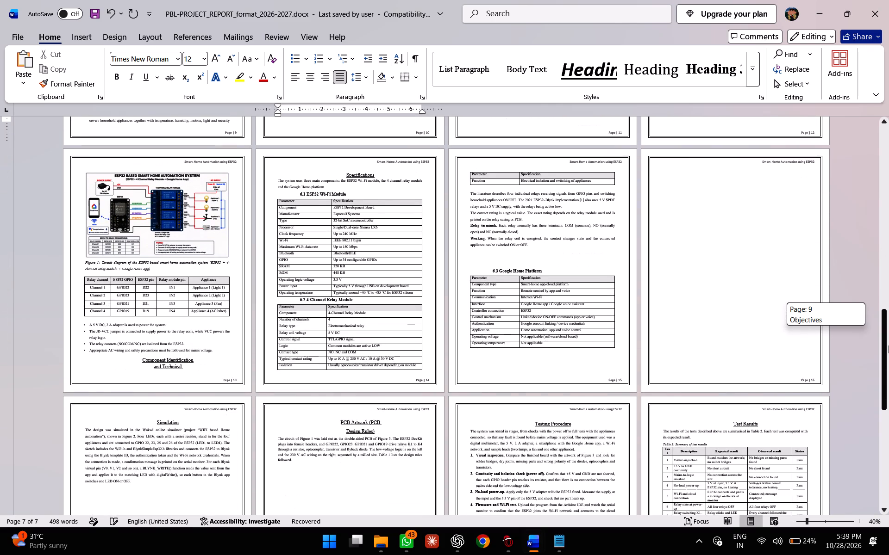
{"action": "left_click_drag", "start_coordinate": [888, 345], "coordinate": [875, 278]}
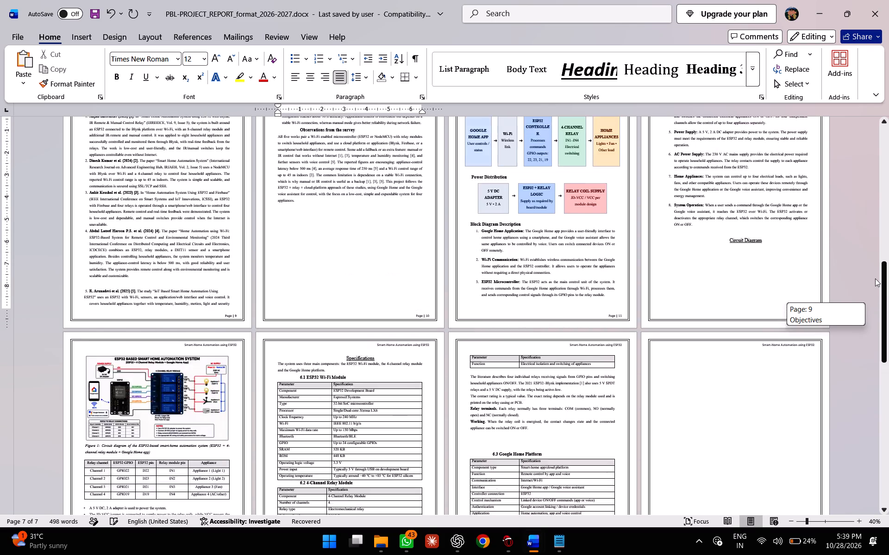
{"action": "left_click_drag", "start_coordinate": [875, 278], "coordinate": [875, 278]}
{"action": "left_click", "coordinate": [725, 310]}
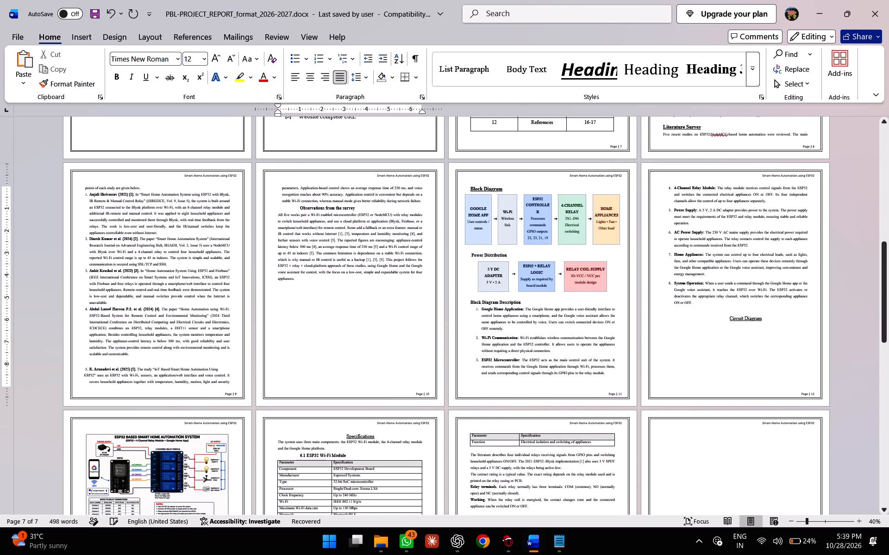
{"action": "key", "text": "Return"}
{"action": "key", "text": "Return"}
{"action": "key", "text": "Return"}
{"action": "key", "text": "Return"}
{"action": "key", "text": "Return"}
{"action": "key", "text": "Return"}
{"action": "key", "text": "Return"}
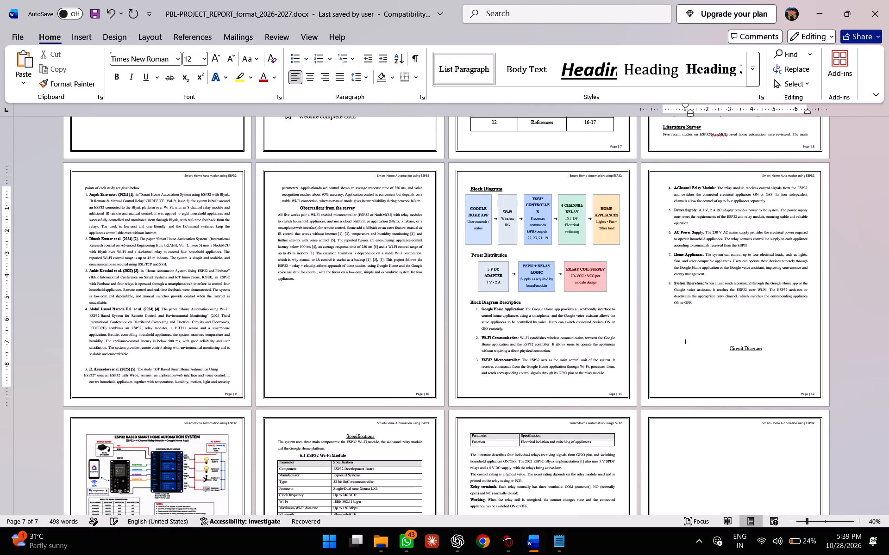
{"action": "key", "text": "Return"}
{"action": "key", "text": "Return"}
{"action": "key", "text": "Return"}
{"action": "key", "text": "Return"}
{"action": "key", "text": "Return"}
{"action": "key", "text": "Return"}
{"action": "key", "text": "Return"}
{"action": "key", "text": "Return"}
{"action": "key", "text": "Return"}
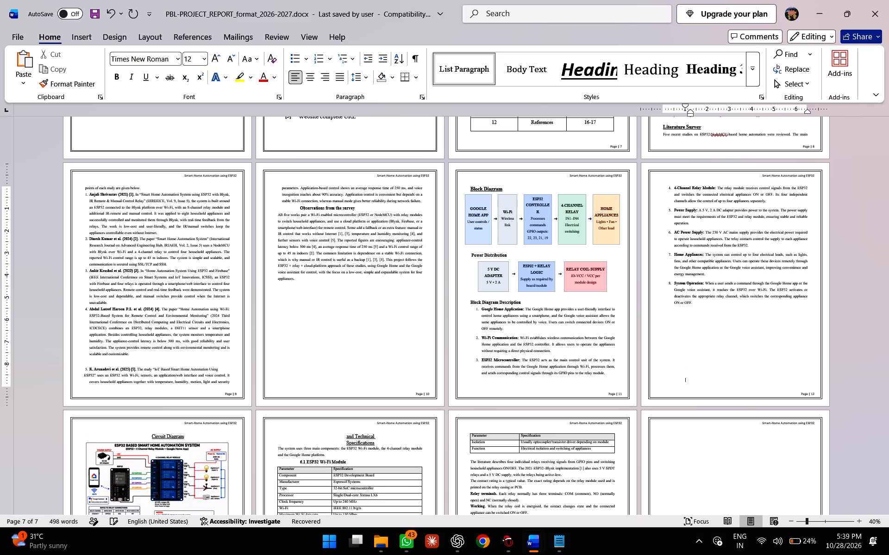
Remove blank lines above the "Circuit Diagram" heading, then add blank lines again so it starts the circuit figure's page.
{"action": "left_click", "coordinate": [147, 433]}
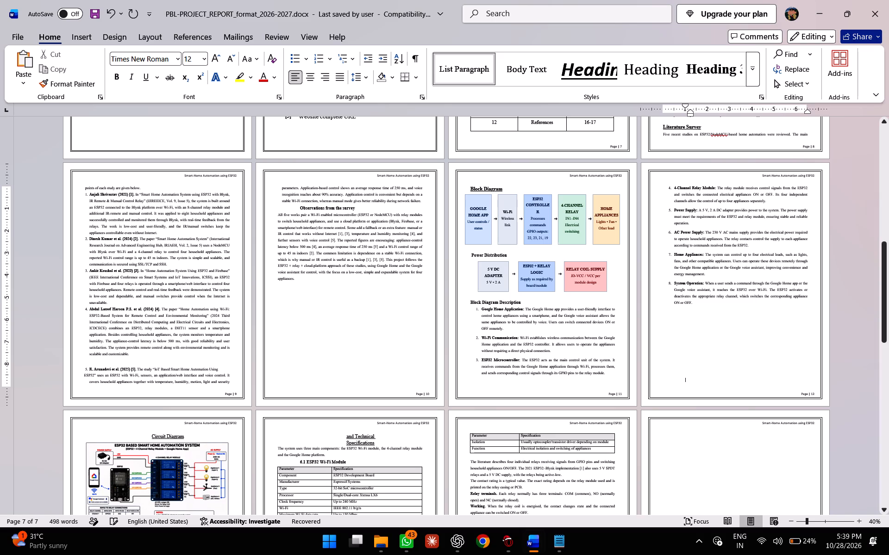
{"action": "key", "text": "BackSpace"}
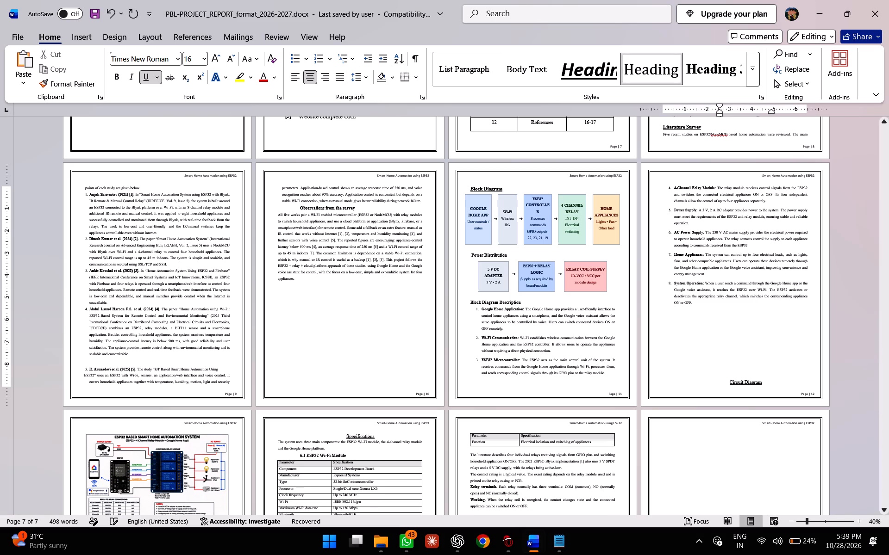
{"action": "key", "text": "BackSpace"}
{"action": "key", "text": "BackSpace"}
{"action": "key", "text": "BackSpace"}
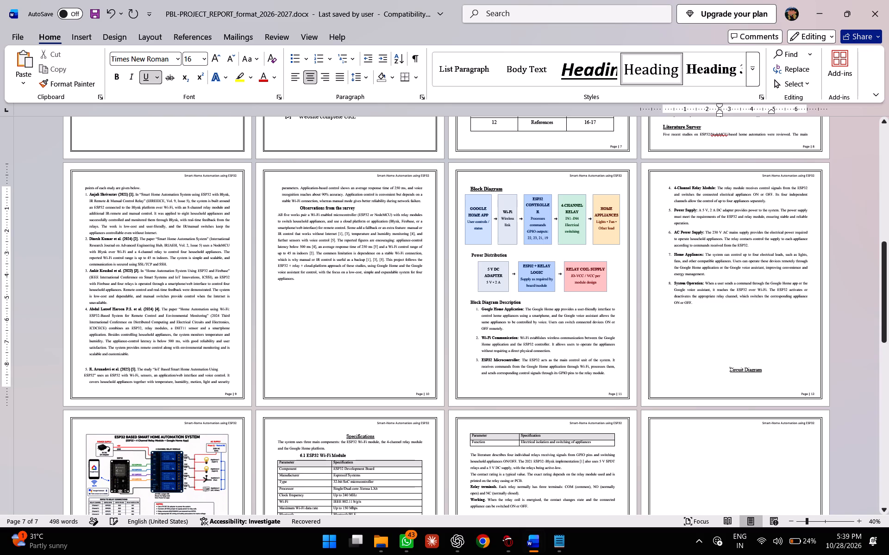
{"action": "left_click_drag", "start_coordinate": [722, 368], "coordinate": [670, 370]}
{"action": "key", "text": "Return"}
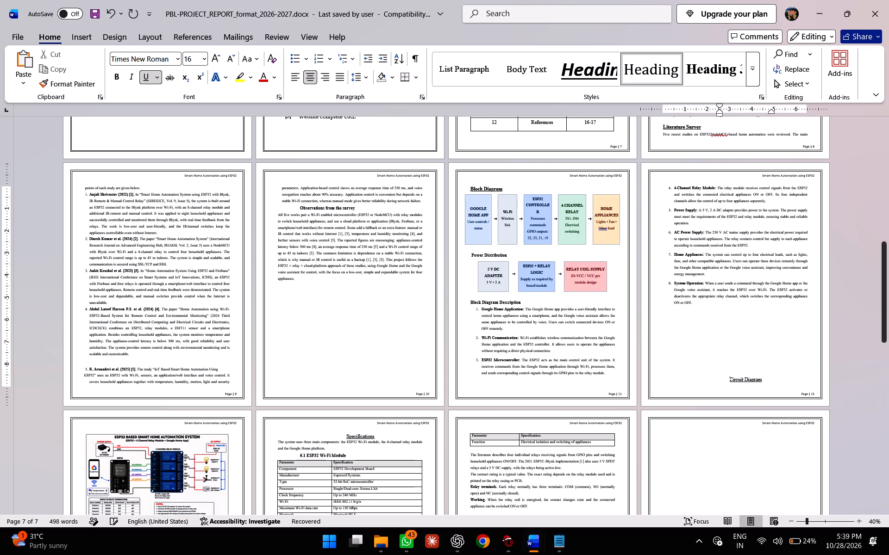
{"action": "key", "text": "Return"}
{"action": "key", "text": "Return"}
Left-align the "Circuit Diagram" heading together with the blank line above it.
{"action": "left_click_drag", "start_coordinate": [199, 445], "coordinate": [153, 442]}
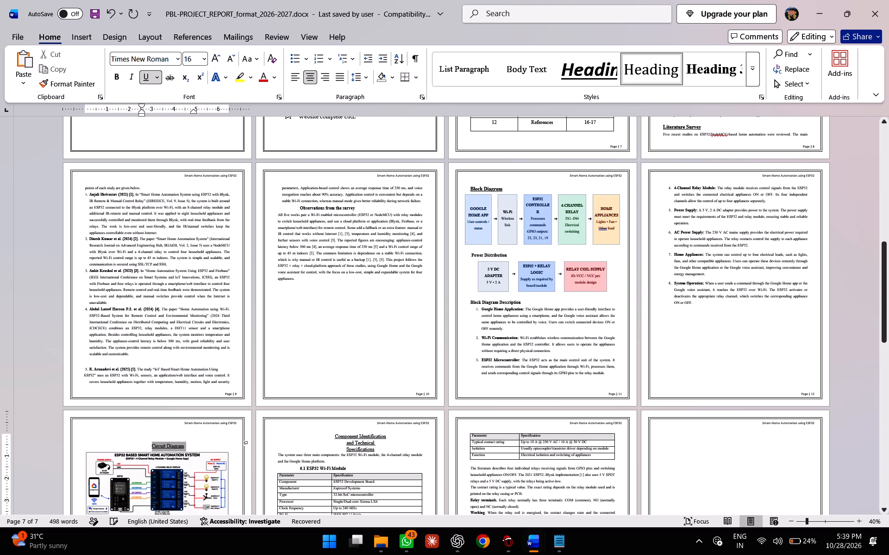
{"action": "left_click_drag", "start_coordinate": [153, 442], "coordinate": [147, 441]}
{"action": "left_click", "coordinate": [292, 78]}
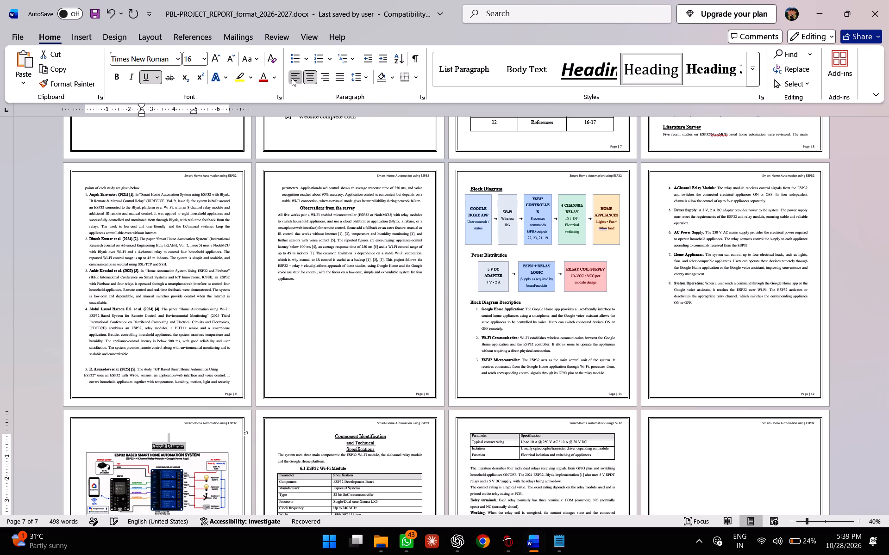
{"action": "left_click", "coordinate": [296, 76]}
{"action": "triple_click", "coordinate": [296, 76]}
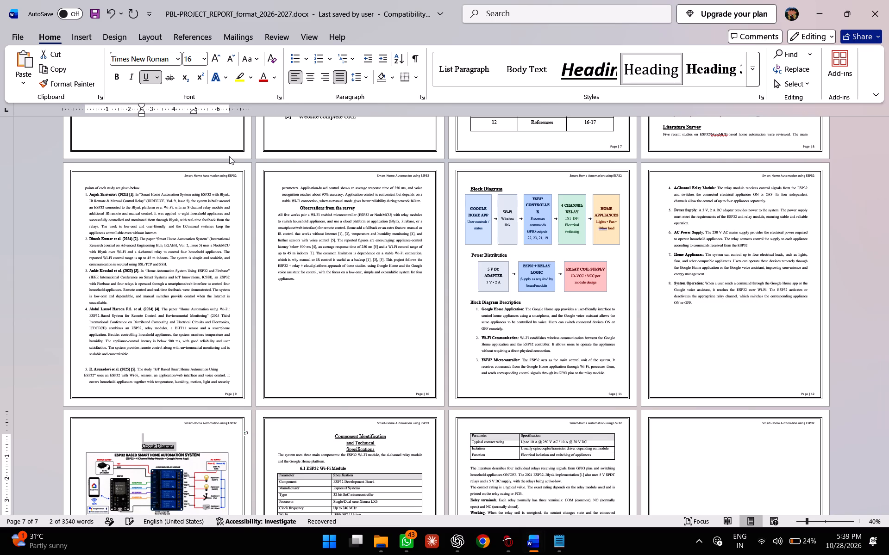
Delete the blank line above the "Circuit Diagram" heading and remove its indent so it starts at the left margin.
{"action": "scroll", "coordinate": [176, 462], "scroll_direction": "up", "scroll_amount": 4}
{"action": "scroll", "coordinate": [176, 462], "scroll_direction": "down", "scroll_amount": 5}
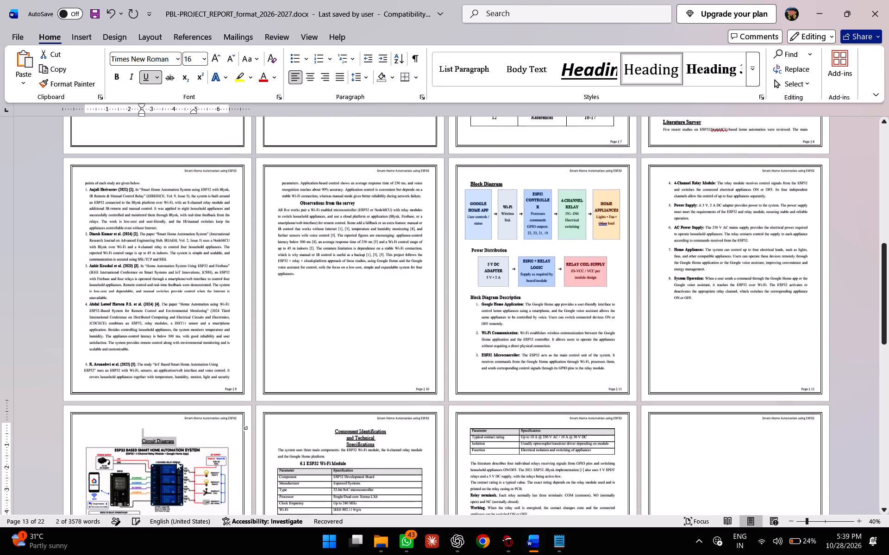
{"action": "scroll", "coordinate": [301, 434], "scroll_direction": "up", "scroll_amount": 20}
{"action": "scroll", "coordinate": [301, 434], "scroll_direction": "up", "scroll_amount": 3}
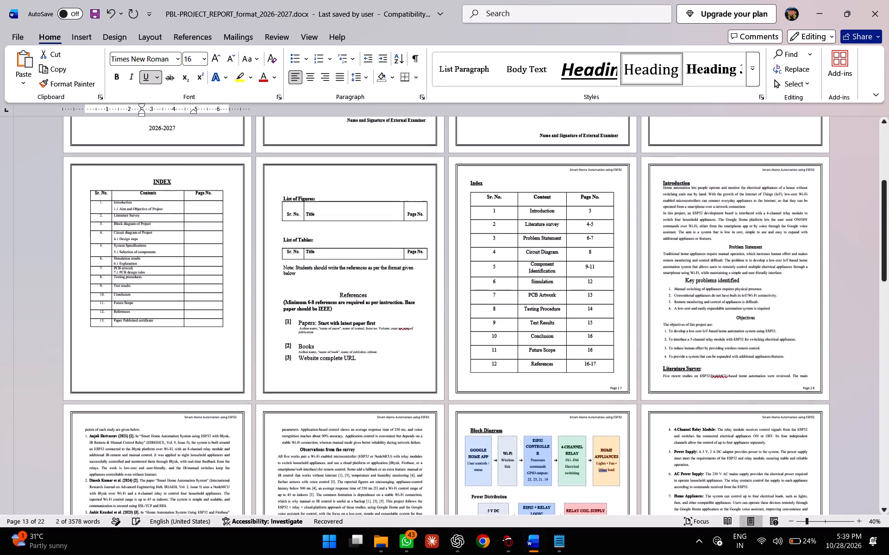
{"action": "scroll", "coordinate": [302, 434], "scroll_direction": "down", "scroll_amount": 19}
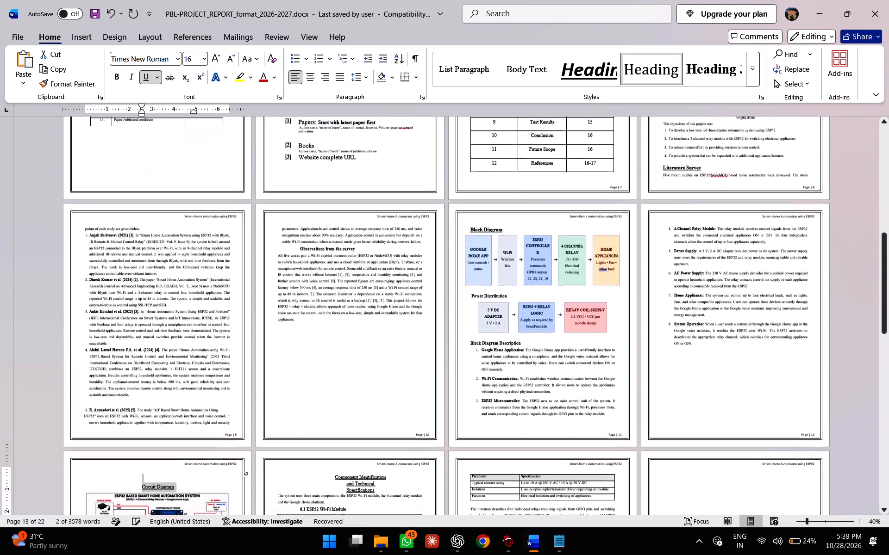
{"action": "scroll", "coordinate": [285, 425], "scroll_direction": "down", "scroll_amount": 8}
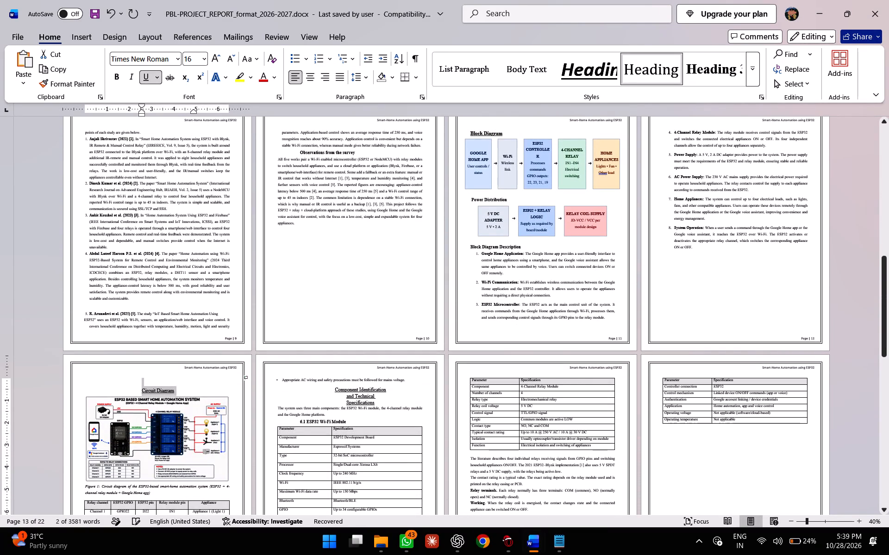
{"action": "left_click", "coordinate": [183, 375]}
{"action": "key", "text": "BackSpace"}
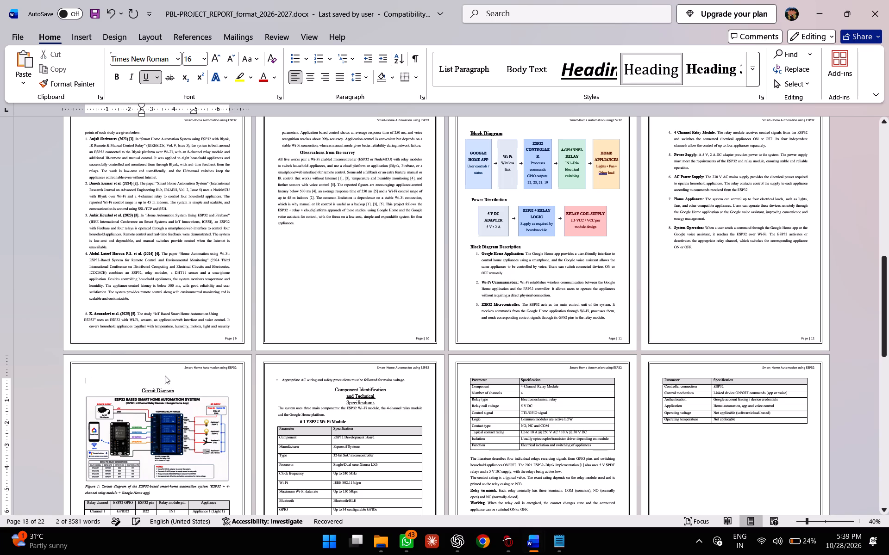
{"action": "key", "text": "BackSpace"}
{"action": "left_click", "coordinate": [140, 380]}
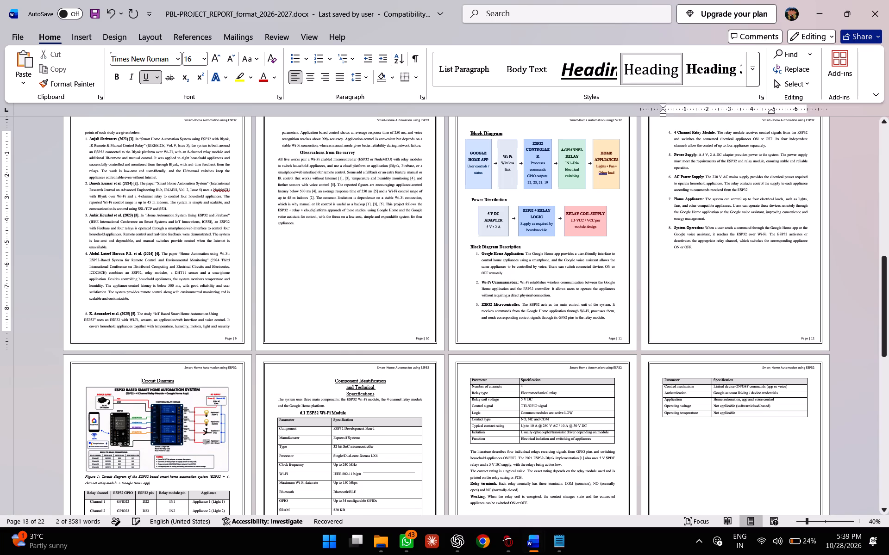
{"action": "key", "text": "BackSpace"}
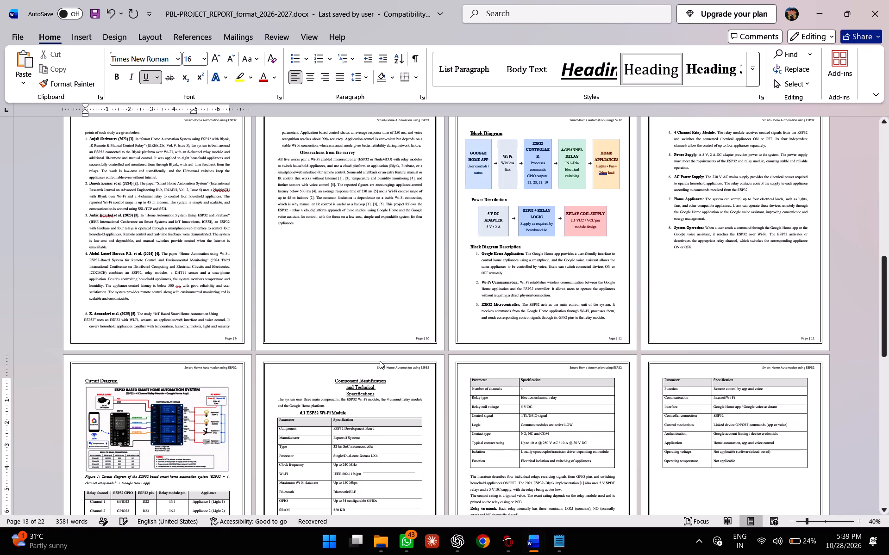
Left-align the "Component Identification and Technical Specifications" heading and remove its indent.
{"action": "left_click_drag", "start_coordinate": [381, 392], "coordinate": [315, 371]}
{"action": "left_click", "coordinate": [296, 77]}
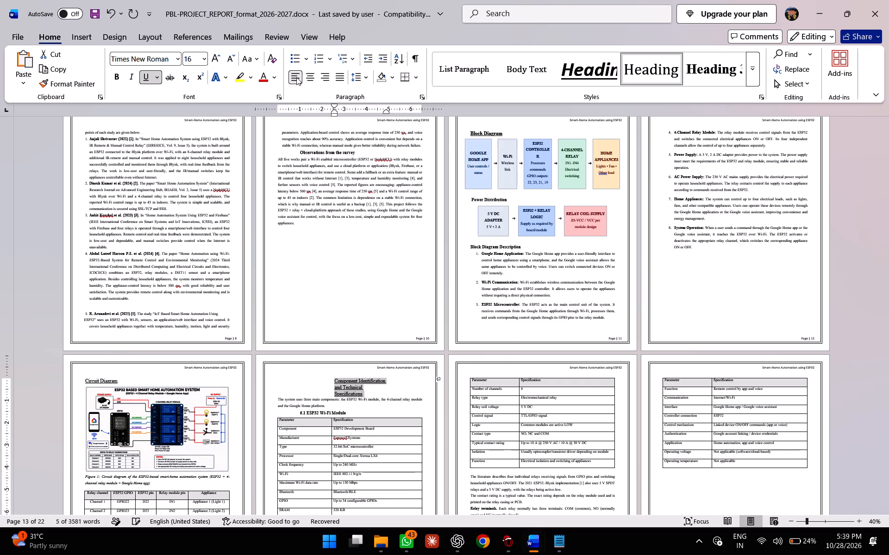
{"action": "left_click", "coordinate": [327, 381]}
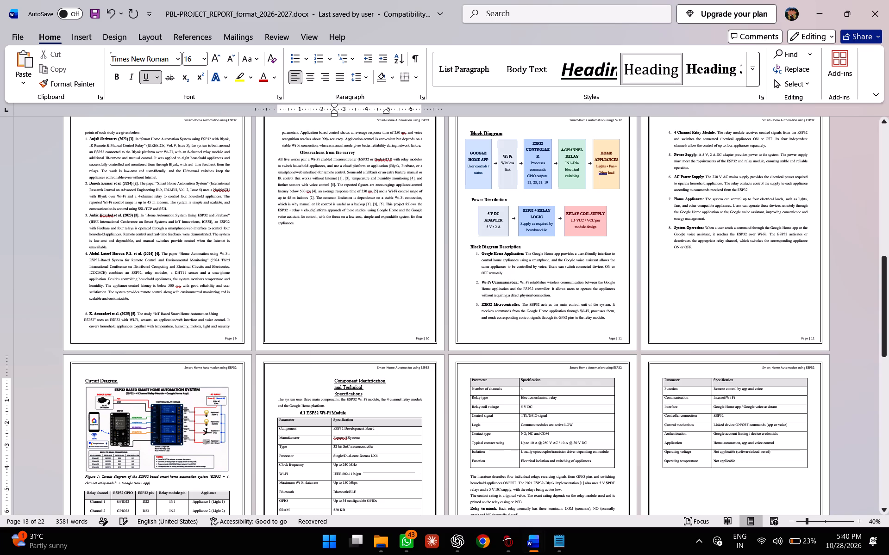
{"action": "key", "text": "BackSpace"}
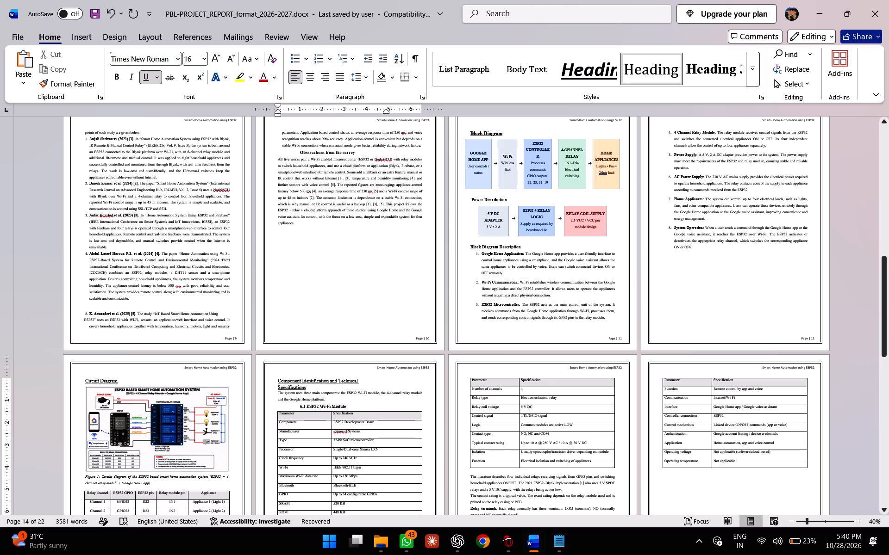
Remove the indents from the "6.1 ESP32 Wi-Fi Module" and "6.2 4-Channel Relay Module" subheadings so both start at the left margin.
{"action": "left_click_drag", "start_coordinate": [336, 397], "coordinate": [277, 385]}
{"action": "left_click_drag", "start_coordinate": [277, 385], "coordinate": [275, 396]}
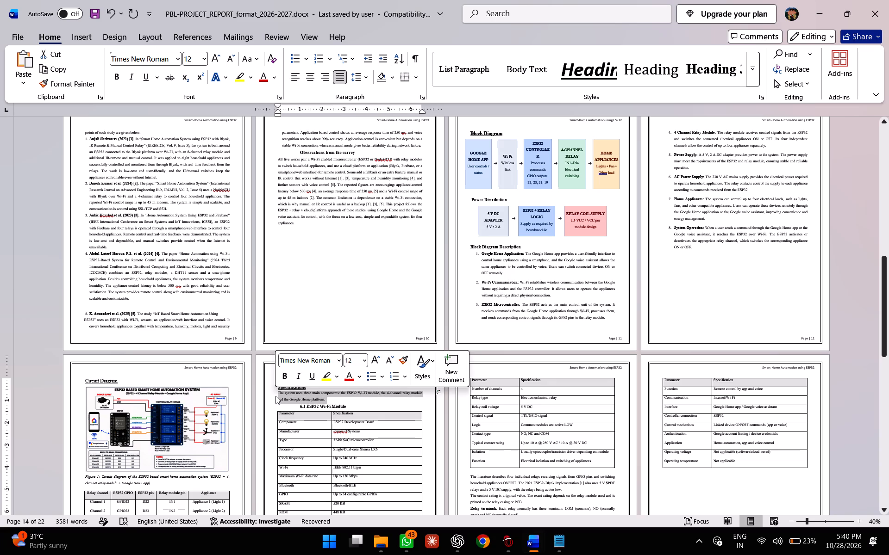
{"action": "left_click", "coordinate": [299, 403]}
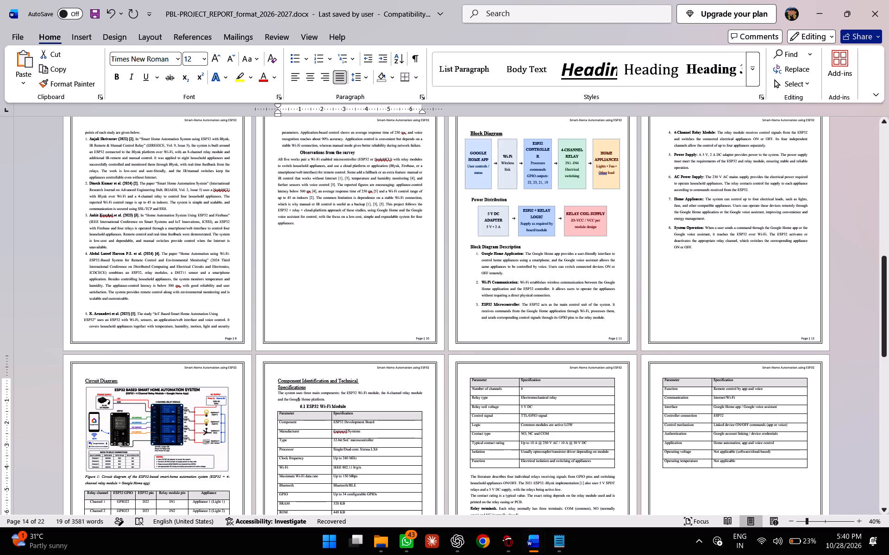
{"action": "left_click", "coordinate": [298, 408]}
{"action": "key", "text": "BackSpace"}
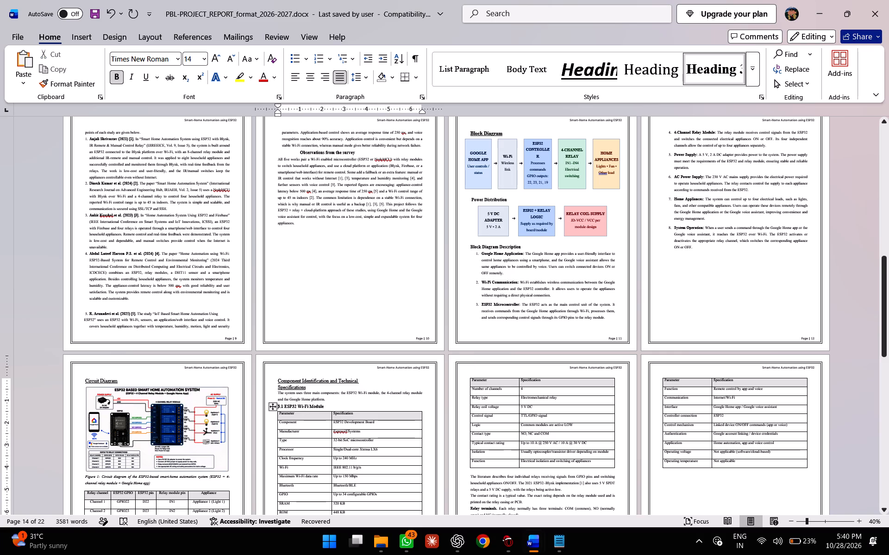
{"action": "scroll", "coordinate": [300, 404], "scroll_direction": "down", "scroll_amount": 16}
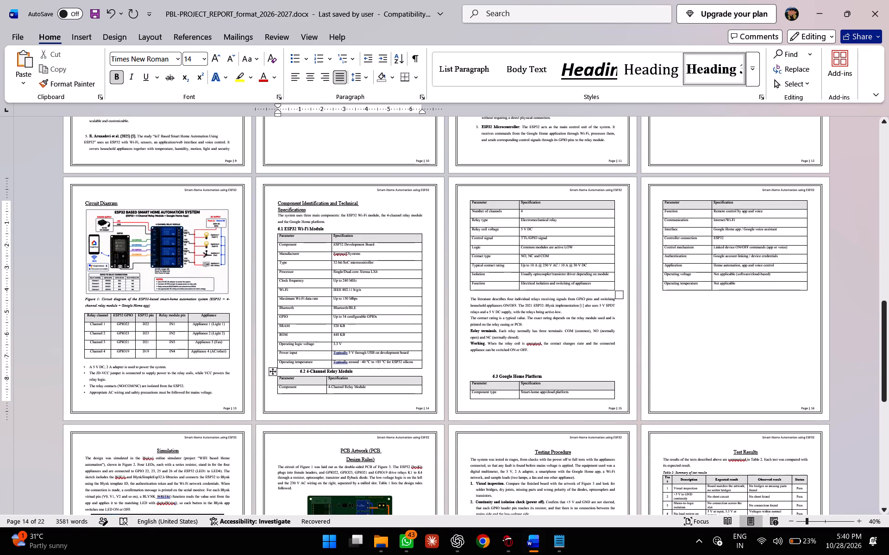
{"action": "left_click", "coordinate": [299, 372]}
{"action": "key", "text": "BackSpace"}
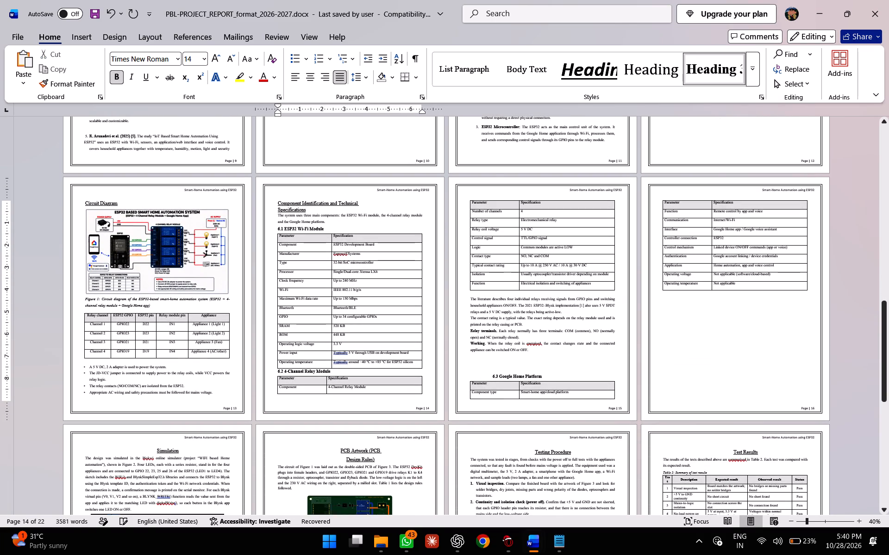
Remove the indent of the "6.3 Google Home Platform" subheading and delete the blank lines above it.
{"action": "left_click", "coordinate": [490, 374]}
{"action": "key", "text": "BackSpace"}
{"action": "left_click", "coordinate": [485, 373]}
{"action": "key", "text": "BackSpace"}
{"action": "key", "text": "BackSpace"}
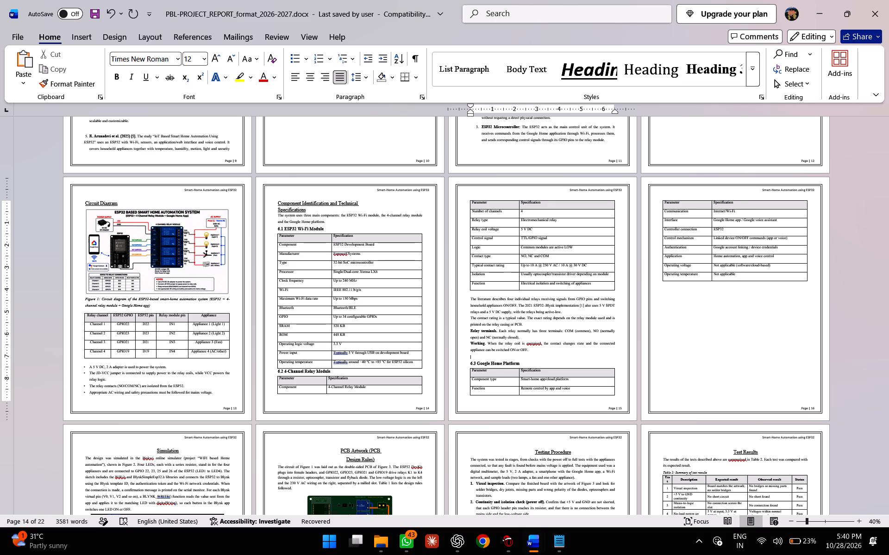
{"action": "key", "text": "BackSpace"}
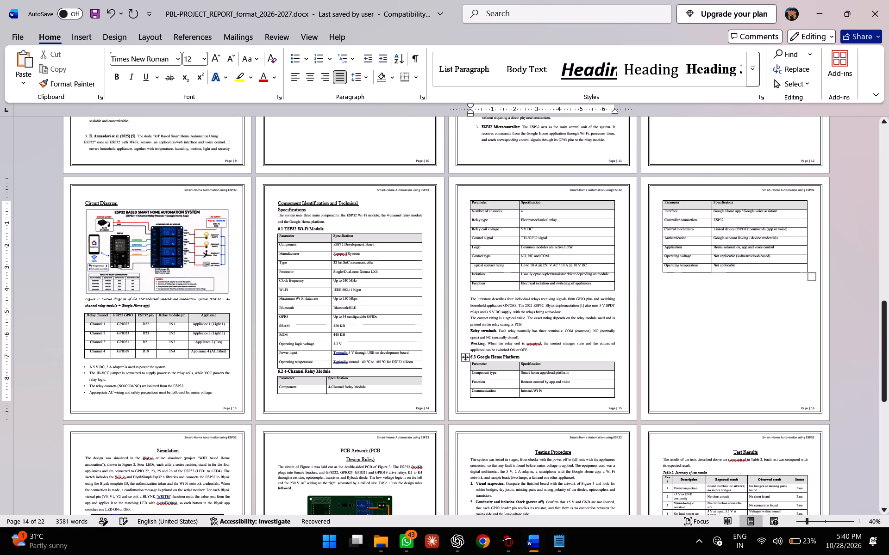
Delete the relay description paragraphs between the relay module table and the "6.3 Google Home Platform" subheading.
{"action": "left_click_drag", "start_coordinate": [531, 352], "coordinate": [473, 305]}
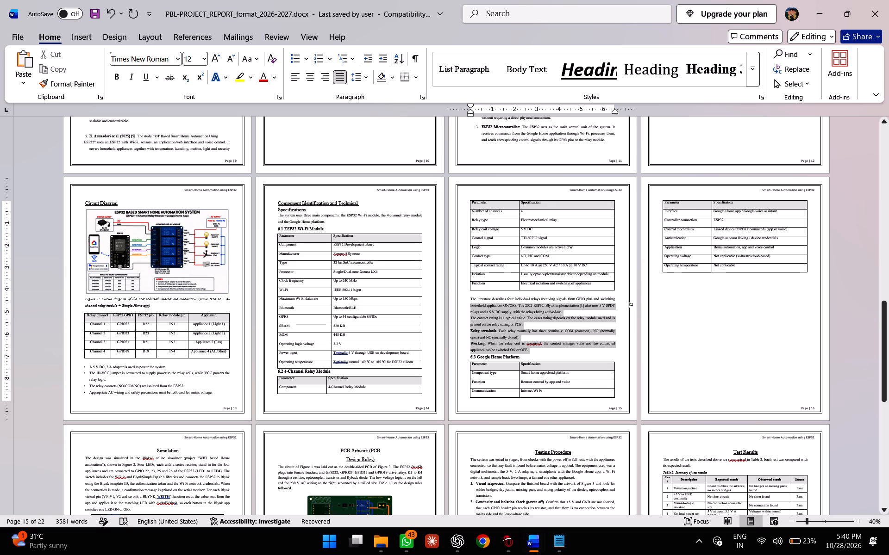
{"action": "left_click_drag", "start_coordinate": [473, 305], "coordinate": [471, 297]}
{"action": "key", "text": "BackSpace"}
{"action": "key", "text": "BackSpace"}
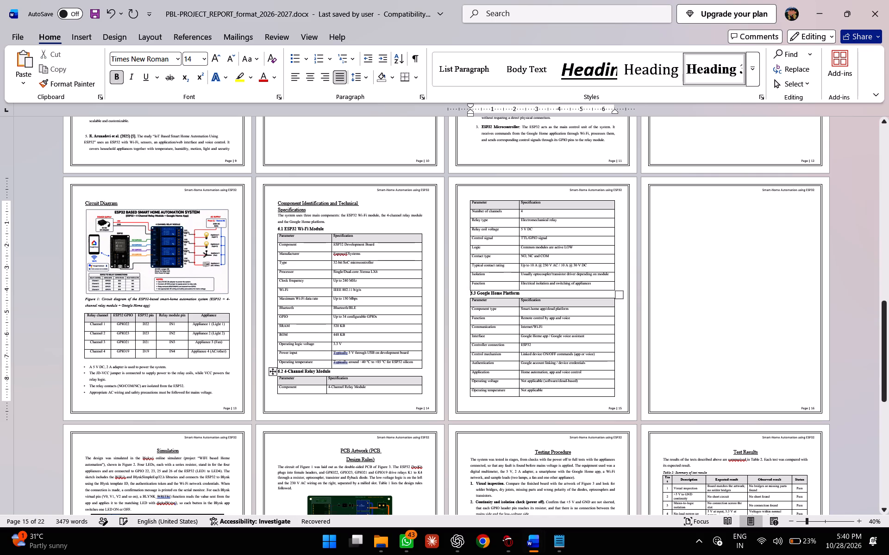
Delete the empty lines before the "Simulation" heading to move its section onto the blank preceding page, with the heading at the left margin.
{"action": "scroll", "coordinate": [469, 333], "scroll_direction": "down", "scroll_amount": 8}
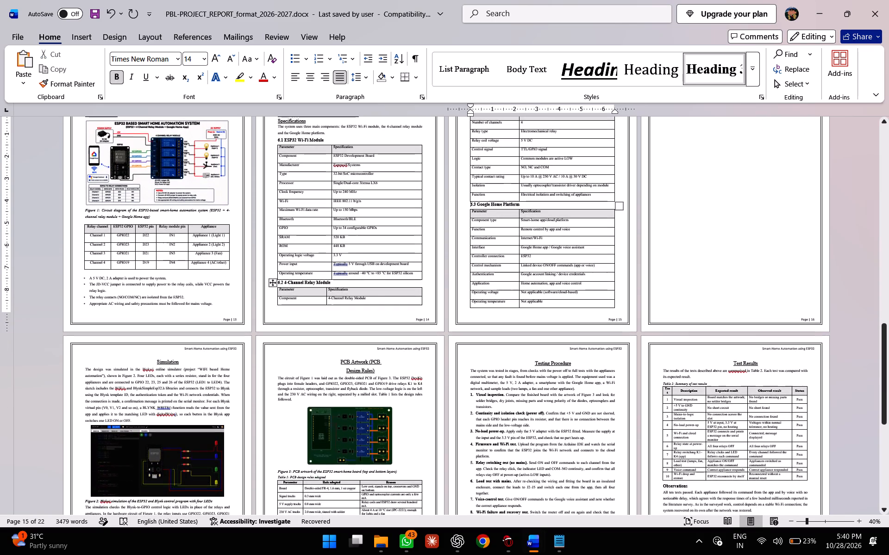
{"action": "scroll", "coordinate": [469, 333], "scroll_direction": "down", "scroll_amount": 3}
{"action": "scroll", "coordinate": [718, 247], "scroll_direction": "up", "scroll_amount": 5}
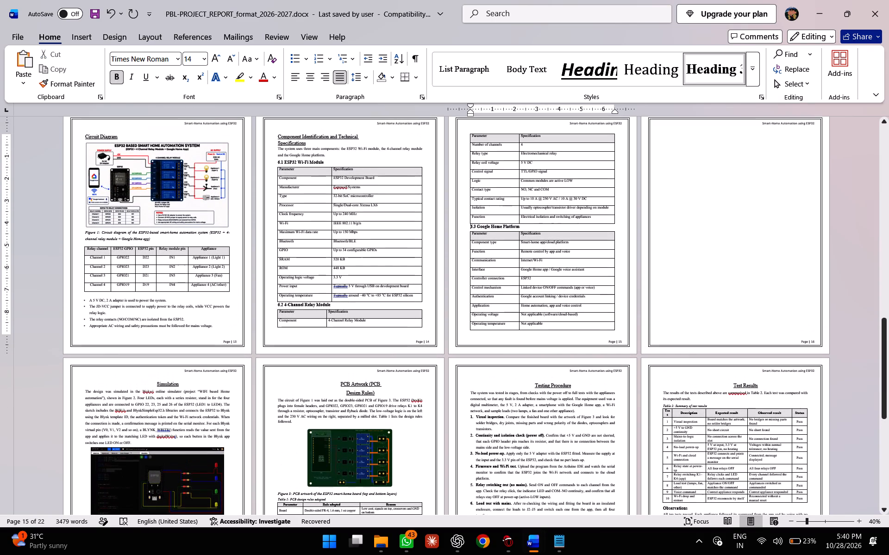
{"action": "left_click", "coordinate": [154, 382]}
{"action": "key", "text": "BackSpace"}
{"action": "key", "text": "BackSpace"}
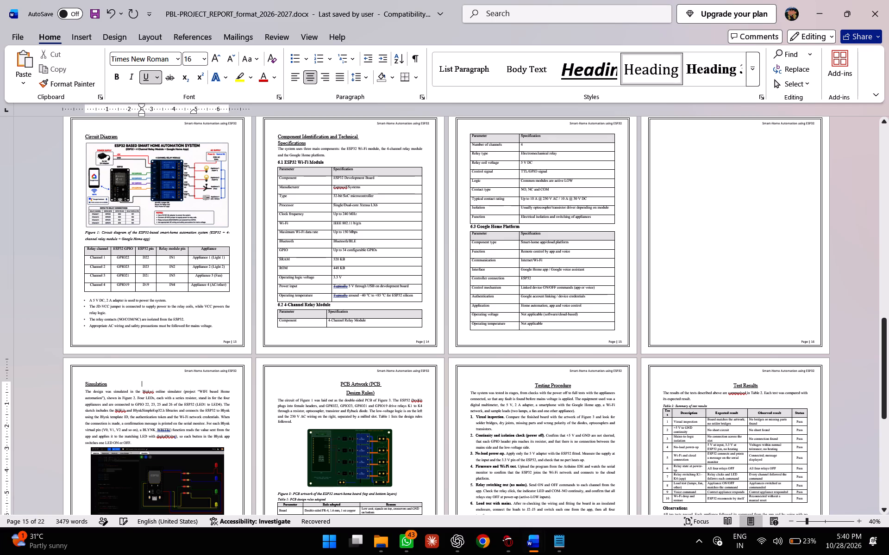
{"action": "key", "text": "BackSpace"}
{"action": "key", "text": "BackSpace"}
{"action": "key", "text": "BackSpace"}
{"action": "key", "text": "BackSpace"}
{"action": "key", "text": "BackSpace"}
{"action": "key", "text": "BackSpace"}
{"action": "key", "text": "BackSpace"}
{"action": "key", "text": "BackSpace"}
{"action": "key", "text": "BackSpace"}
{"action": "key", "text": "BackSpace"}
{"action": "key", "text": "BackSpace"}
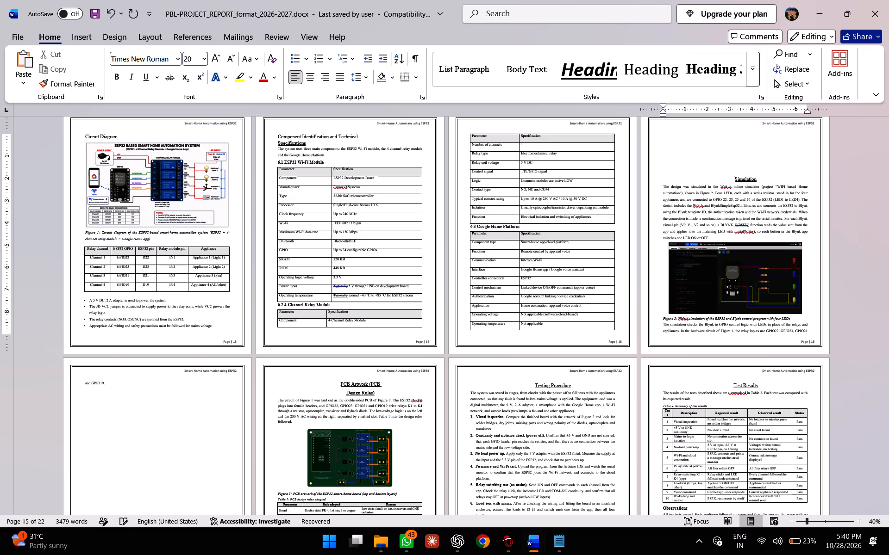
{"action": "key", "text": "BackSpace"}
{"action": "key", "text": "BackSpace"}
{"action": "key", "text": "BackSpace"}
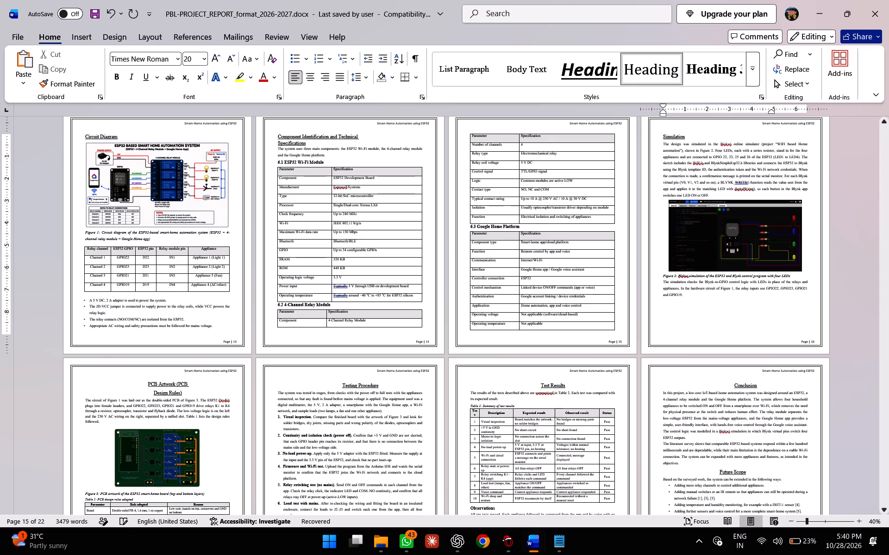
Remove the centring and indent of the "PCB Artwork (PCB Design Rules)" heading so it sits at the left margin on one line.
{"action": "scroll", "coordinate": [255, 417], "scroll_direction": "up", "scroll_amount": 6}
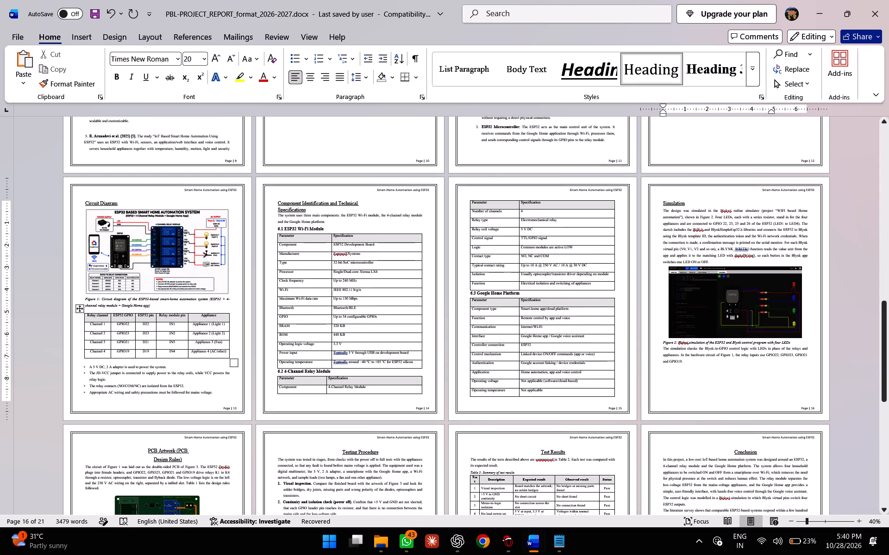
{"action": "scroll", "coordinate": [609, 362], "scroll_direction": "down", "scroll_amount": 4}
{"action": "left_click", "coordinate": [144, 403]}
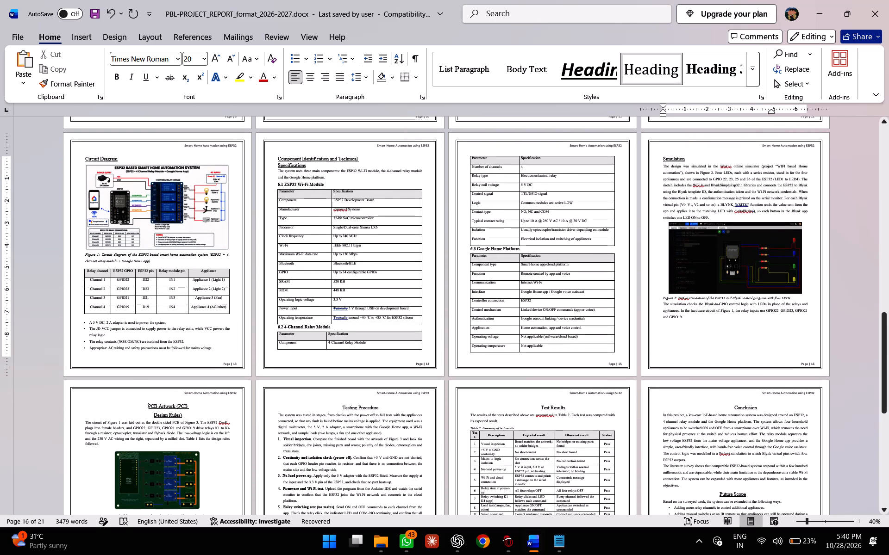
{"action": "key", "text": "BackSpace"}
{"action": "key", "text": "BackSpace"}
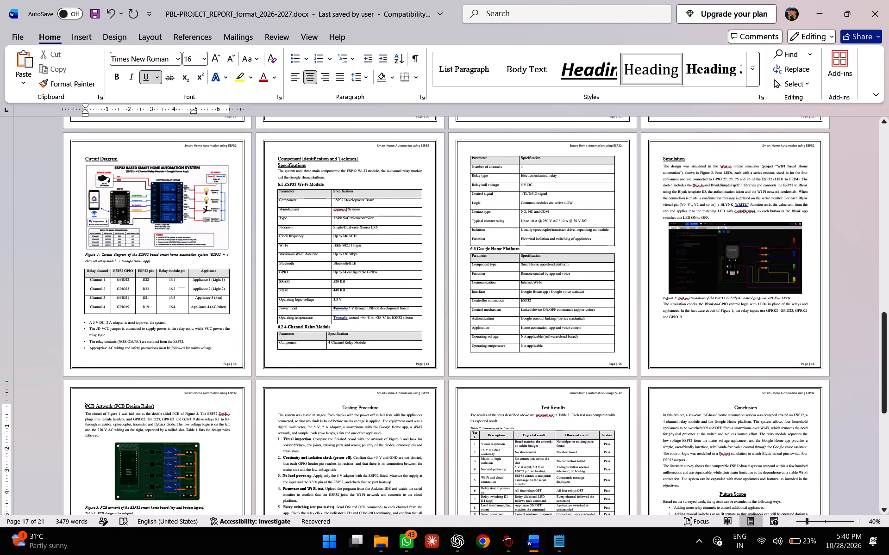
Remove the centring and indent of the "Testing Procedure" and "Test Results" headings so they sit at the left margin.
{"action": "scroll", "coordinate": [142, 427], "scroll_direction": "down", "scroll_amount": 9}
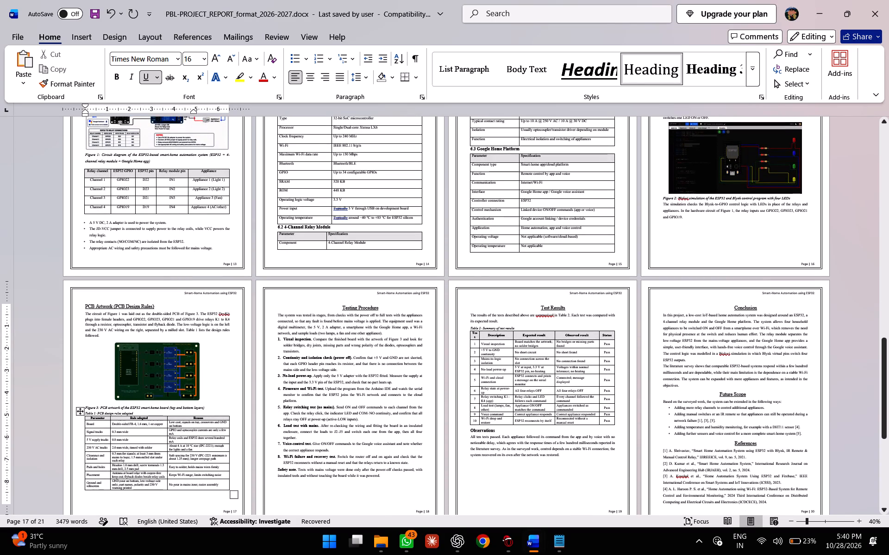
{"action": "left_click", "coordinate": [339, 306]}
{"action": "key", "text": "BackSpace"}
{"action": "key", "text": "BackSpace"}
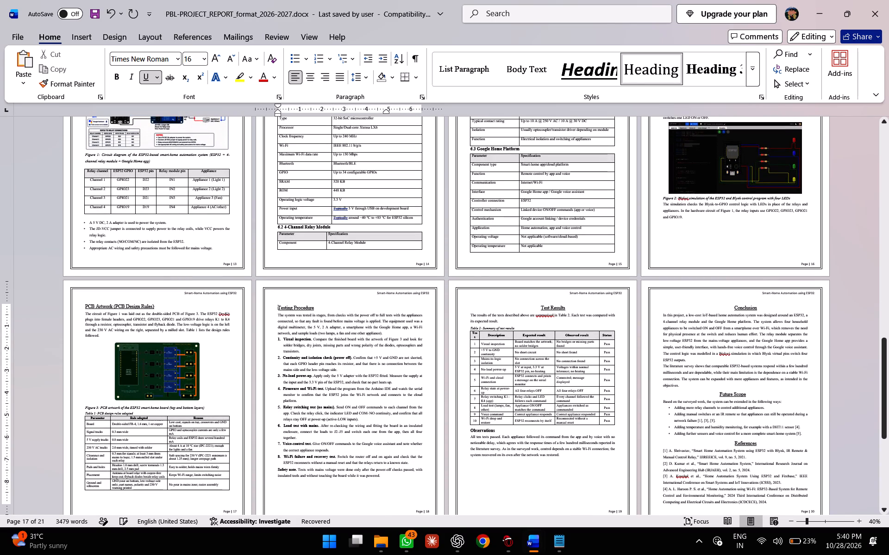
{"action": "left_click", "coordinate": [540, 308]}
{"action": "key", "text": "BackSpace"}
{"action": "key", "text": "BackSpace"}
Remove the centring and indent of the "Conclusion", "Future Scope" and "References" headings, keeping each on its own line at the left margin.
{"action": "left_click", "coordinate": [731, 308]}
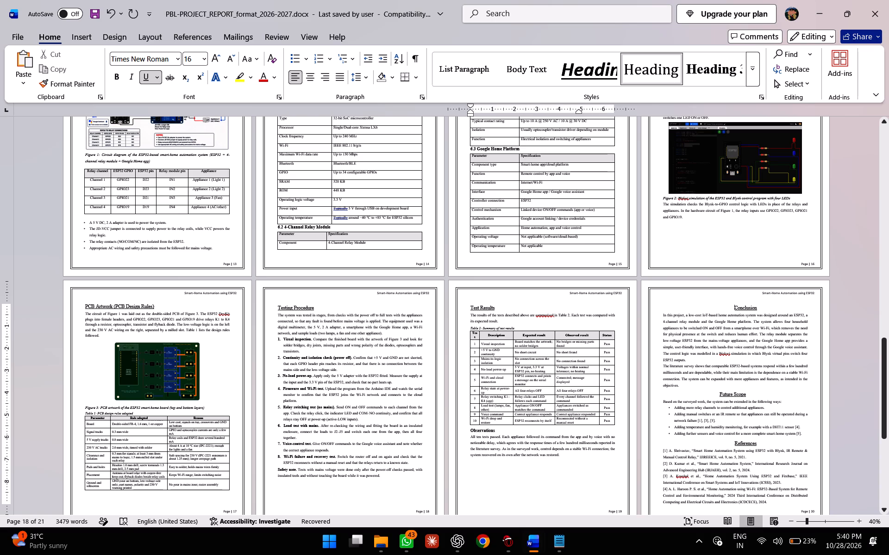
{"action": "key", "text": "BackSpace"}
{"action": "key", "text": "BackSpace"}
{"action": "left_click", "coordinate": [714, 398]}
{"action": "key", "text": "BackSpace"}
{"action": "key", "text": "BackSpace"}
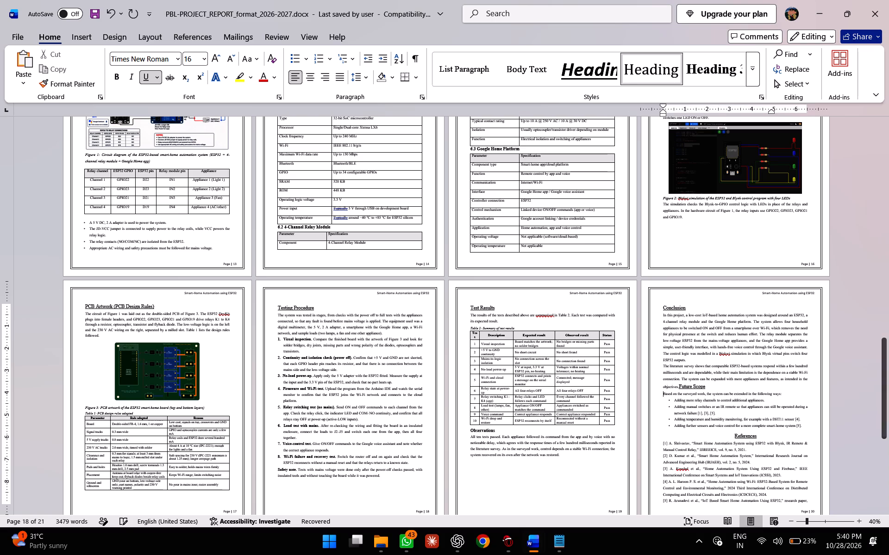
{"action": "key", "text": "ctrl+z"}
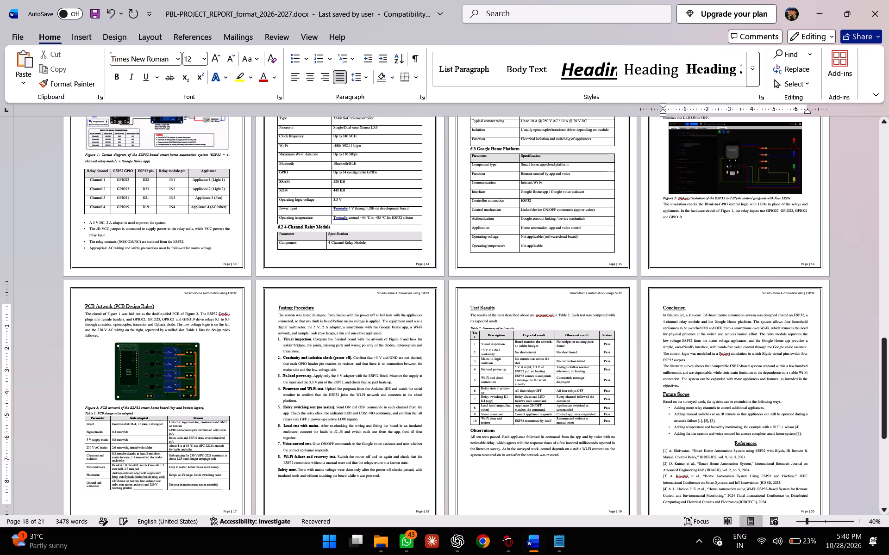
{"action": "left_click", "coordinate": [731, 447]}
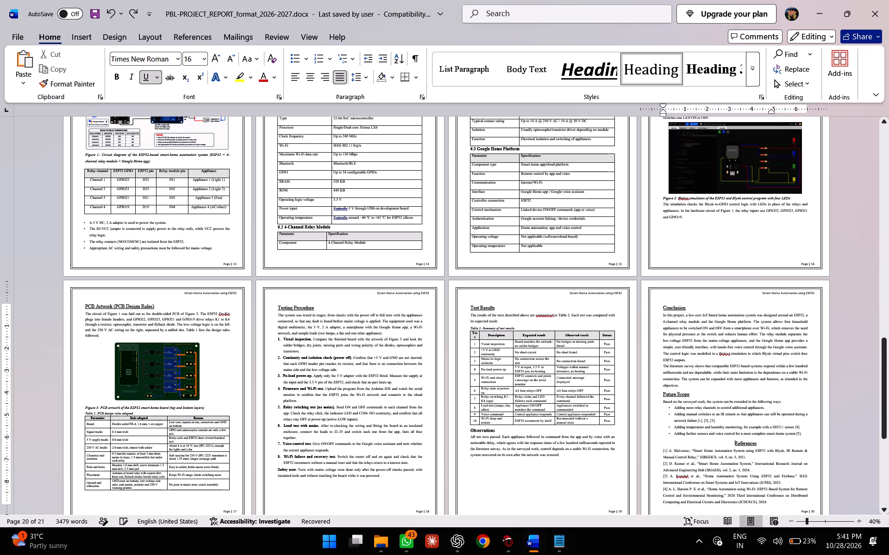
{"action": "key", "text": "BackSpace"}
{"action": "key", "text": "BackSpace"}
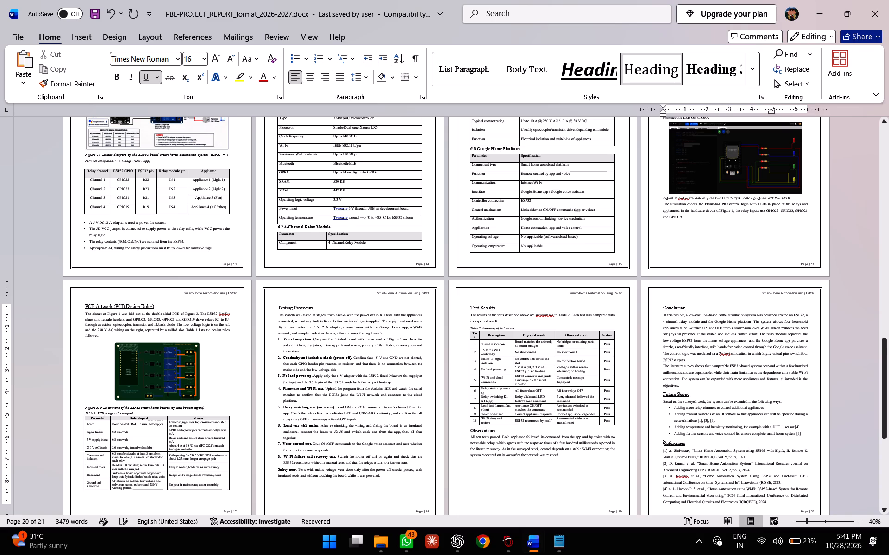
Delete the second paragraph of the Conclusion section, starting "The literature survey shows", so the last reference fits on the same page.
{"action": "scroll", "coordinate": [524, 444], "scroll_direction": "down", "scroll_amount": 9}
{"action": "scroll", "coordinate": [434, 442], "scroll_direction": "down", "scroll_amount": 4}
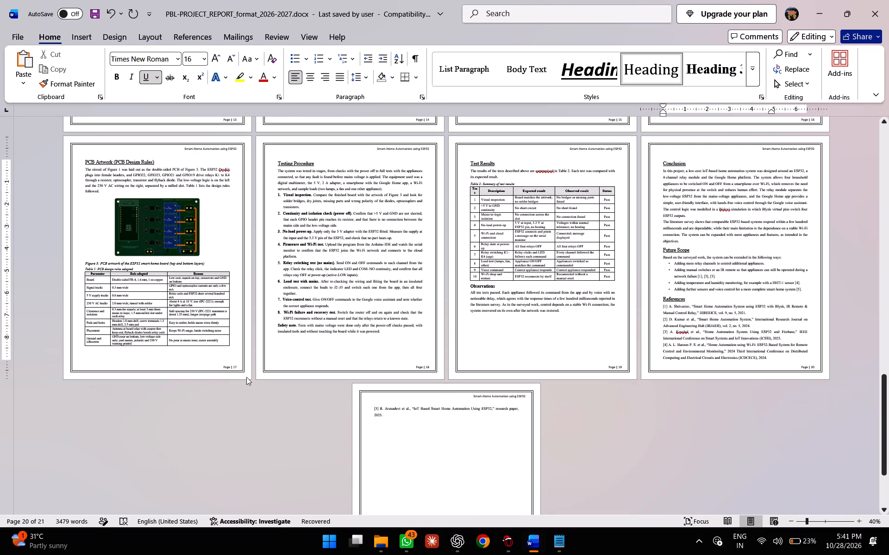
{"action": "scroll", "coordinate": [246, 377], "scroll_direction": "up", "scroll_amount": 1}
{"action": "scroll", "coordinate": [658, 365], "scroll_direction": "down", "scroll_amount": 4}
{"action": "scroll", "coordinate": [658, 365], "scroll_direction": "up", "scroll_amount": 2}
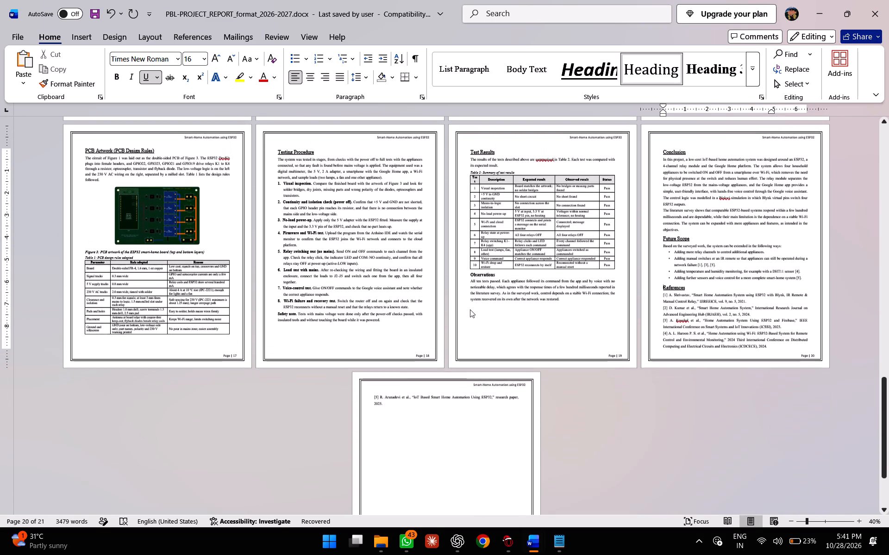
{"action": "scroll", "coordinate": [470, 309], "scroll_direction": "up", "scroll_amount": 1}
{"action": "scroll", "coordinate": [409, 421], "scroll_direction": "down", "scroll_amount": 5}
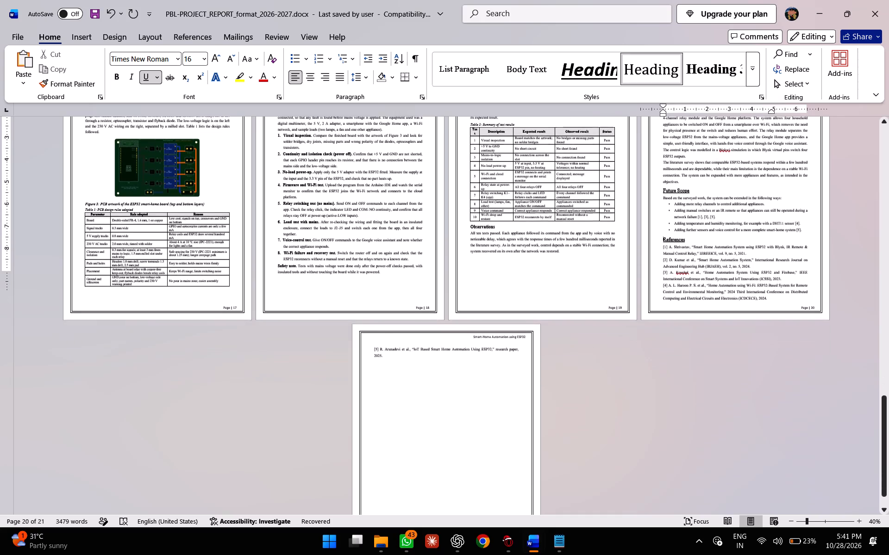
{"action": "scroll", "coordinate": [409, 421], "scroll_direction": "down", "scroll_amount": 6}
{"action": "scroll", "coordinate": [409, 421], "scroll_direction": "up", "scroll_amount": 13}
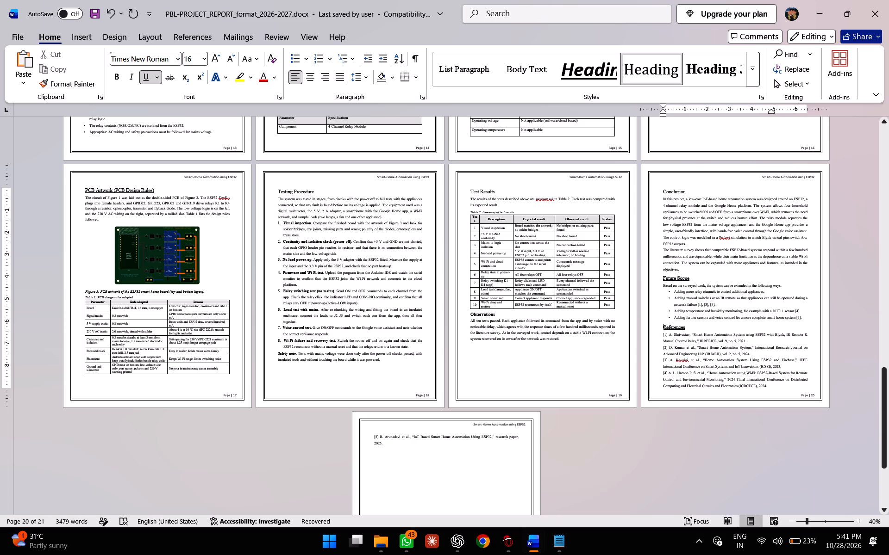
{"action": "left_click_drag", "start_coordinate": [739, 270], "coordinate": [663, 252]}
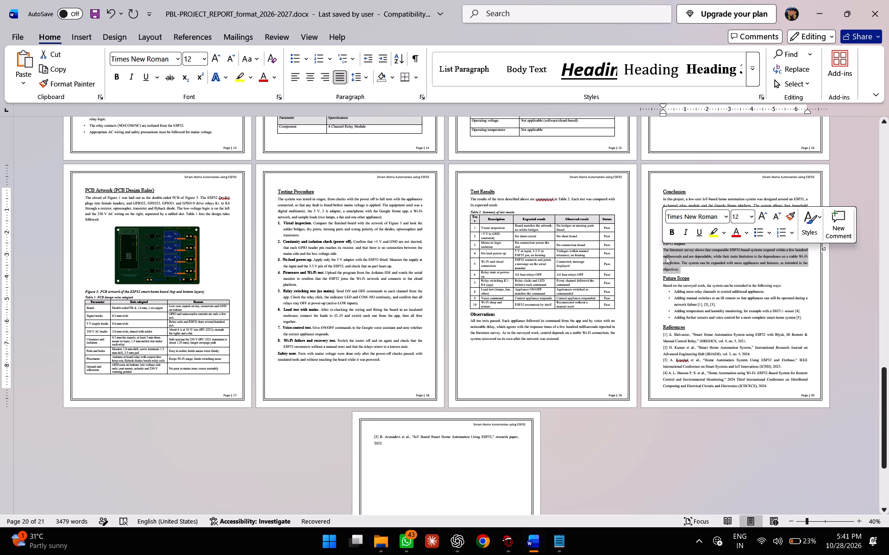
{"action": "scroll", "coordinate": [716, 284], "scroll_direction": "up", "scroll_amount": 5, "text": "ctrl"}
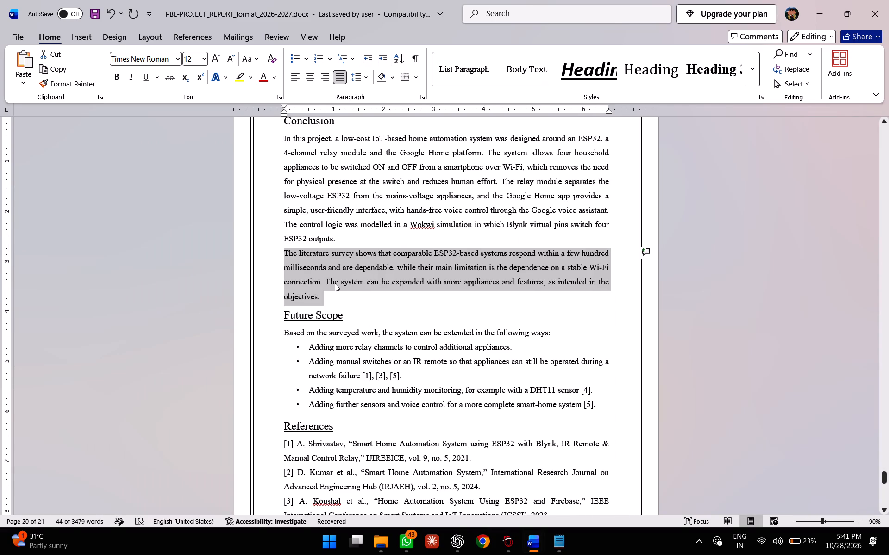
{"action": "key", "text": "BackSpace"}
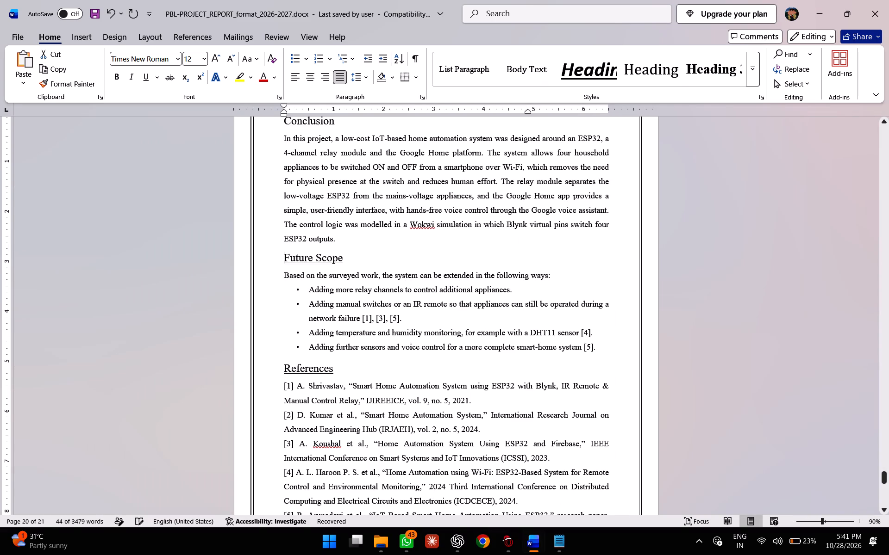
Delete the empty paragraphs after the last reference to remove the blank final page.
{"action": "scroll", "coordinate": [335, 275], "scroll_direction": "up", "scroll_amount": 2}
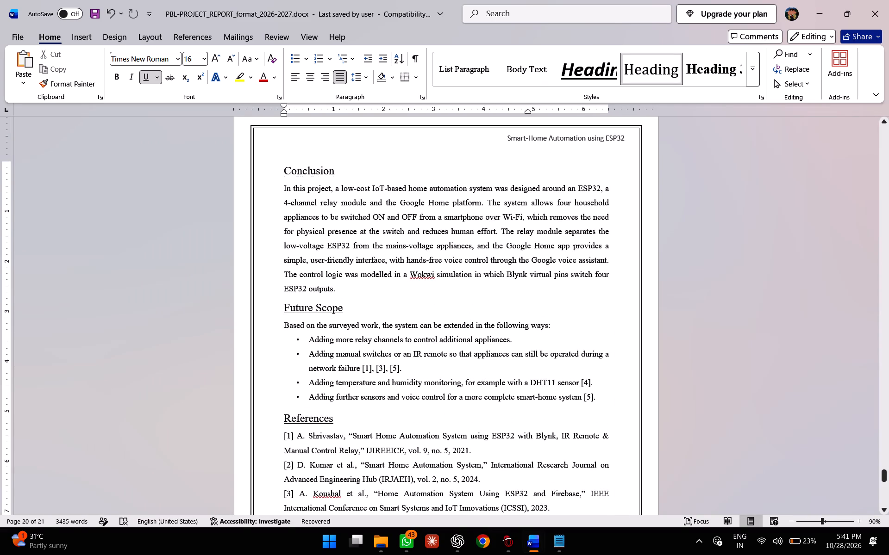
{"action": "scroll", "coordinate": [356, 347], "scroll_direction": "down", "scroll_amount": 4, "text": "ctrl"}
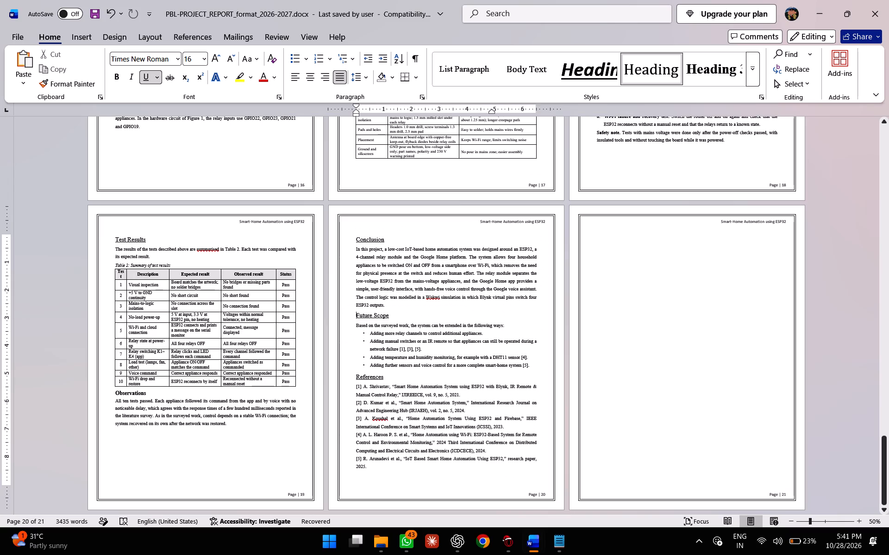
{"action": "scroll", "coordinate": [608, 279], "scroll_direction": "down", "scroll_amount": 5}
{"action": "left_click", "coordinate": [680, 230]}
{"action": "key", "text": "BackSpace"}
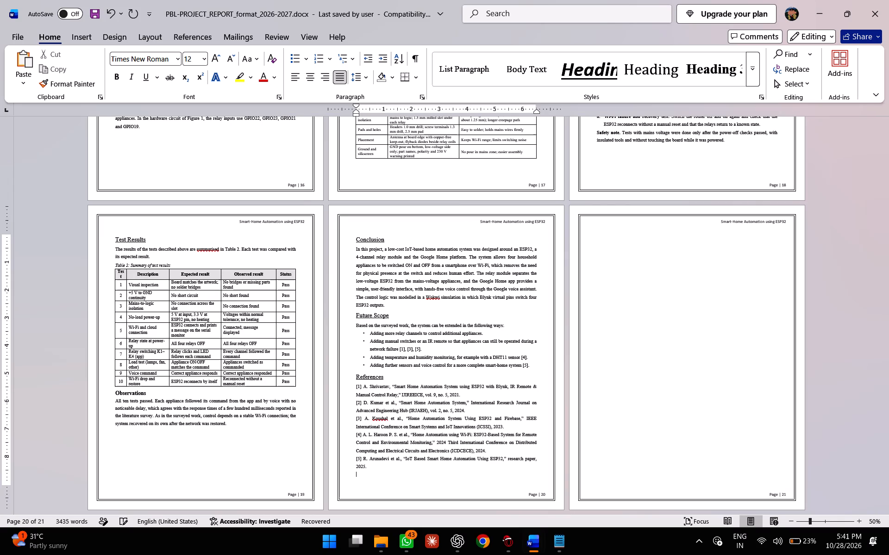
{"action": "left_click", "coordinate": [626, 256]}
{"action": "key", "text": "BackSpace"}
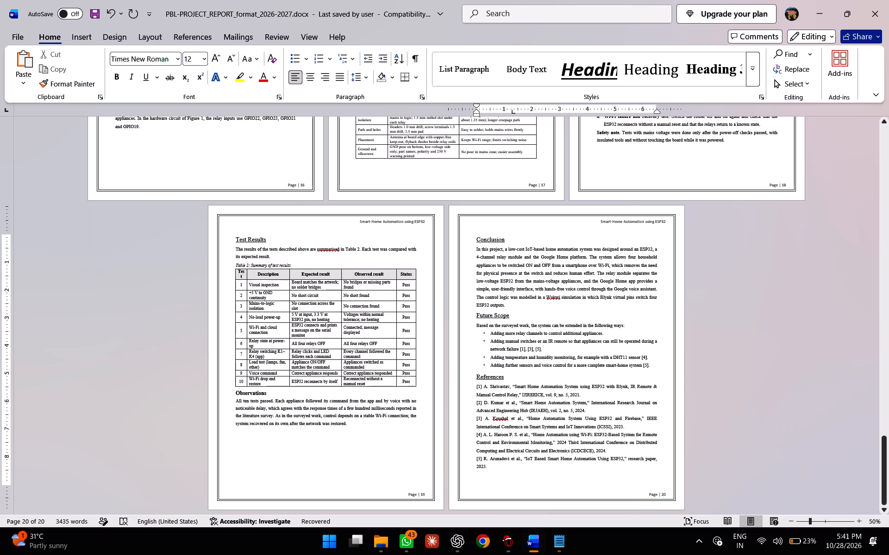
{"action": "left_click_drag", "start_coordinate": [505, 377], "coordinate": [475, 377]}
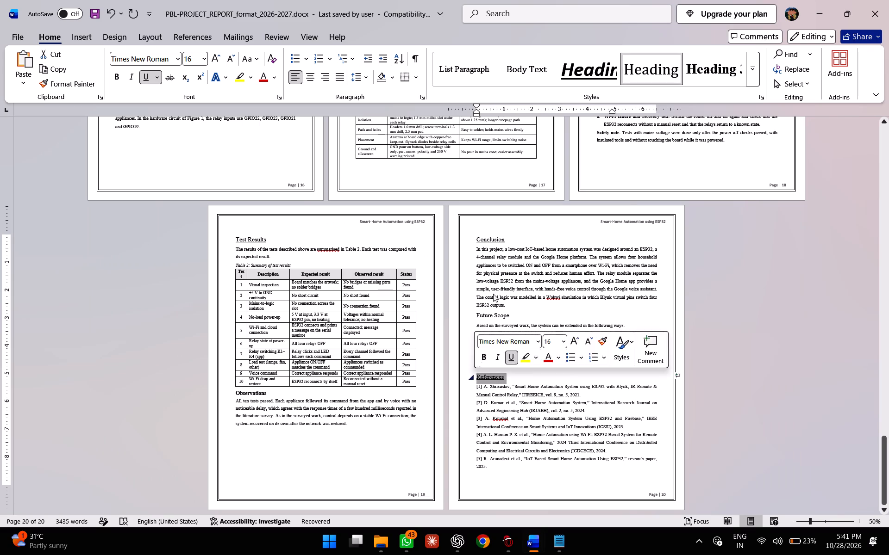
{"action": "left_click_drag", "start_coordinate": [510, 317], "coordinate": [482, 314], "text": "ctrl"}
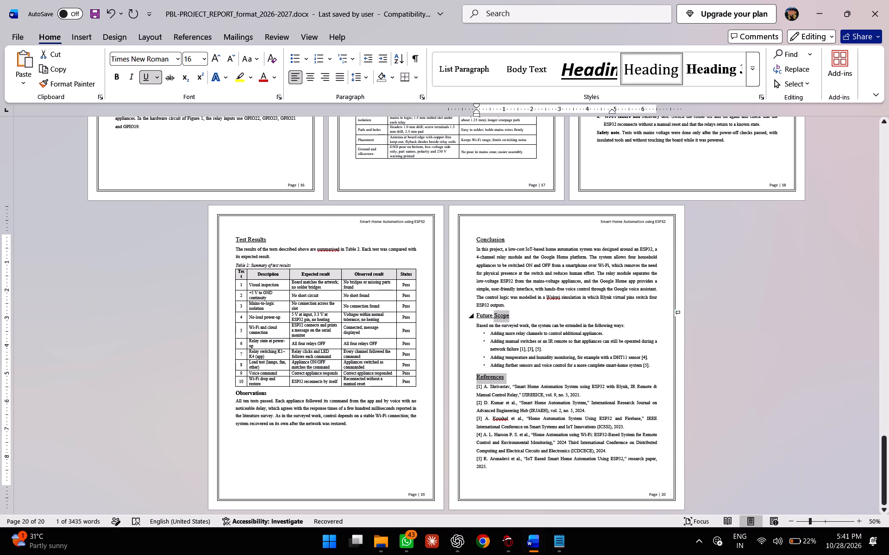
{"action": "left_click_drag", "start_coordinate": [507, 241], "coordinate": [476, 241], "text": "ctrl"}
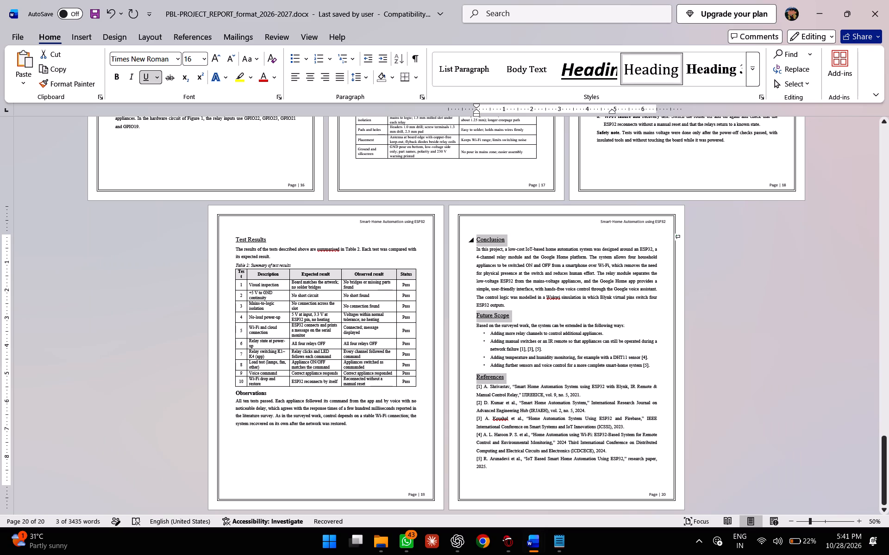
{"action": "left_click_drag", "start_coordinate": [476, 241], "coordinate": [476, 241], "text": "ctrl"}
Make all the underlined section headings from "Block Diagram" through "References" bold together, including "Component Identification and Technical Specifications" and "PCB Artwork (PCB Design Rules)".
{"action": "left_click_drag", "start_coordinate": [267, 240], "coordinate": [255, 239]}
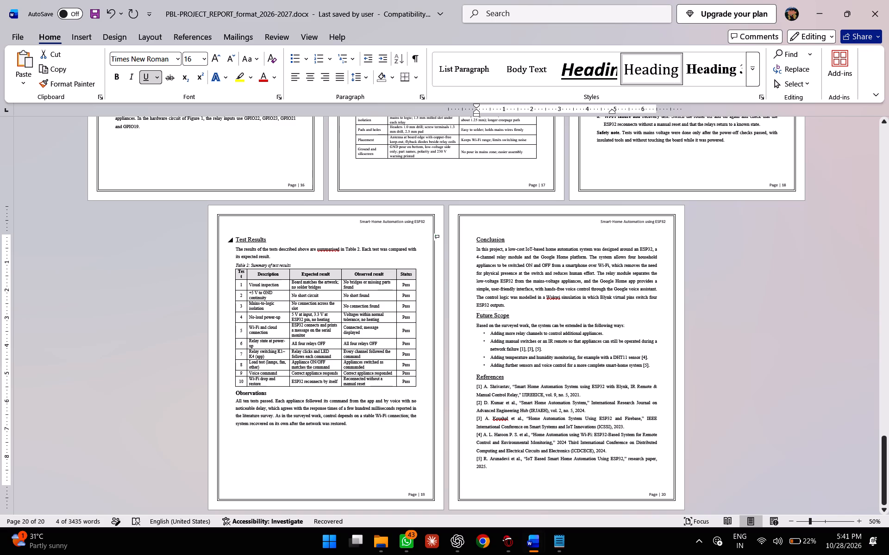
{"action": "left_click_drag", "start_coordinate": [255, 239], "coordinate": [238, 238]}
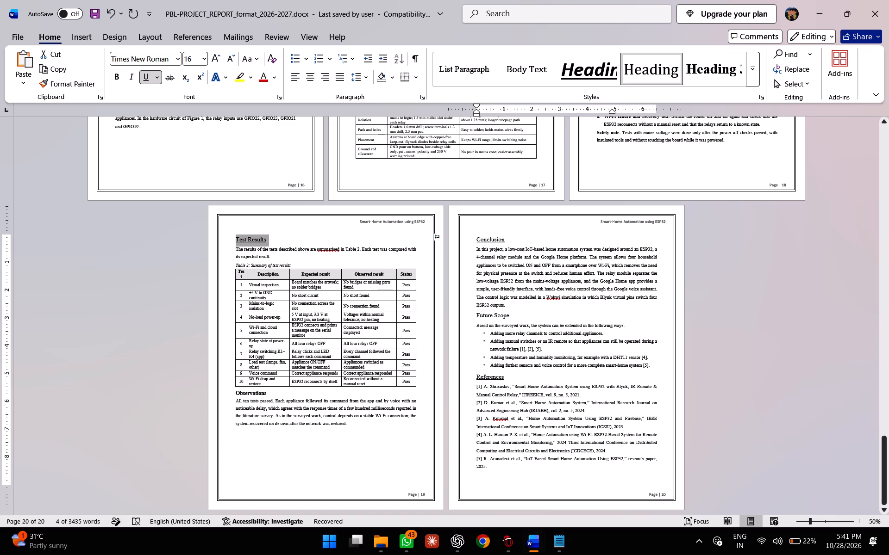
{"action": "left_click_drag", "start_coordinate": [513, 316], "coordinate": [487, 314], "text": "ctrl"}
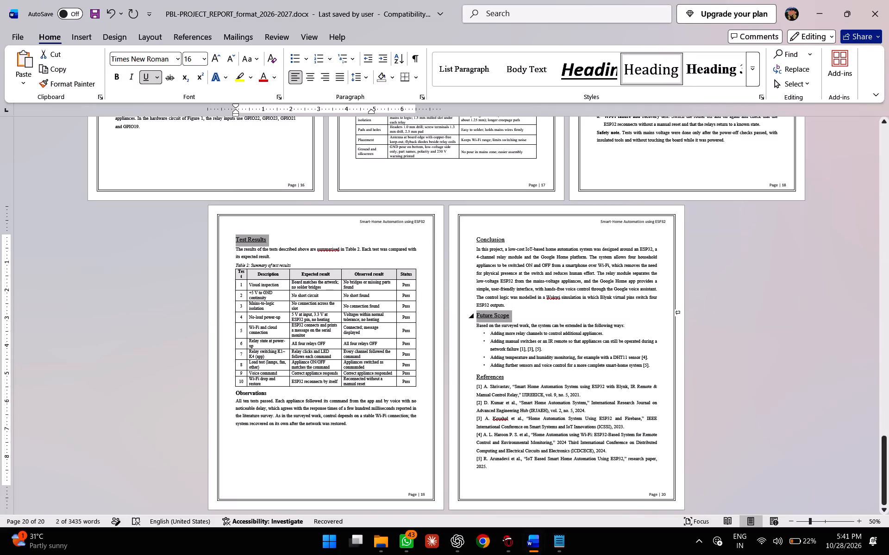
{"action": "left_click_drag", "start_coordinate": [487, 314], "coordinate": [481, 314], "text": "ctrl"}
{"action": "double_click", "coordinate": [488, 239], "text": "ctrl"}
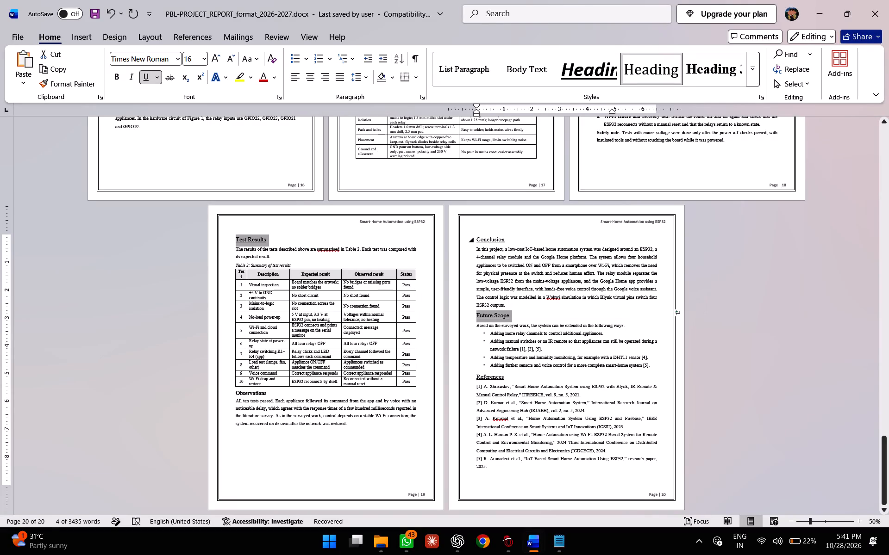
{"action": "double_click", "coordinate": [488, 240], "text": "ctrl"}
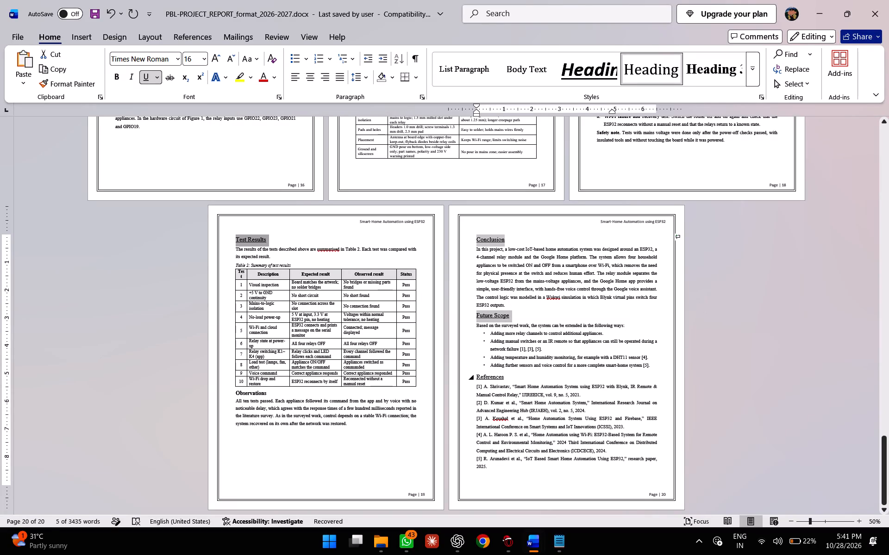
{"action": "double_click", "coordinate": [493, 376], "text": "ctrl"}
{"action": "scroll", "coordinate": [450, 242], "scroll_direction": "up", "scroll_amount": 20}
{"action": "scroll", "coordinate": [450, 242], "scroll_direction": "up", "scroll_amount": 1}
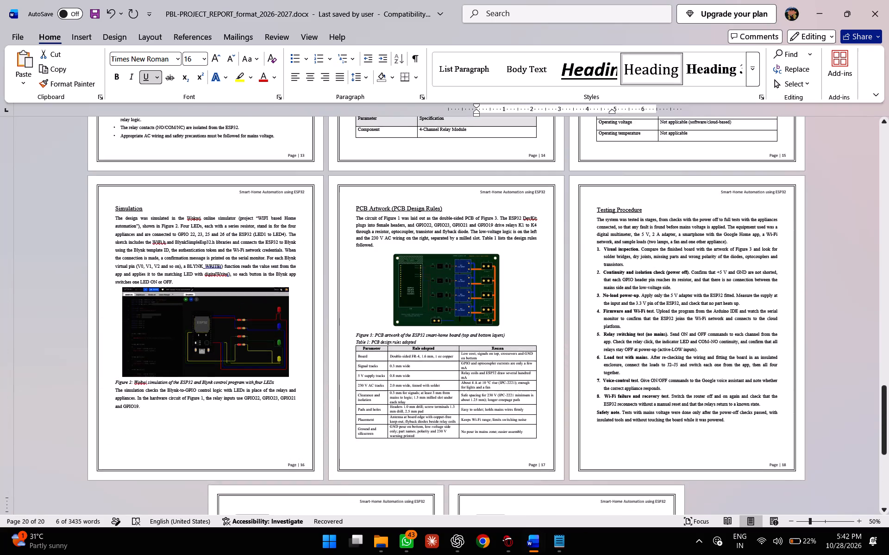
{"action": "left_click_drag", "start_coordinate": [641, 222], "coordinate": [626, 222], "text": "ctrl"}
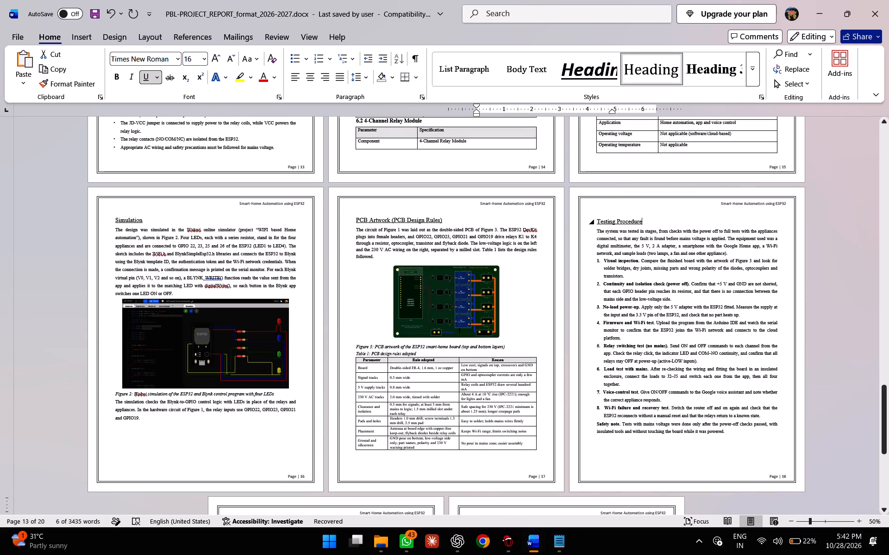
{"action": "left_click_drag", "start_coordinate": [626, 222], "coordinate": [598, 217], "text": "ctrl"}
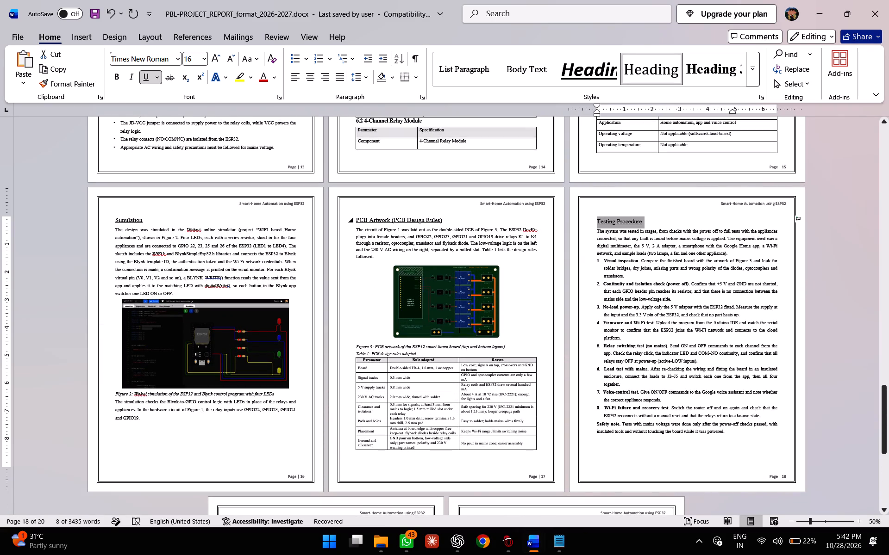
{"action": "left_click_drag", "start_coordinate": [441, 219], "coordinate": [360, 214], "text": "ctrl"}
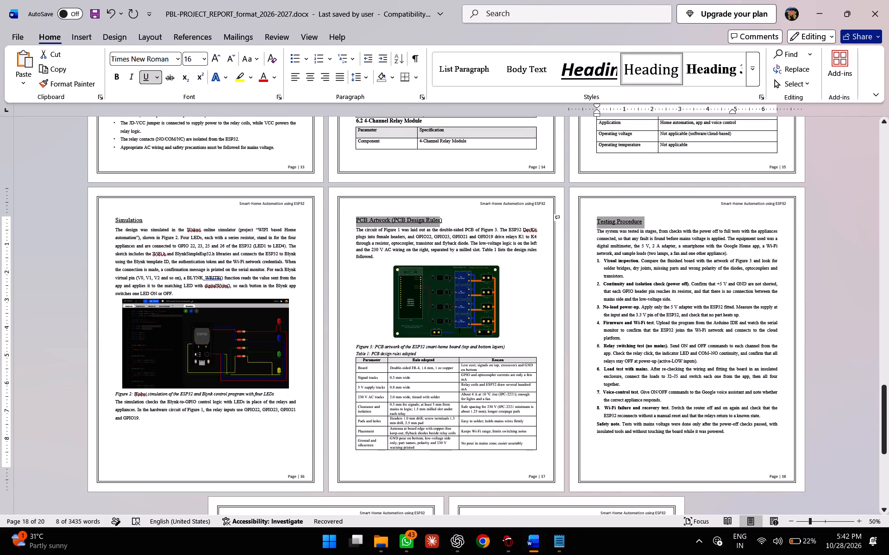
{"action": "left_click_drag", "start_coordinate": [360, 214], "coordinate": [358, 217], "text": "ctrl"}
{"action": "left_click_drag", "start_coordinate": [358, 217], "coordinate": [353, 218], "text": "ctrl"}
{"action": "left_click_drag", "start_coordinate": [445, 222], "coordinate": [434, 222], "text": "ctrl"}
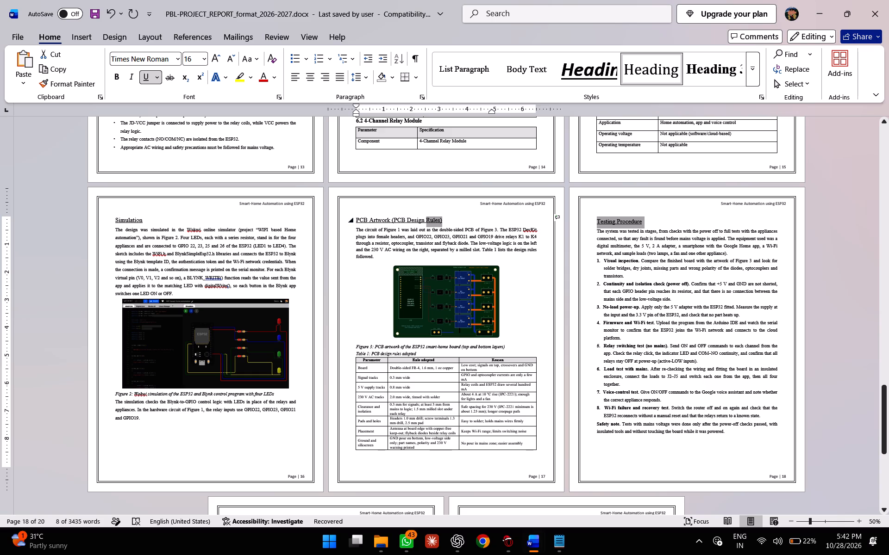
{"action": "left_click_drag", "start_coordinate": [434, 222], "coordinate": [363, 216], "text": "ctrl"}
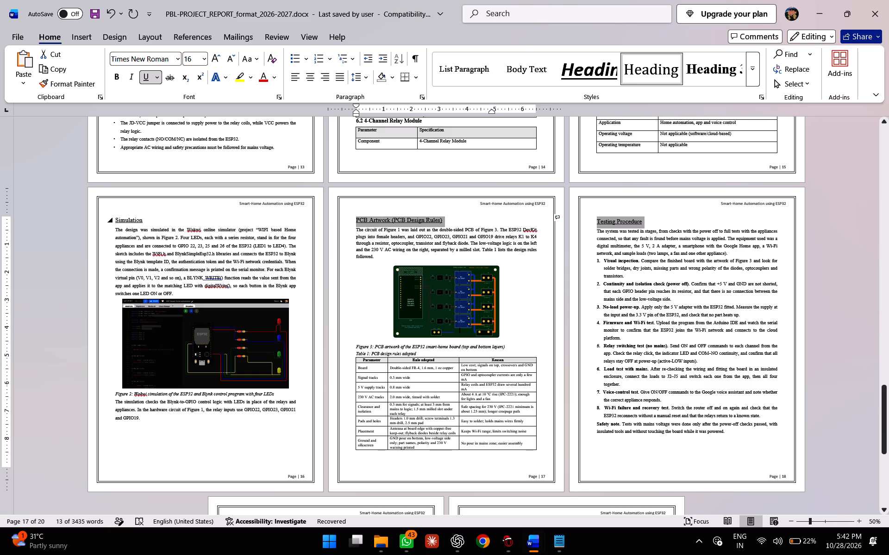
{"action": "left_click_drag", "start_coordinate": [143, 221], "coordinate": [116, 218], "text": "ctrl"}
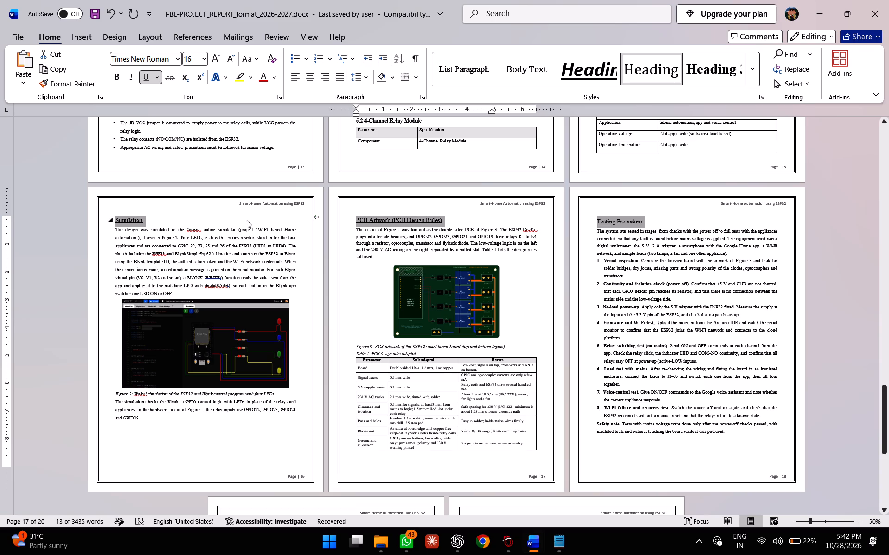
{"action": "scroll", "coordinate": [247, 220], "scroll_direction": "up", "scroll_amount": 17}
{"action": "scroll", "coordinate": [247, 220], "scroll_direction": "up", "scroll_amount": 4}
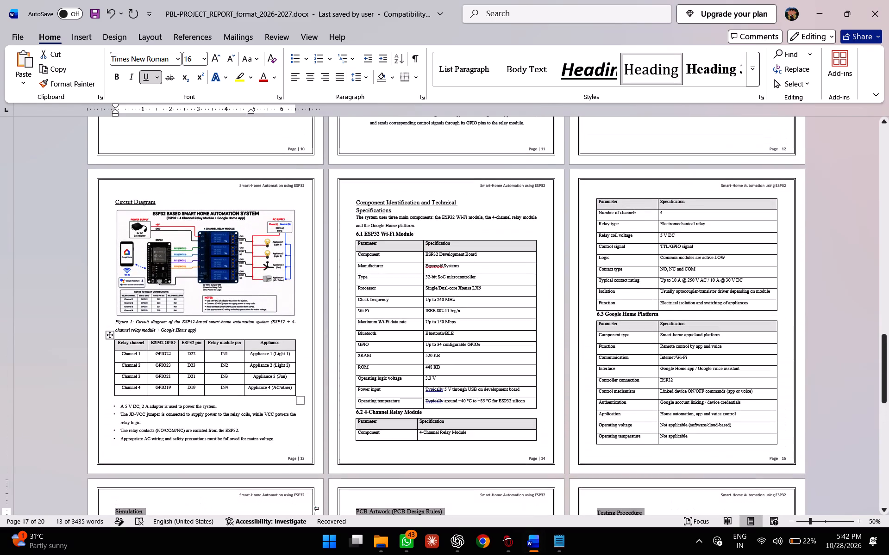
{"action": "left_click_drag", "start_coordinate": [459, 201], "coordinate": [355, 210], "text": "ctrl"}
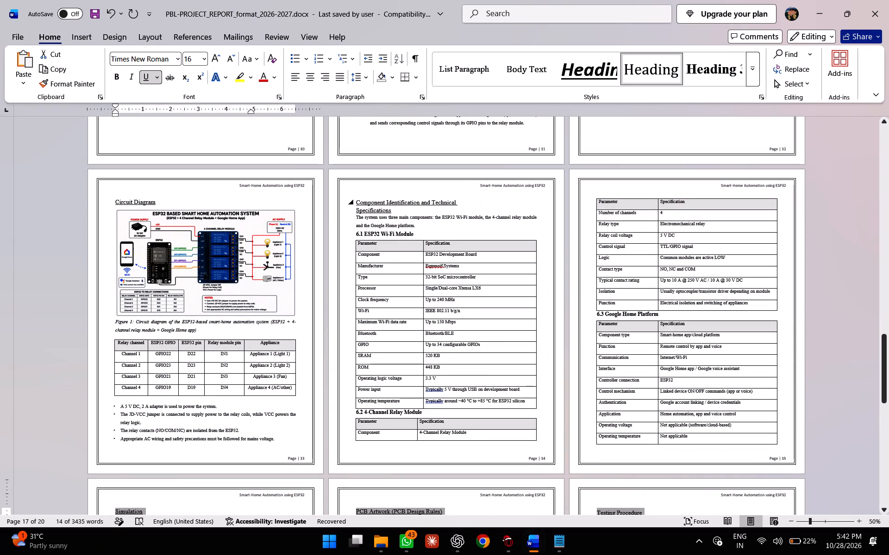
{"action": "left_click_drag", "start_coordinate": [355, 210], "coordinate": [355, 207], "text": "ctrl"}
{"action": "left_click_drag", "start_coordinate": [397, 211], "coordinate": [354, 204], "text": "ctrl"}
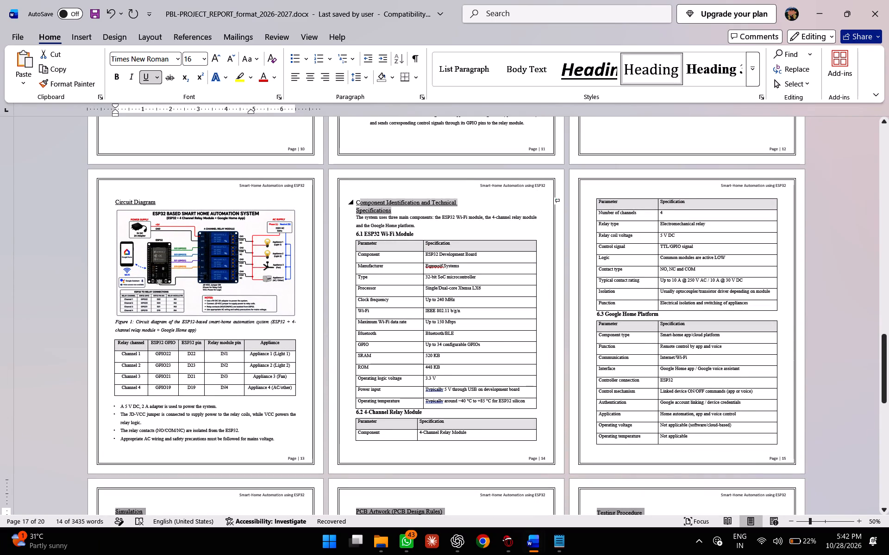
{"action": "left_click_drag", "start_coordinate": [354, 204], "coordinate": [353, 204], "text": "ctrl"}
{"action": "left_click_drag", "start_coordinate": [158, 201], "coordinate": [139, 200], "text": "ctrl"}
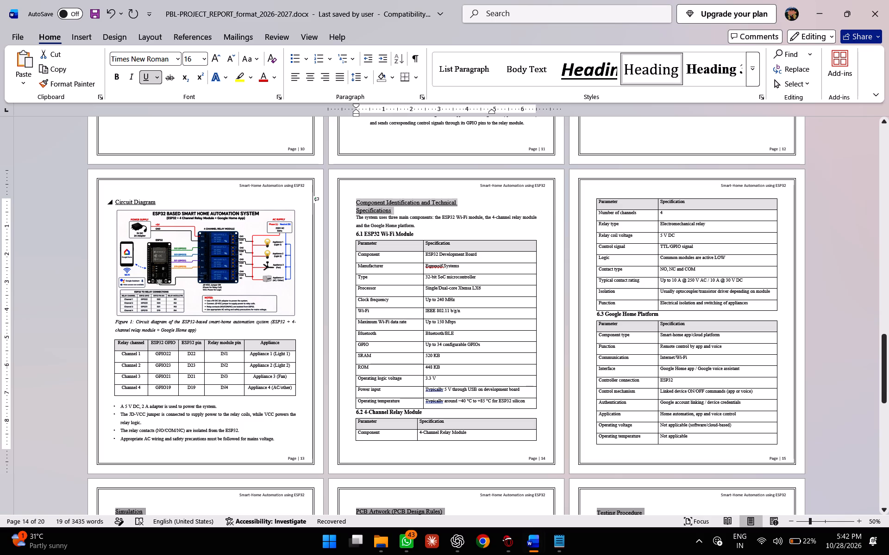
{"action": "left_click_drag", "start_coordinate": [139, 200], "coordinate": [113, 200], "text": "ctrl"}
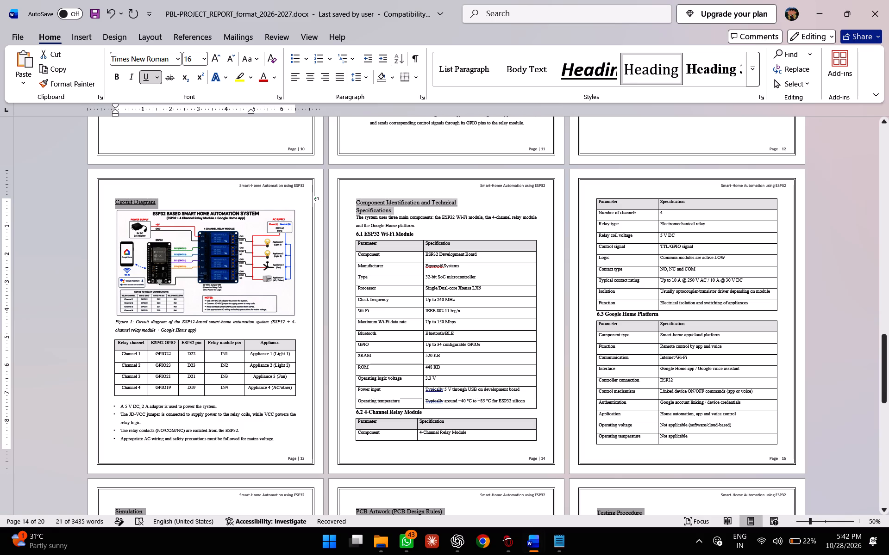
{"action": "scroll", "coordinate": [432, 239], "scroll_direction": "up", "scroll_amount": 20}
{"action": "scroll", "coordinate": [432, 239], "scroll_direction": "up", "scroll_amount": 6}
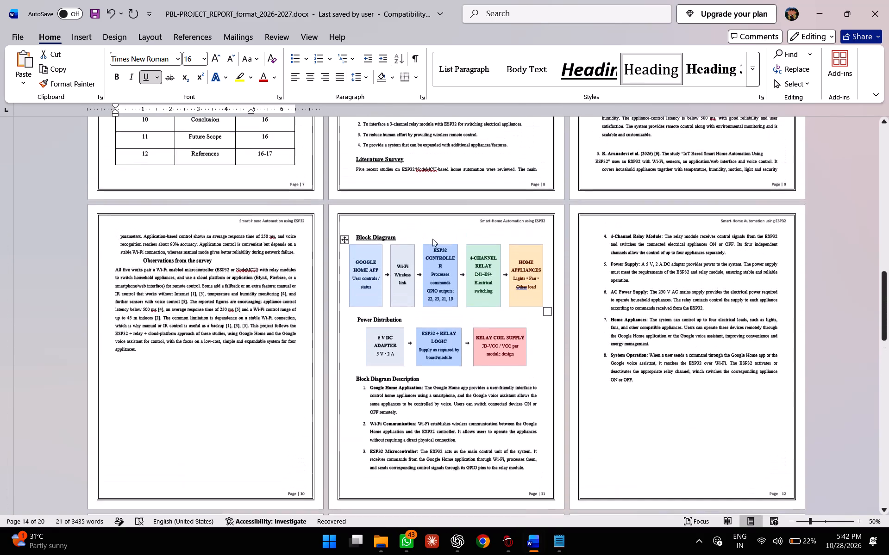
{"action": "left_click_drag", "start_coordinate": [396, 253], "coordinate": [375, 253], "text": "ctrl"}
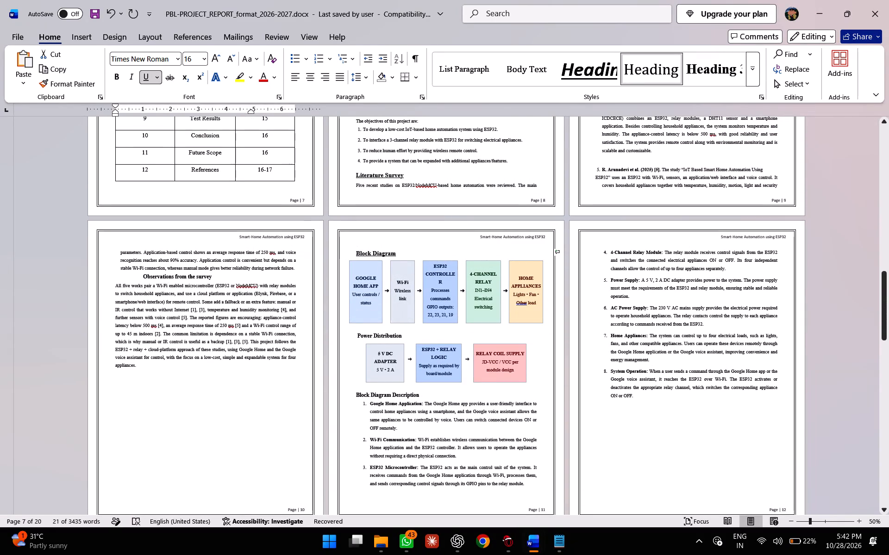
{"action": "left_click_drag", "start_coordinate": [375, 253], "coordinate": [351, 252], "text": "ctrl"}
{"action": "scroll", "coordinate": [428, 234], "scroll_direction": "up", "scroll_amount": 17}
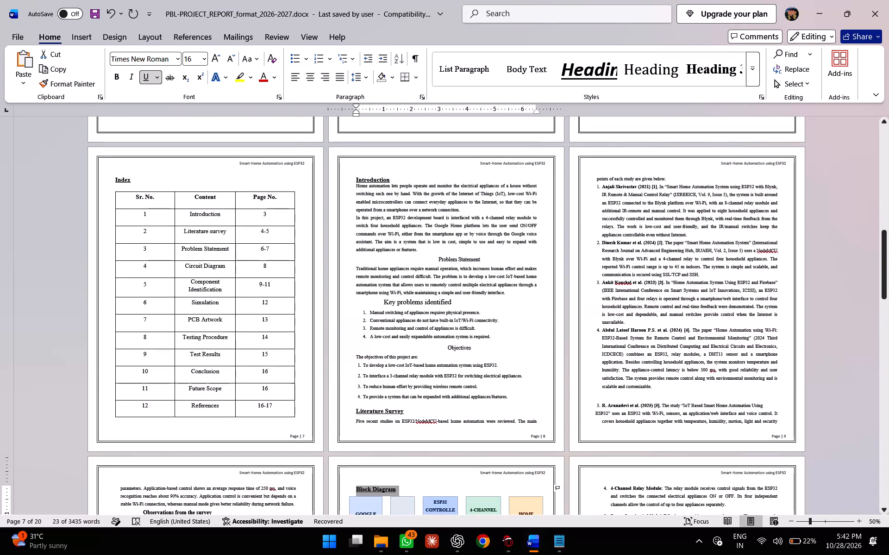
{"action": "scroll", "coordinate": [250, 170], "scroll_direction": "down", "scroll_amount": 10}
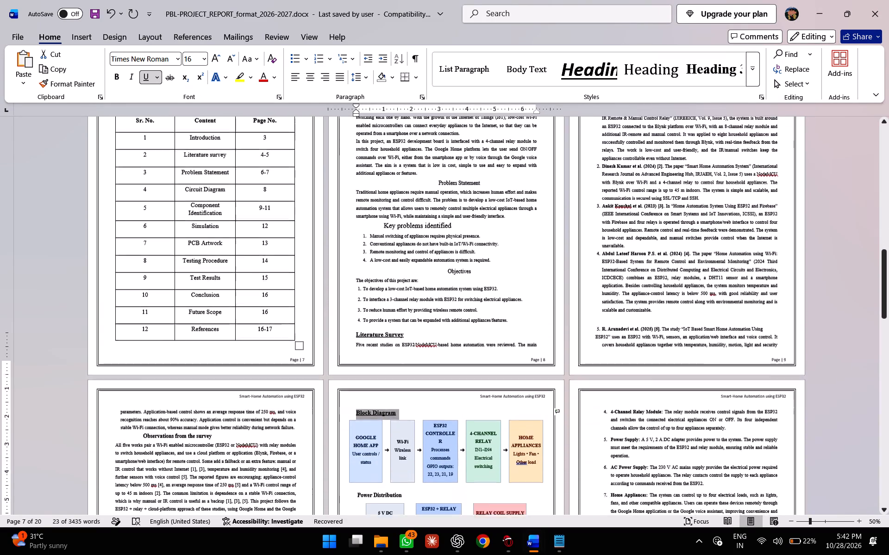
{"action": "scroll", "coordinate": [250, 171], "scroll_direction": "down", "scroll_amount": 18}
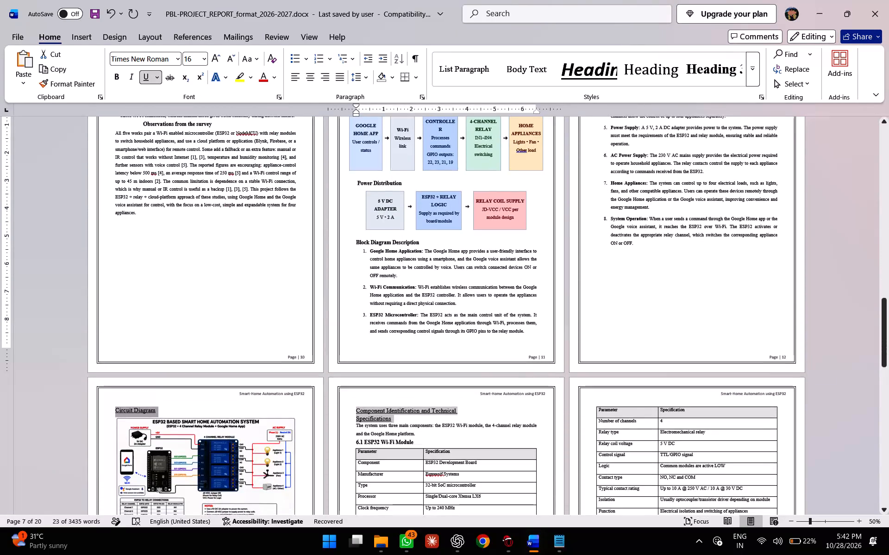
{"action": "scroll", "coordinate": [282, 191], "scroll_direction": "down", "scroll_amount": 4, "text": "ctrl"}
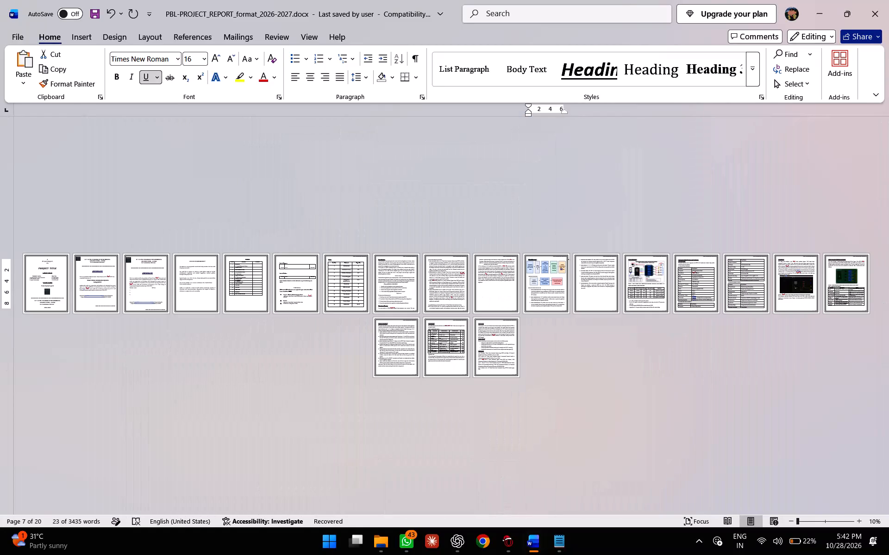
{"action": "scroll", "coordinate": [282, 191], "scroll_direction": "up", "scroll_amount": 2, "text": "ctrl"}
{"action": "scroll", "coordinate": [282, 191], "scroll_direction": "up", "scroll_amount": 14}
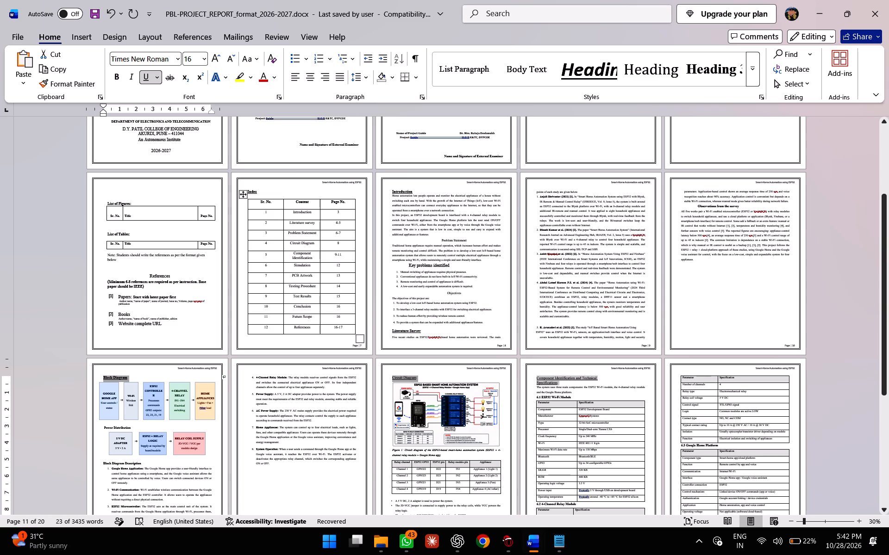
{"action": "left_click", "coordinate": [117, 76]}
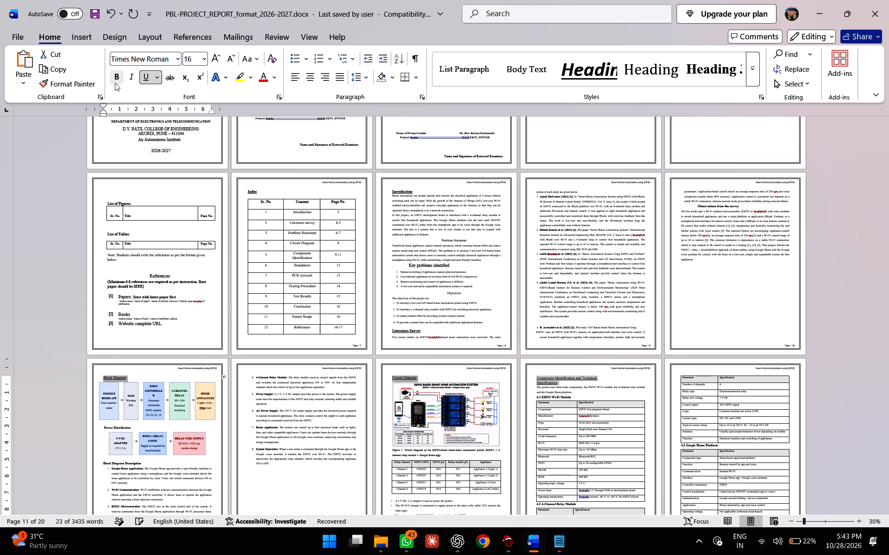
{"action": "left_click", "coordinate": [115, 81]}
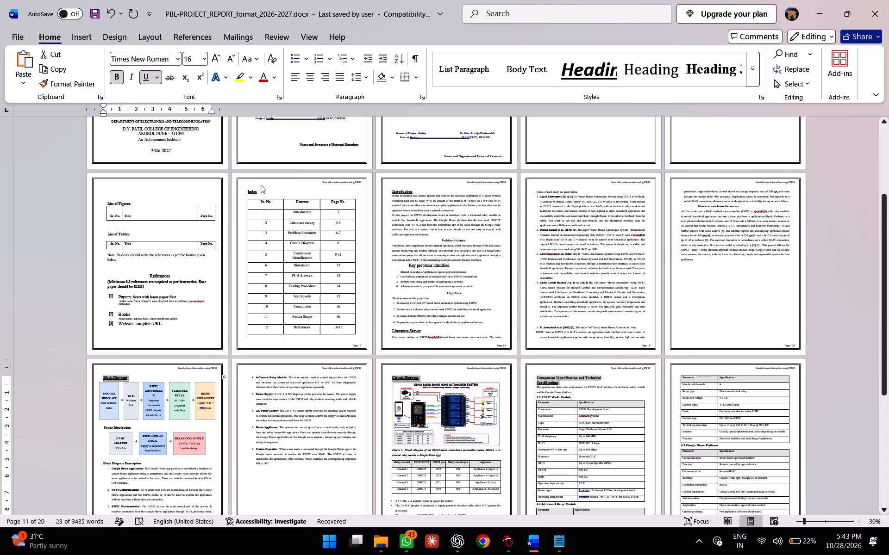
Remove the indent of the "Key problems identified" heading on the Introduction page so it sits at the left margin.
{"action": "scroll", "coordinate": [263, 190], "scroll_direction": "down", "scroll_amount": 18}
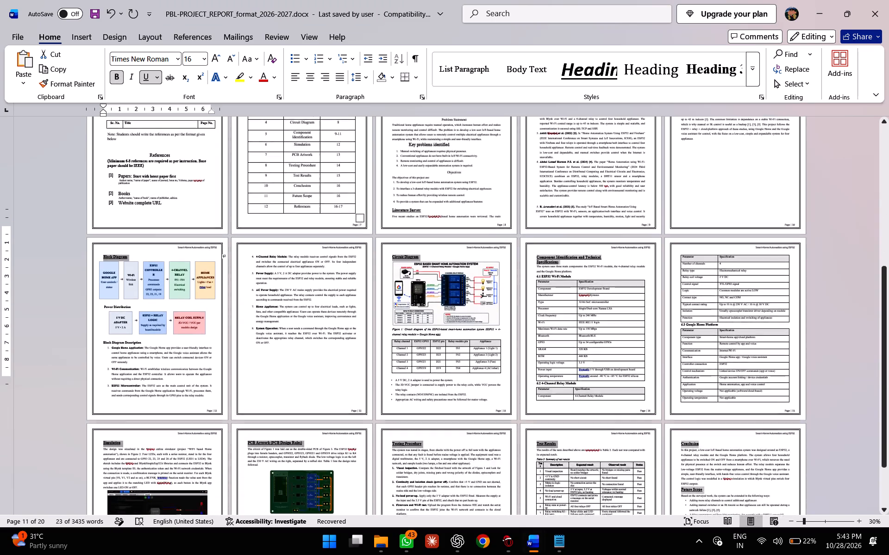
{"action": "scroll", "coordinate": [263, 190], "scroll_direction": "down", "scroll_amount": 3}
{"action": "scroll", "coordinate": [263, 190], "scroll_direction": "down", "scroll_amount": 20}
{"action": "scroll", "coordinate": [263, 190], "scroll_direction": "down", "scroll_amount": 4}
{"action": "scroll", "coordinate": [263, 190], "scroll_direction": "up", "scroll_amount": 12}
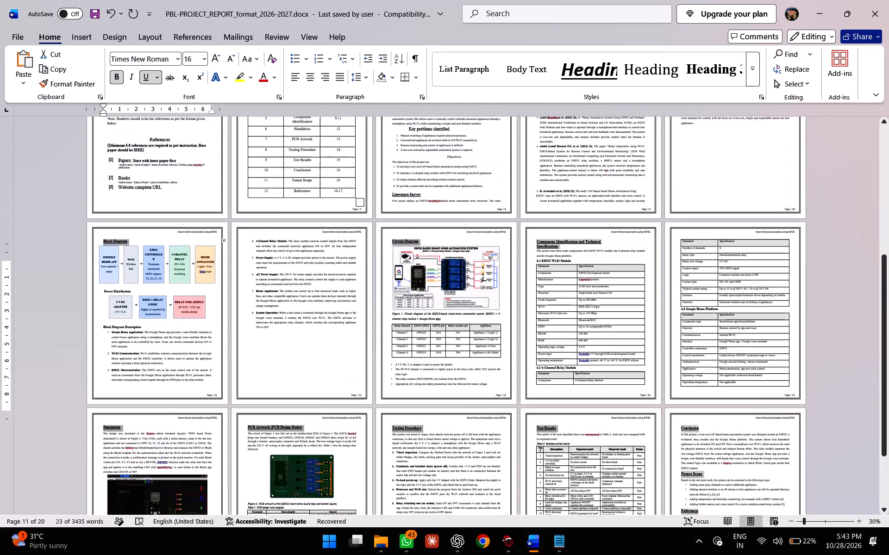
{"action": "scroll", "coordinate": [263, 190], "scroll_direction": "up", "scroll_amount": 6}
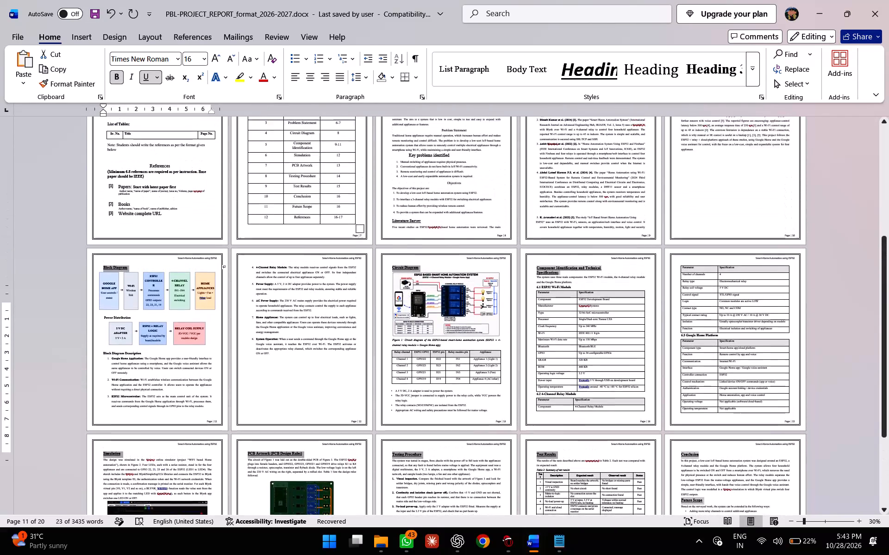
{"action": "scroll", "coordinate": [263, 190], "scroll_direction": "up", "scroll_amount": 16}
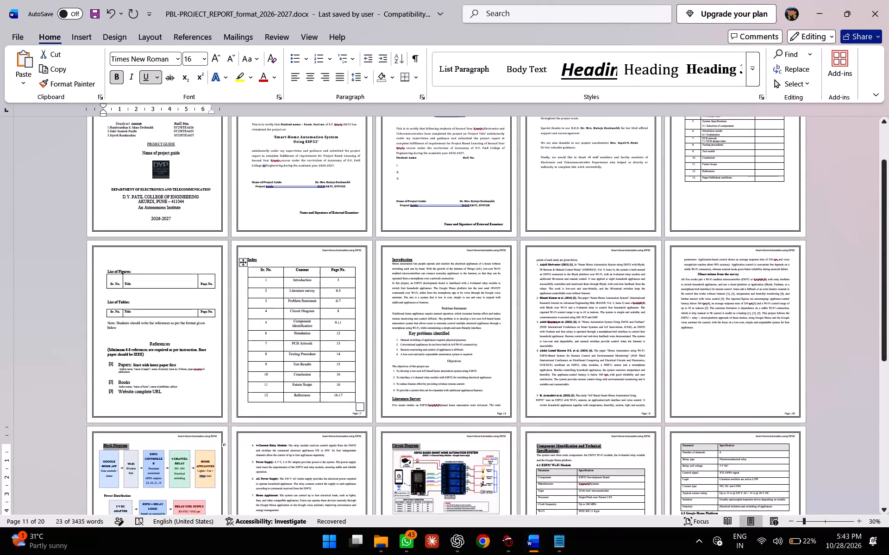
{"action": "left_click", "coordinate": [407, 337]}
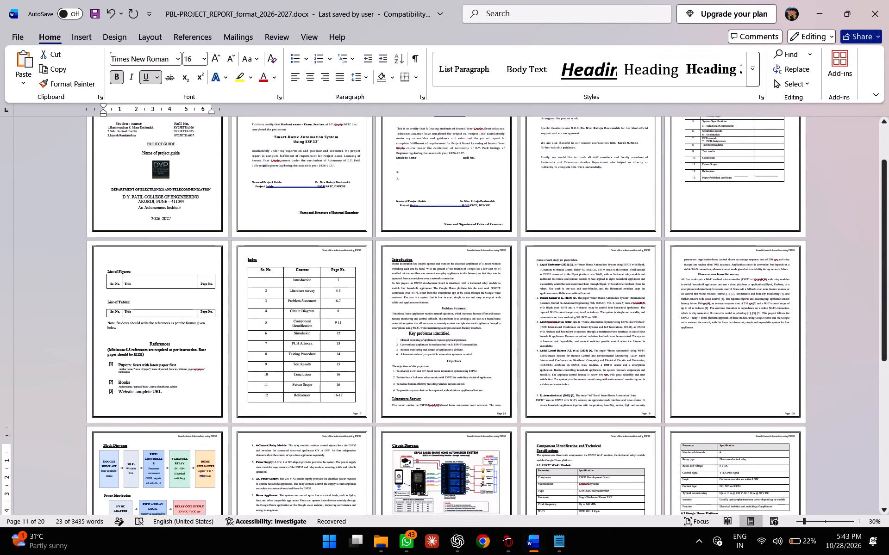
{"action": "key", "text": "BackSpace"}
Reduce the "Key problems identified" heading on the Introduction page to 14 pt.
{"action": "left_click_drag", "start_coordinate": [433, 335], "coordinate": [426, 336]}
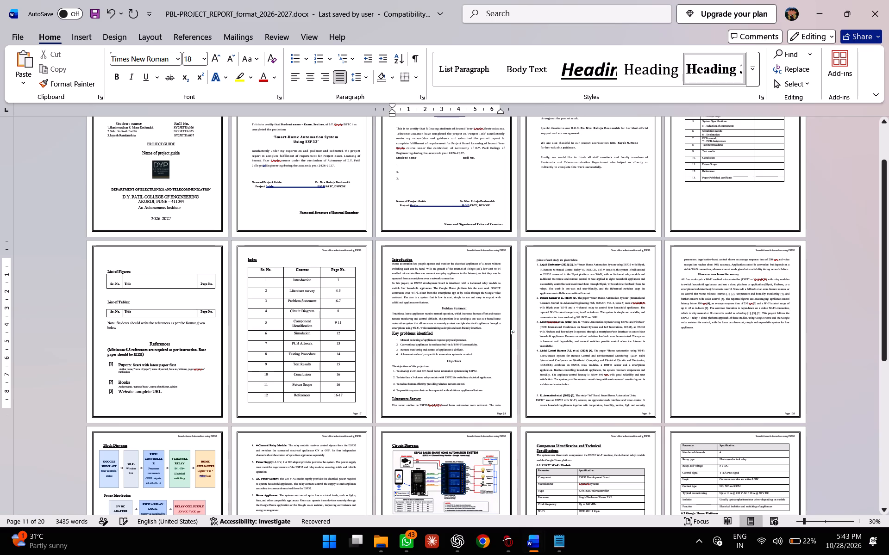
{"action": "left_click_drag", "start_coordinate": [426, 336], "coordinate": [392, 334]}
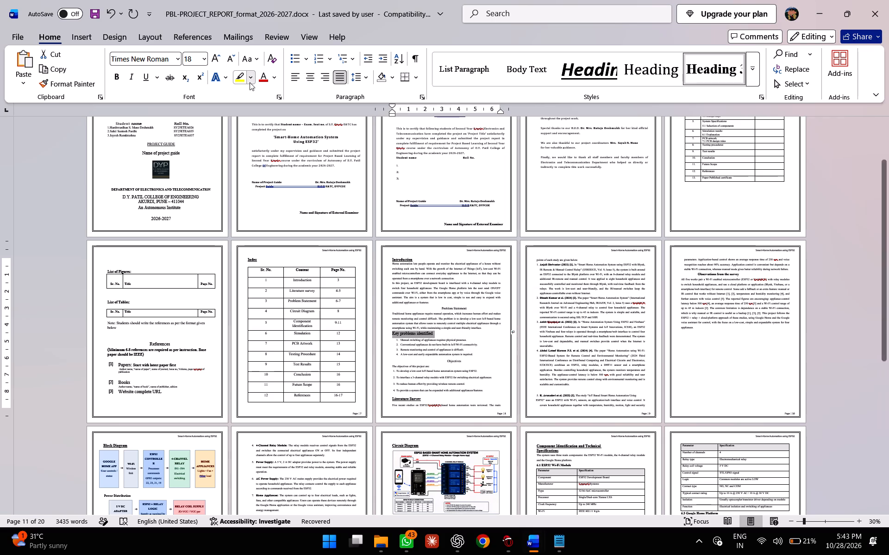
{"action": "left_click", "coordinate": [227, 61]}
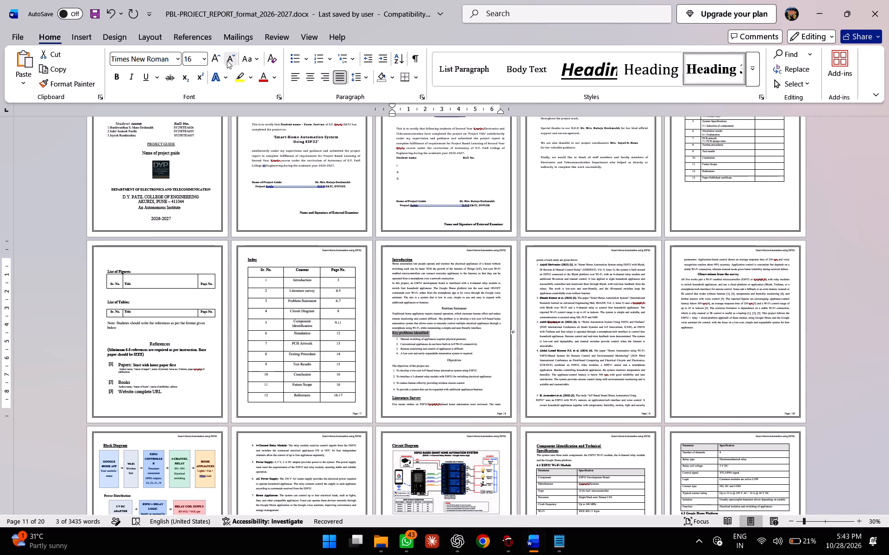
{"action": "left_click", "coordinate": [227, 61]}
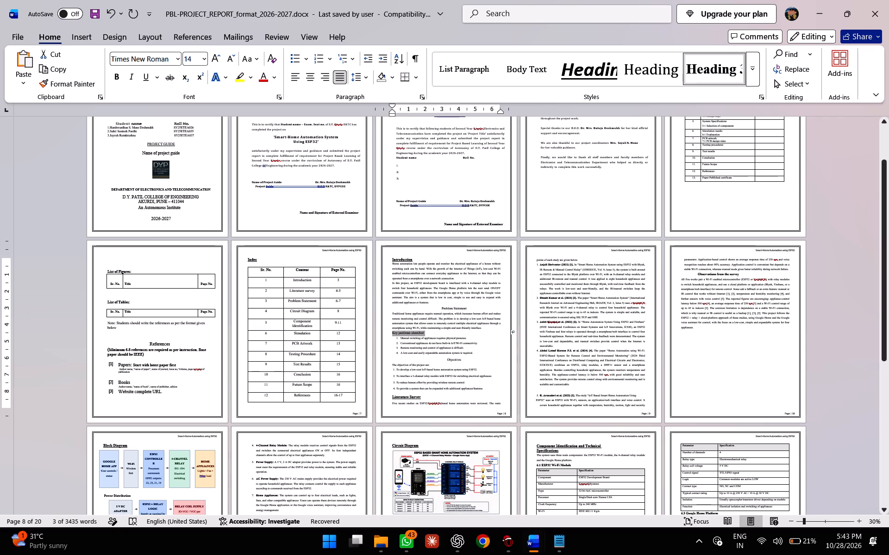
Bring the centred "Objectives" and "Problem Statement" headings on the Introduction page to the left margin.
{"action": "left_click", "coordinate": [444, 360]}
{"action": "key", "text": "BackSpace"}
{"action": "key", "text": "BackSpace"}
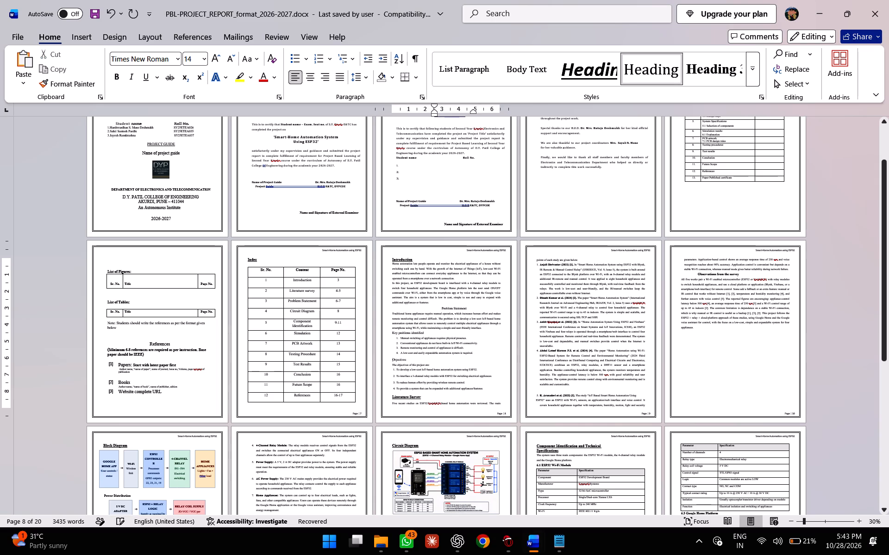
{"action": "left_click", "coordinate": [440, 309]}
{"action": "key", "text": "BackSpace"}
{"action": "key", "text": "BackSpace"}
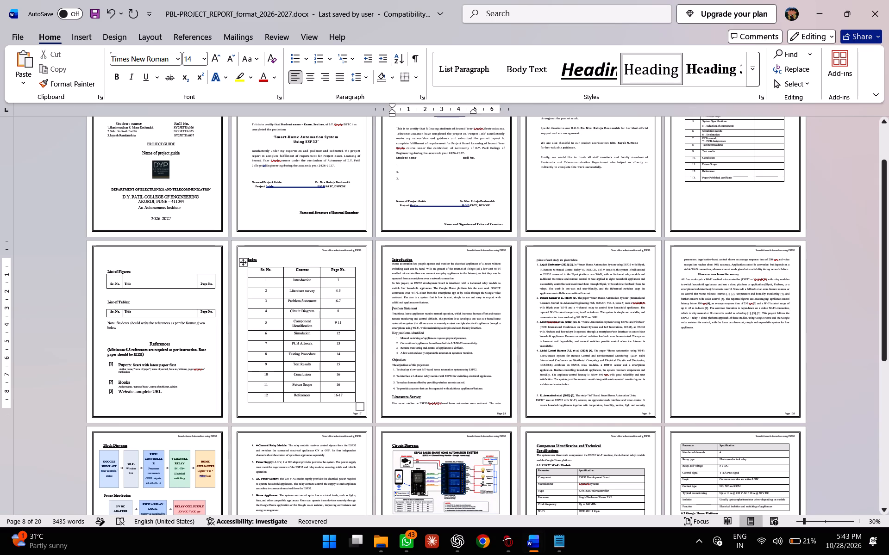
Replace the template's INDEX heading and table on page 5 with a copy of the report's Index heading and table from page 7.
{"action": "scroll", "coordinate": [252, 327], "scroll_direction": "up", "scroll_amount": 14}
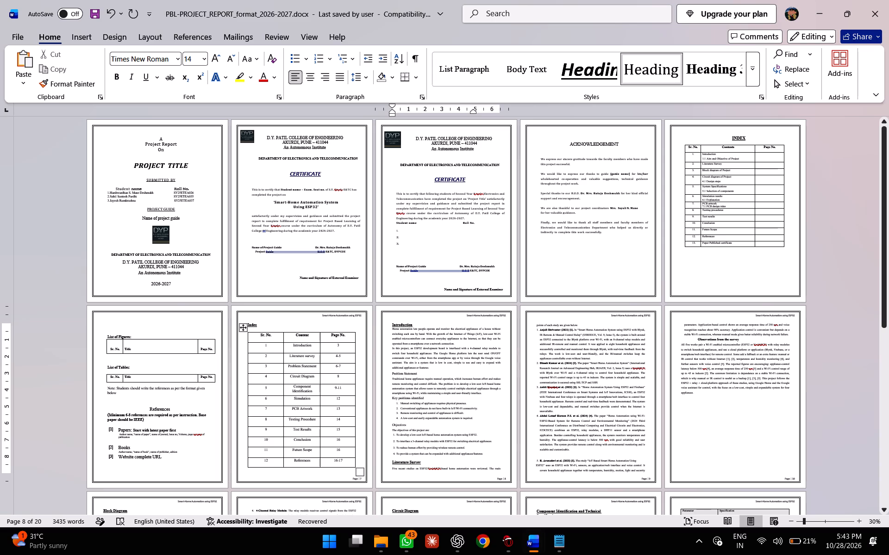
{"action": "left_click", "coordinate": [242, 315]}
{"action": "left_click_drag", "start_coordinate": [242, 315], "coordinate": [344, 471]}
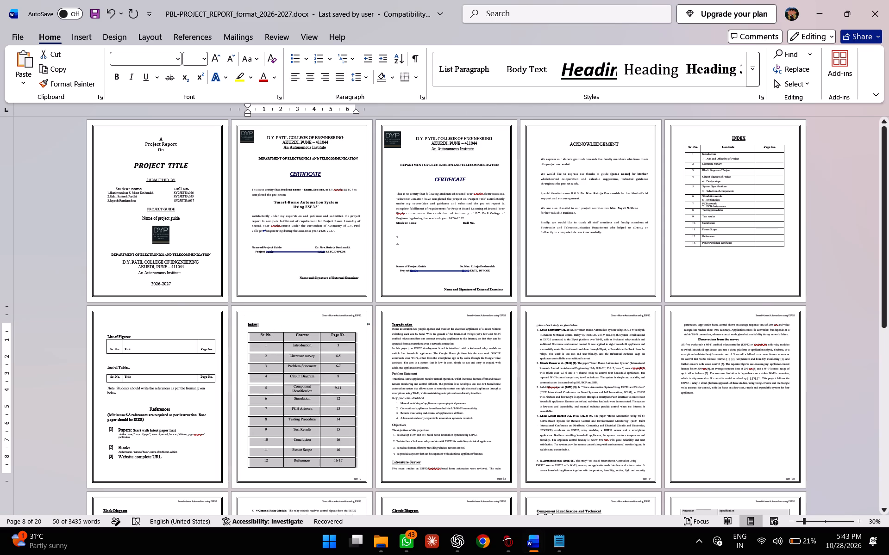
{"action": "key", "text": "ctrl+c"}
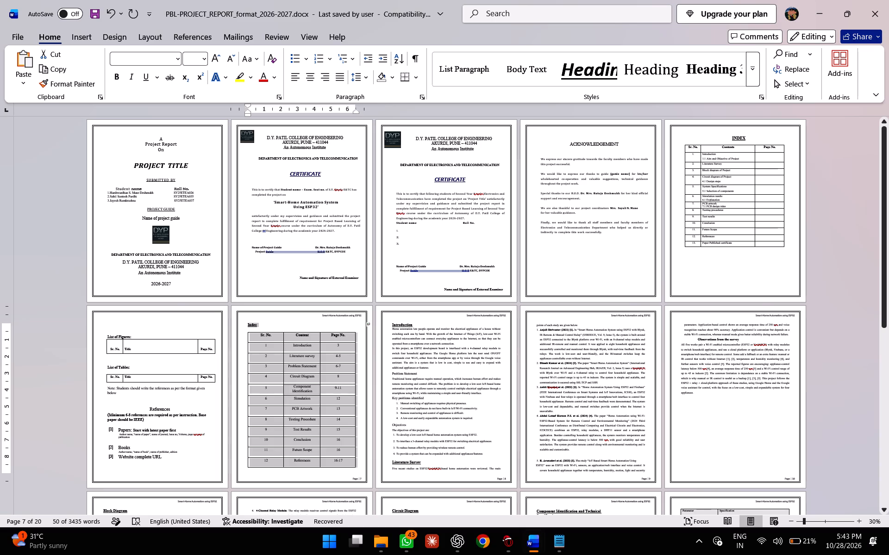
{"action": "left_click", "coordinate": [612, 267]}
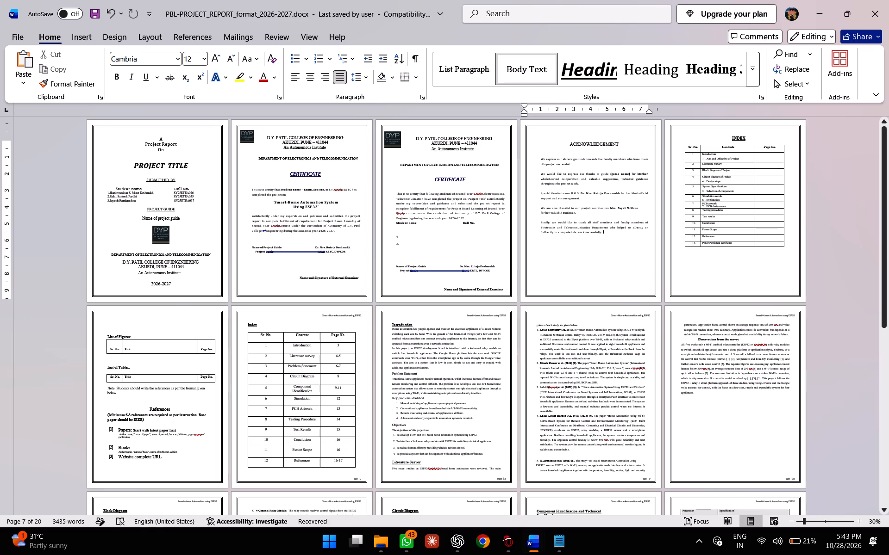
{"action": "left_click", "coordinate": [563, 271]}
{"action": "left_click_drag", "start_coordinate": [795, 277], "coordinate": [775, 247]}
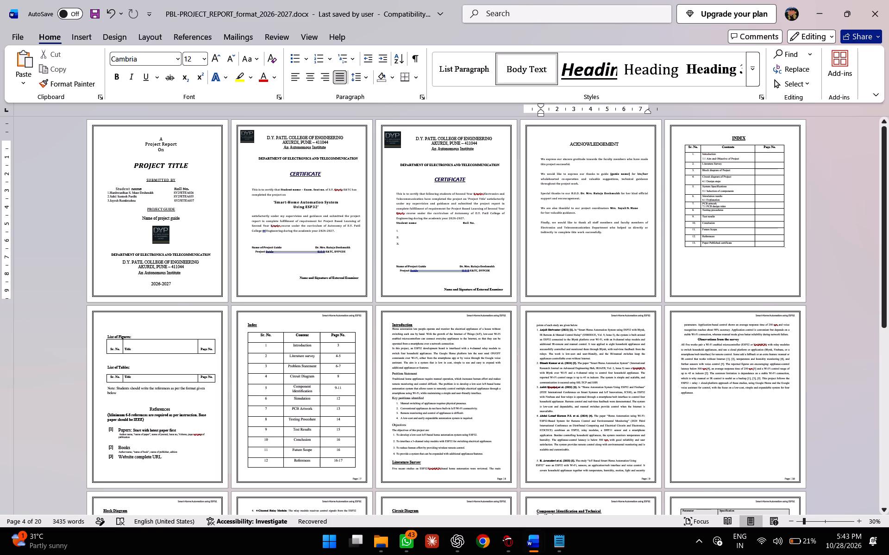
{"action": "left_click_drag", "start_coordinate": [775, 247], "coordinate": [669, 130]}
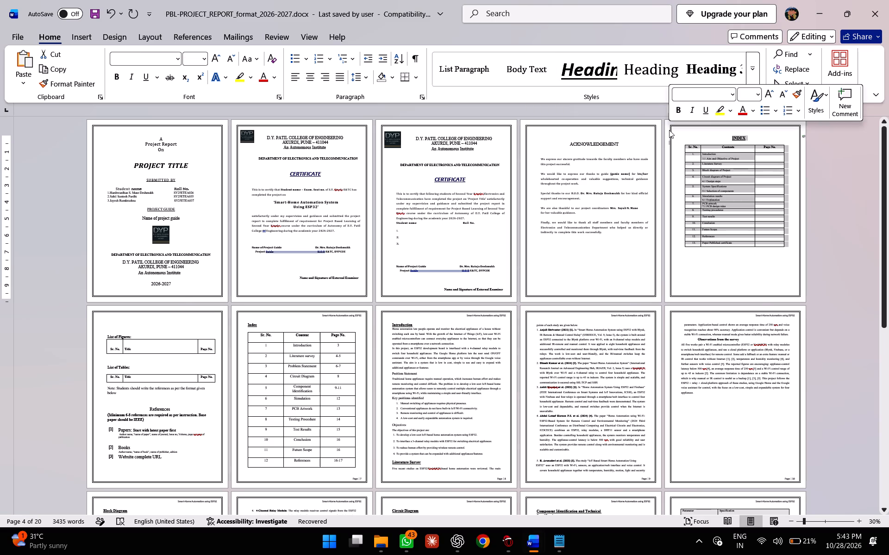
{"action": "key", "text": "BackSpace"}
{"action": "left_click", "coordinate": [685, 139]}
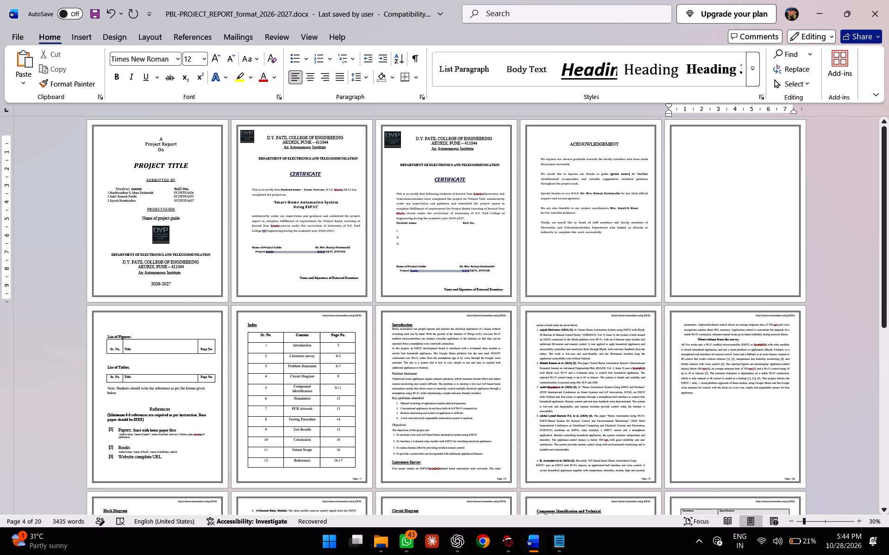
{"action": "key", "text": "ctrl+v"}
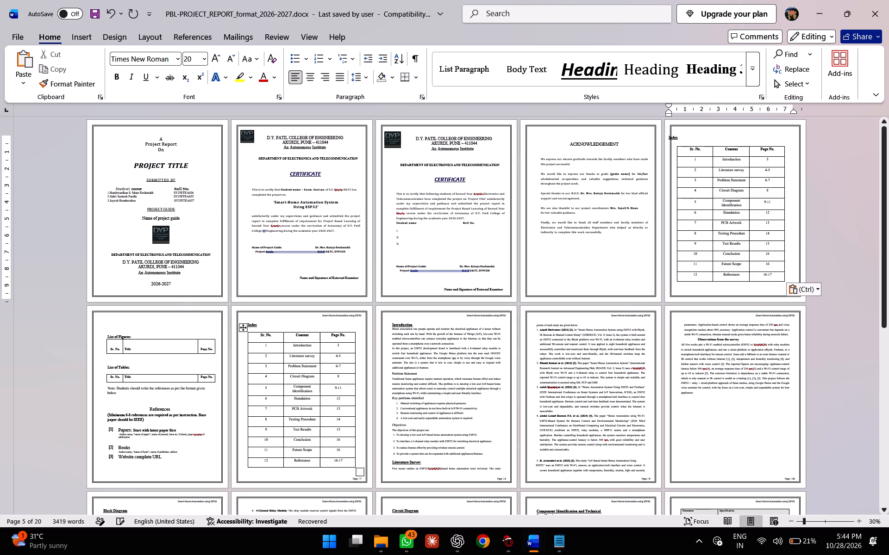
Delete the original Index heading and table from the page before the Introduction.
{"action": "left_click_drag", "start_coordinate": [349, 472], "coordinate": [242, 324]}
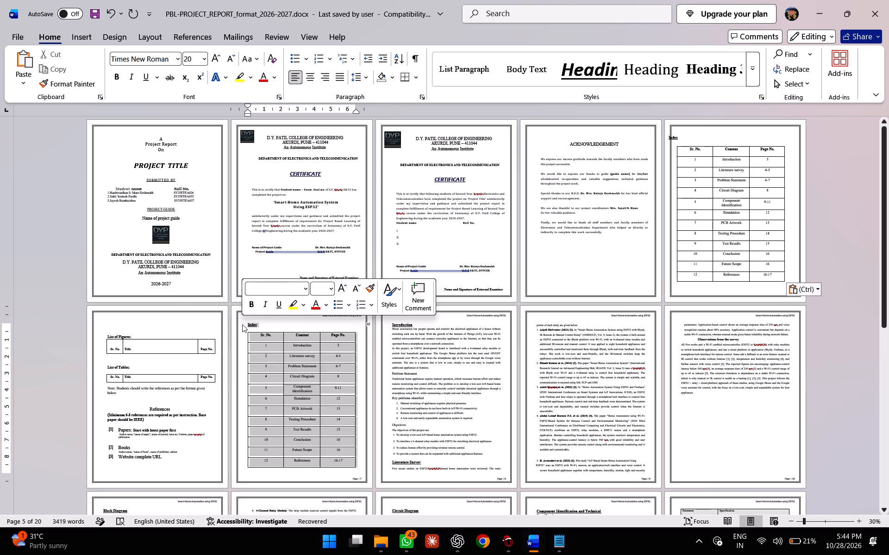
{"action": "key", "text": "BackSpace"}
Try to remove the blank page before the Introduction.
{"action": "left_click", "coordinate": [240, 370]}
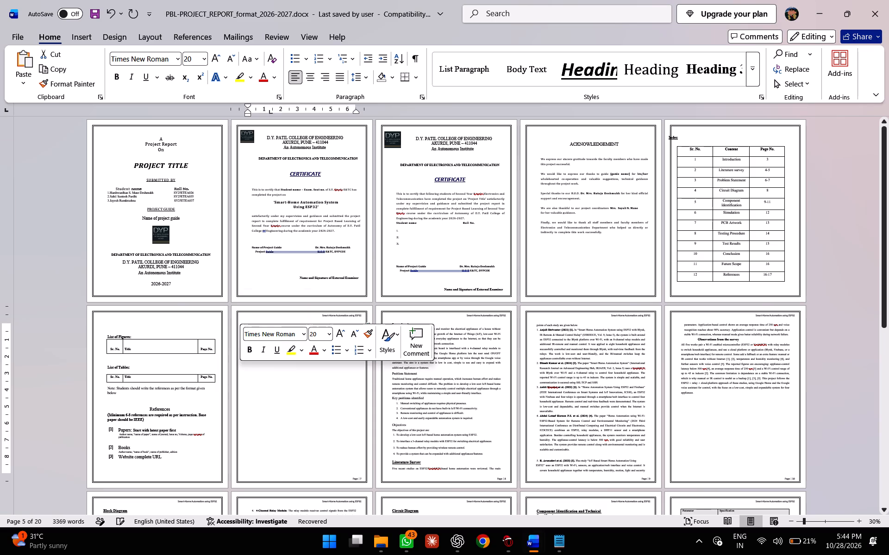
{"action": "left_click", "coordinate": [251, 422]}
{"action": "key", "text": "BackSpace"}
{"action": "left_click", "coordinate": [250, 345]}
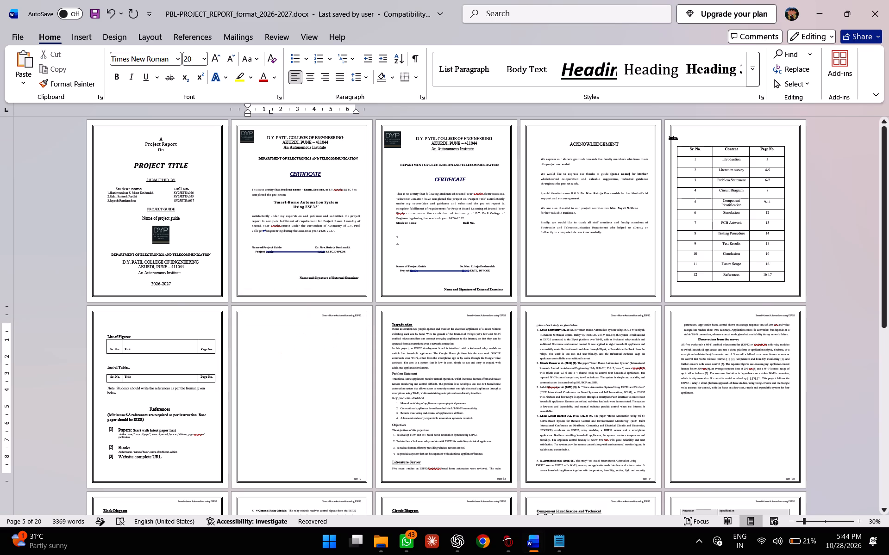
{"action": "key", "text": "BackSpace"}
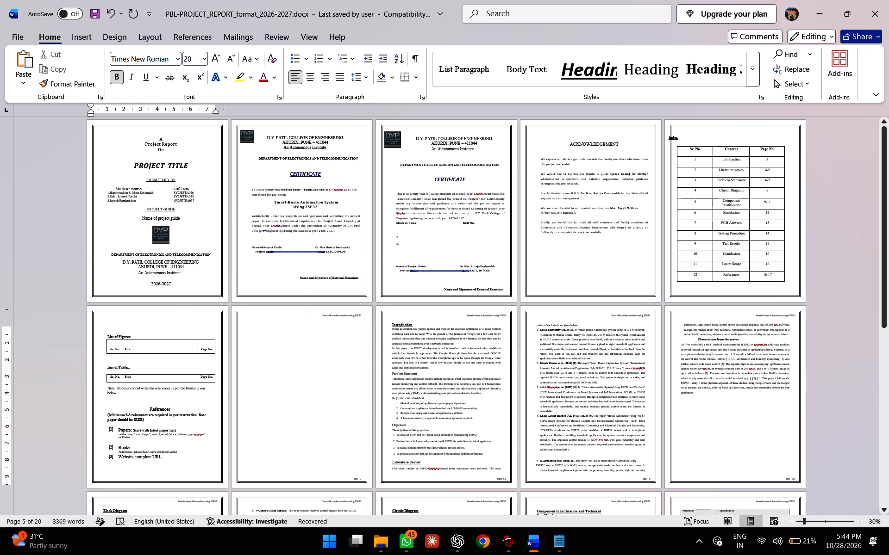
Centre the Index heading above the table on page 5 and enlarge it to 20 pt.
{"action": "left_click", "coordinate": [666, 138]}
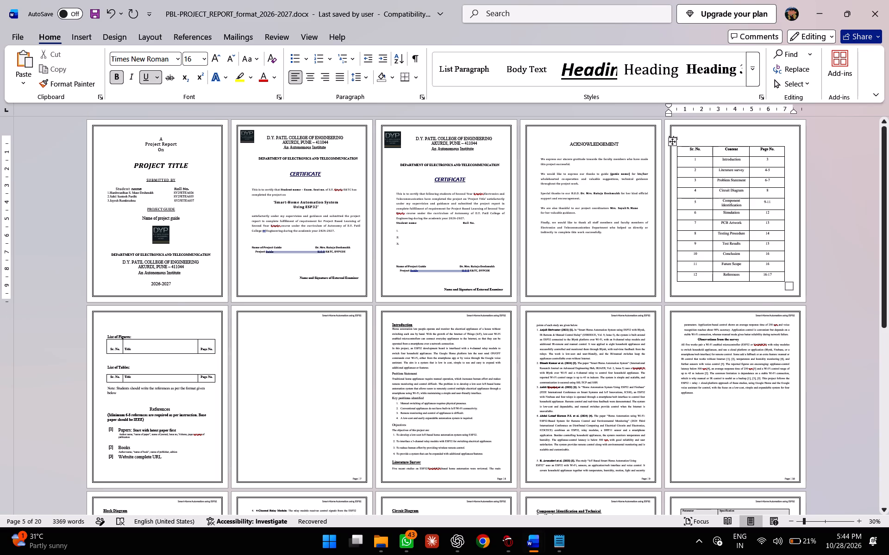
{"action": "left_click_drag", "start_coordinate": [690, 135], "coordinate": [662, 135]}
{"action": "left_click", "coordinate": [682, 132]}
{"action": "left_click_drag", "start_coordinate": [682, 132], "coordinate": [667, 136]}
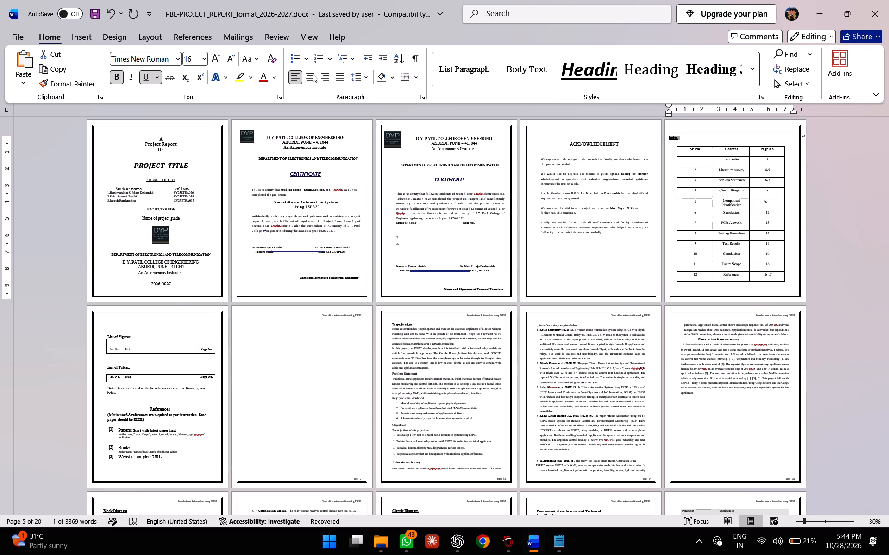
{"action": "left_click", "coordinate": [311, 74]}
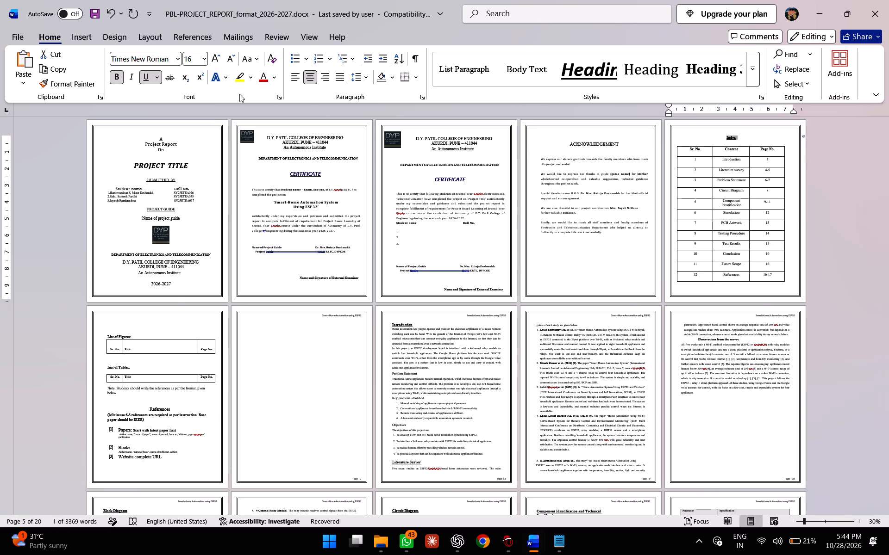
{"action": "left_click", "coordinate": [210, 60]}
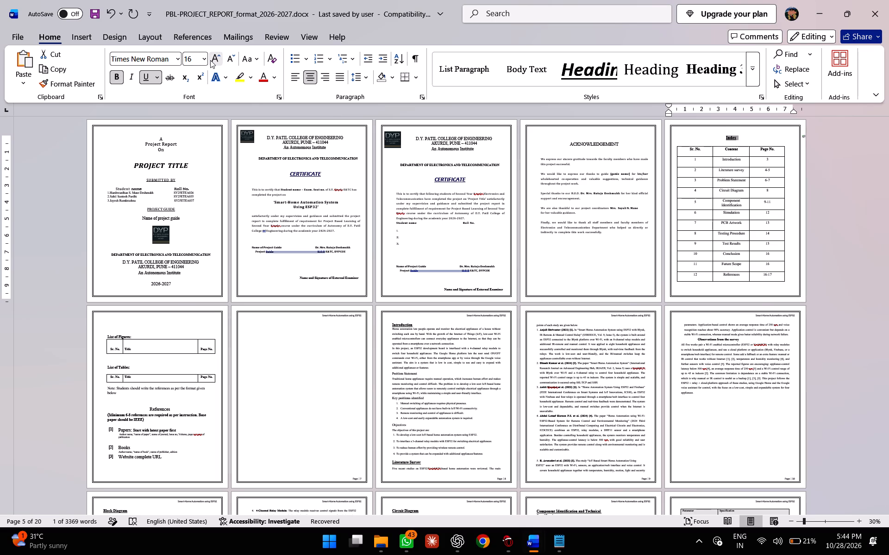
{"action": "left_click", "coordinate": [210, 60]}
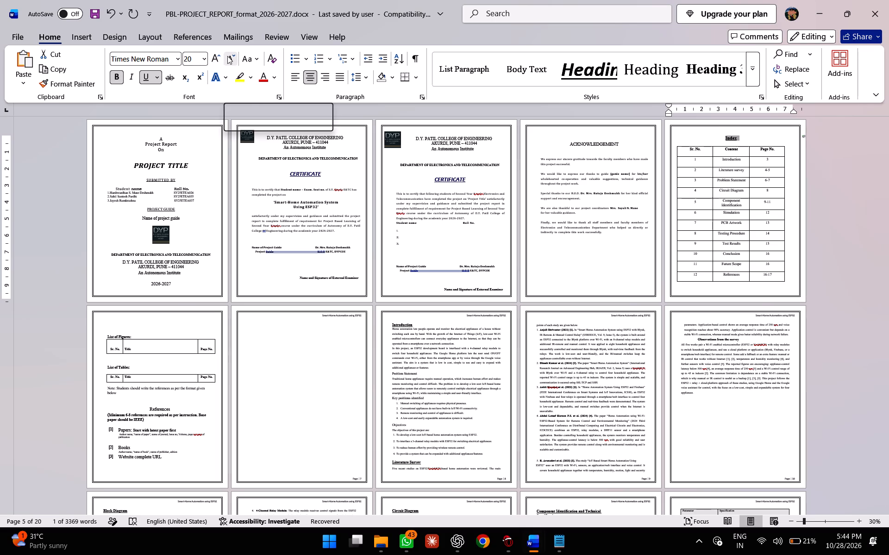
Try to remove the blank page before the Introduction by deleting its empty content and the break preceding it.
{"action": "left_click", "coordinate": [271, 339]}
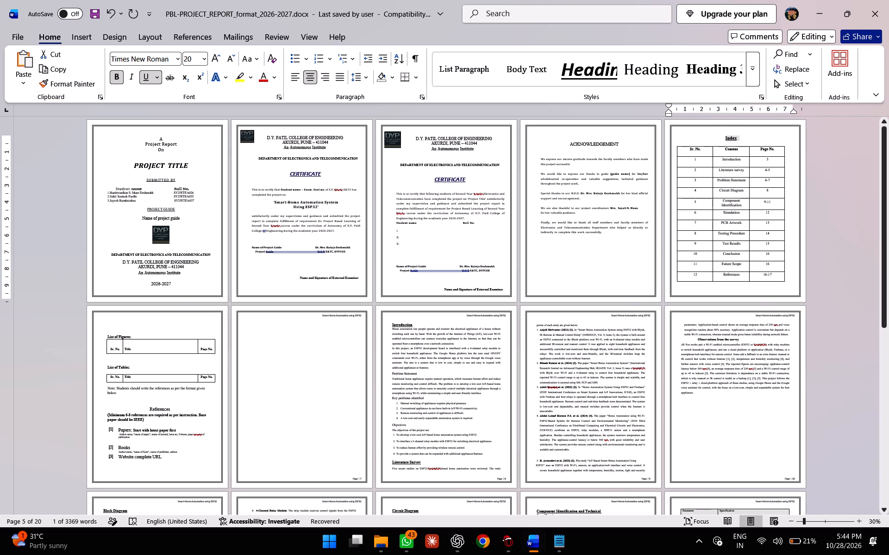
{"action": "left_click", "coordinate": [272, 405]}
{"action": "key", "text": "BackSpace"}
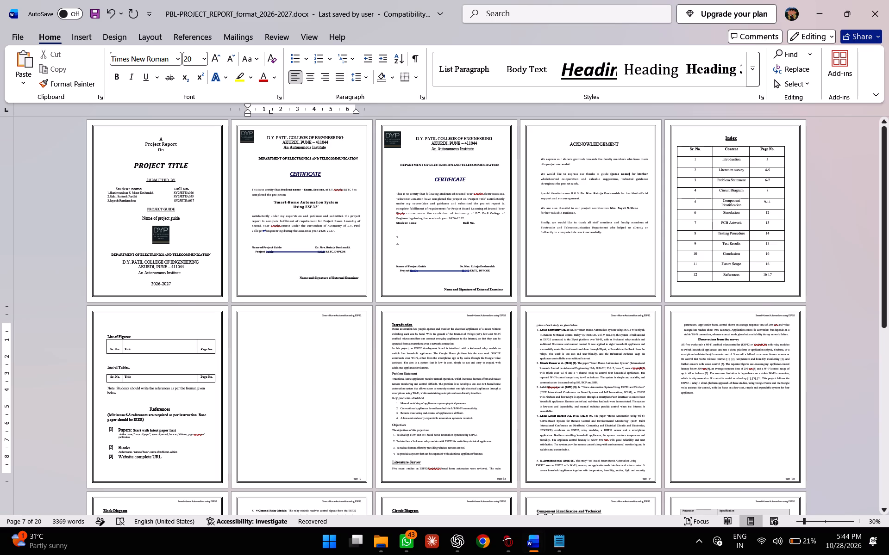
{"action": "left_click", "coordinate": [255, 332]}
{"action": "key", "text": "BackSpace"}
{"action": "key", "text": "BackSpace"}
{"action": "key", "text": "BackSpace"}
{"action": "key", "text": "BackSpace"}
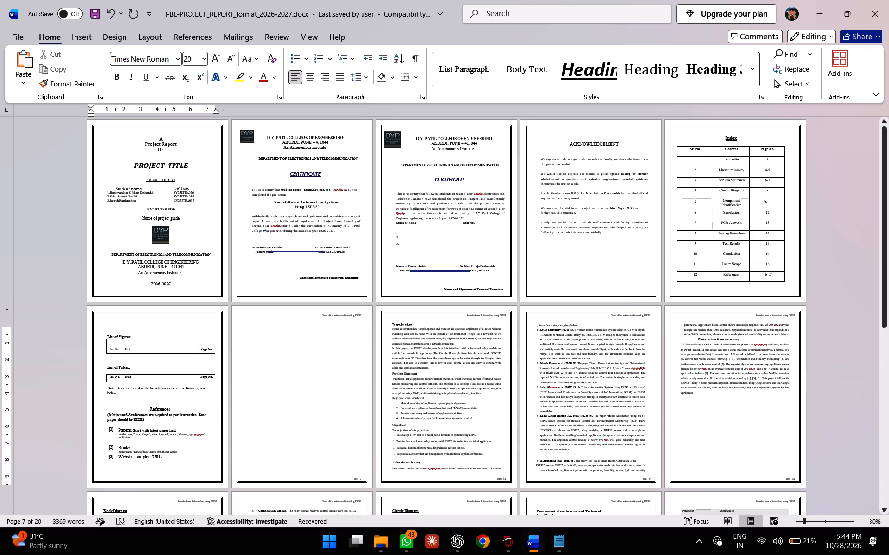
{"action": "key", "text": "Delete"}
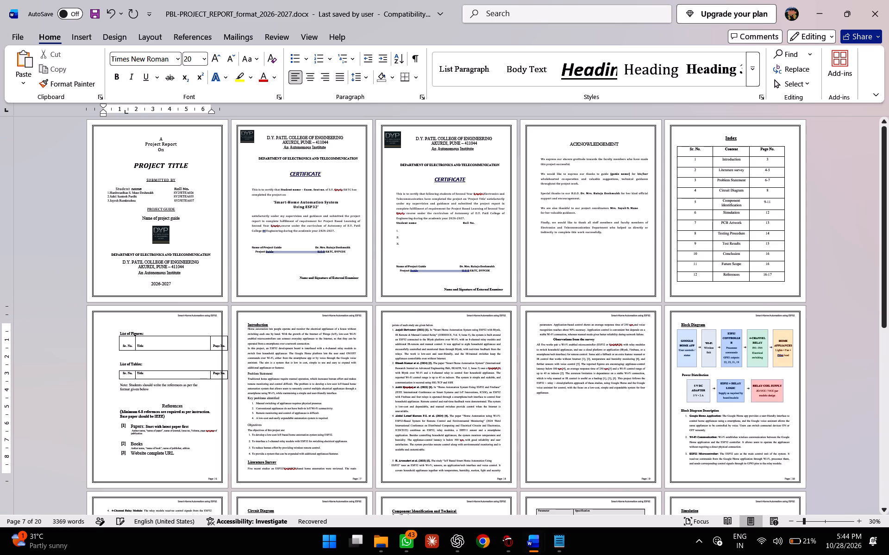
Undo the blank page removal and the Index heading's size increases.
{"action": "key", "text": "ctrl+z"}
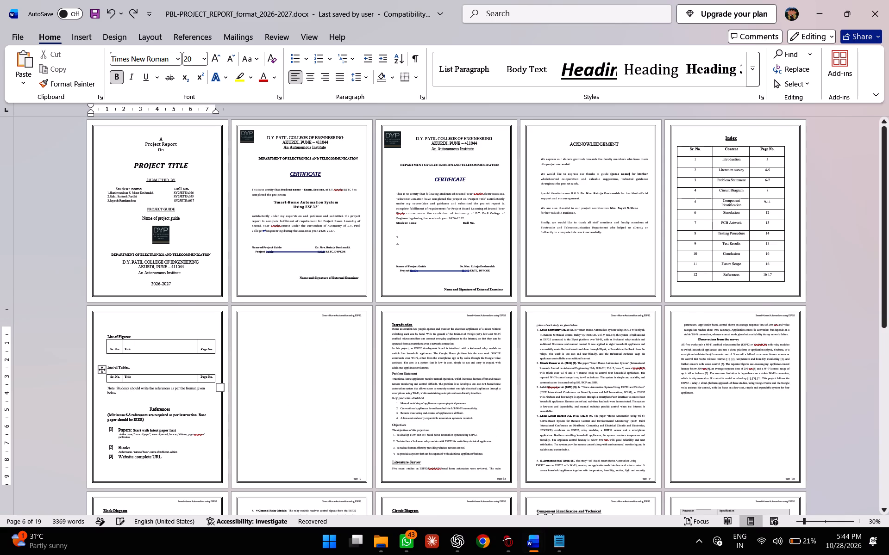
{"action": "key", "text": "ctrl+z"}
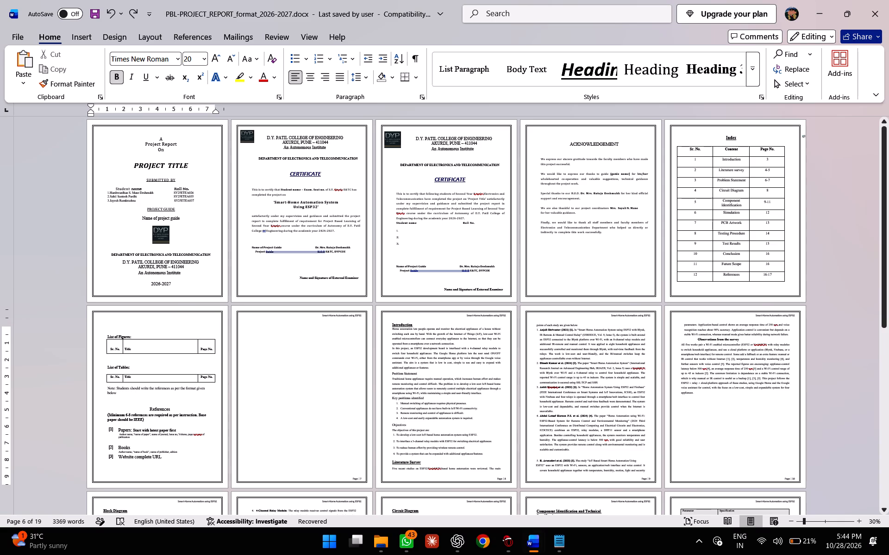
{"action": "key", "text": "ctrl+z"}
Move the Index heading from above the table on page 5 to the blank page before the Introduction.
{"action": "right_click", "coordinate": [234, 346], "text": "ctrl"}
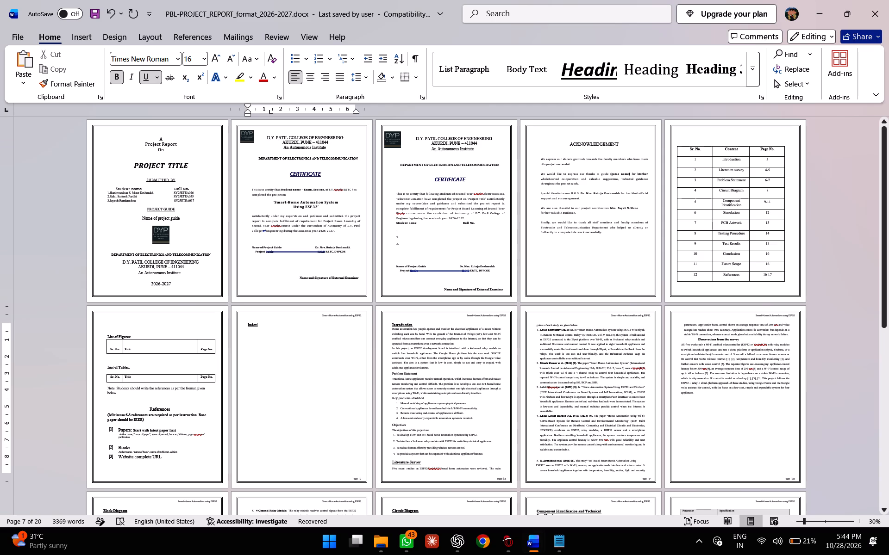
{"action": "key", "text": "ctrl+y"}
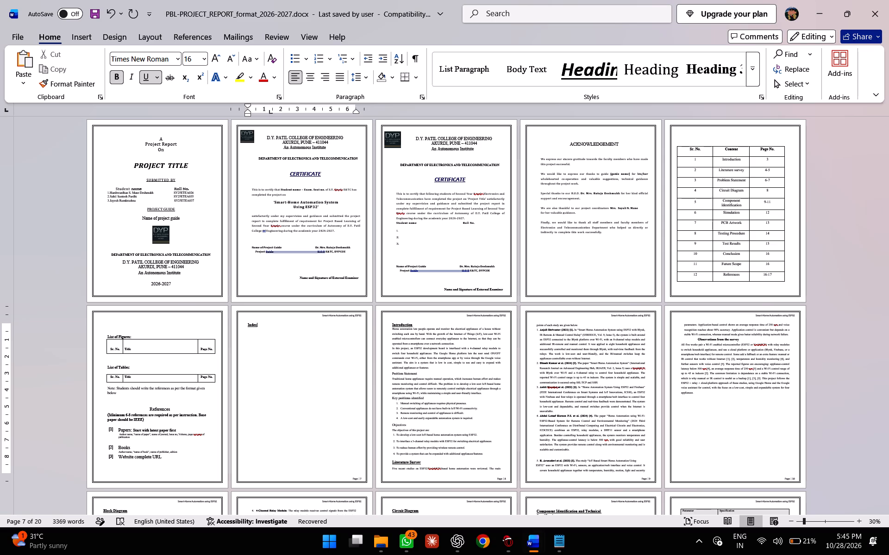
{"action": "left_click_drag", "start_coordinate": [214, 316], "coordinate": [221, 331]}
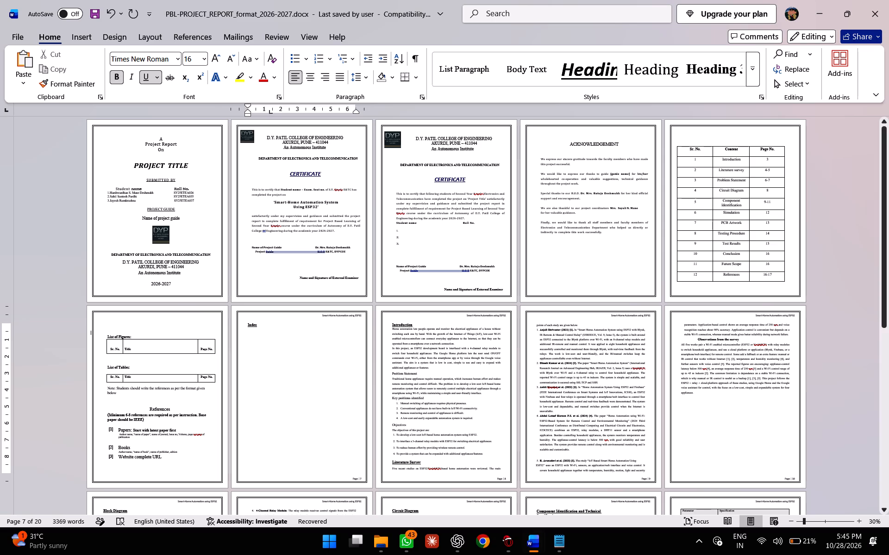
{"action": "left_click", "coordinate": [227, 398]}
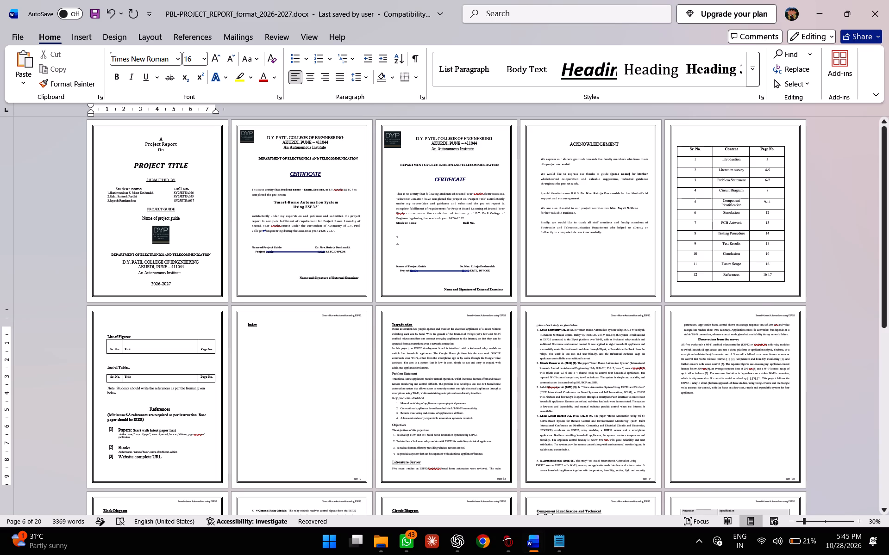
{"action": "left_click", "coordinate": [264, 376]}
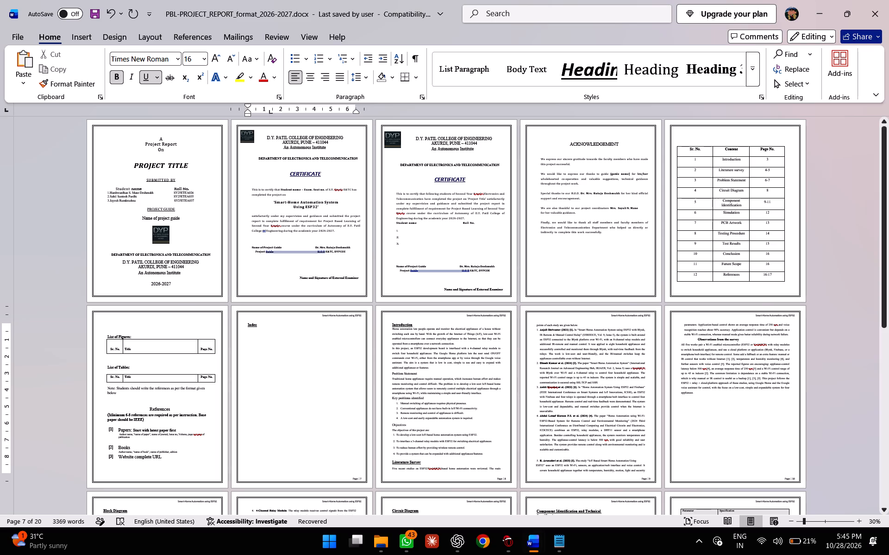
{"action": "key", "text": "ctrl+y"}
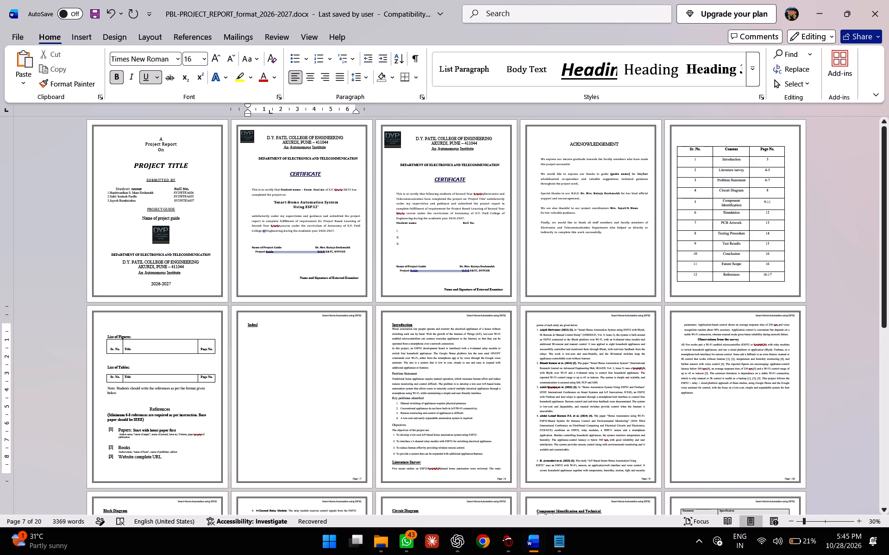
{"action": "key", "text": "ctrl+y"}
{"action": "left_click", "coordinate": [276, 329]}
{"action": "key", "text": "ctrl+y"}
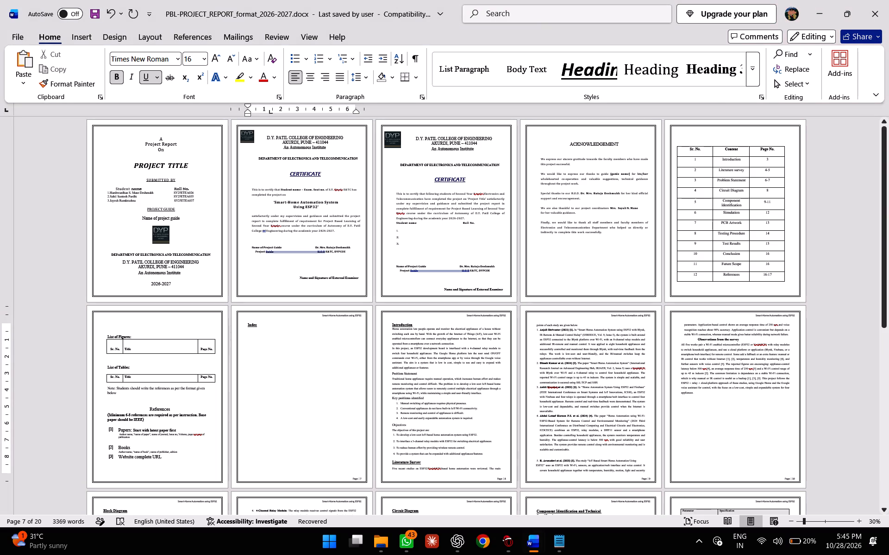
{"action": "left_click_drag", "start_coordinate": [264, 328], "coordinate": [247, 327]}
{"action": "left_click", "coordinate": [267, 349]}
Undo the Index heading's move to the page before the Introduction, keeping the heading and its table together on page 5.
{"action": "key", "text": "ctrl+z"}
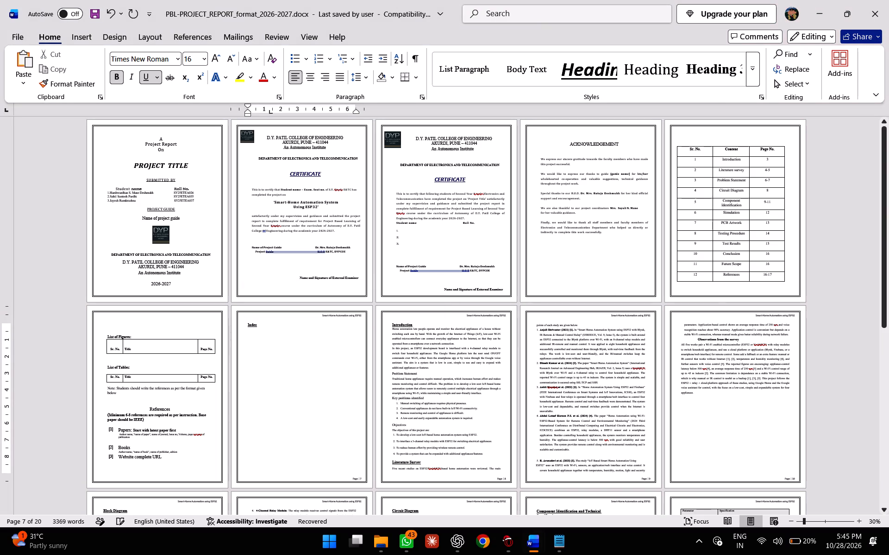
{"action": "left_click", "coordinate": [267, 349], "text": "ctrl"}
{"action": "key", "text": "ctrl+z"}
{"action": "key", "text": "ctrl+z"}
{"action": "key", "text": "ctrl+z"}
{"action": "key", "text": "ctrl+z"}
{"action": "key", "text": "ctrl+z"}
{"action": "key", "text": "ctrl+z"}
{"action": "key", "text": "ctrl+z"}
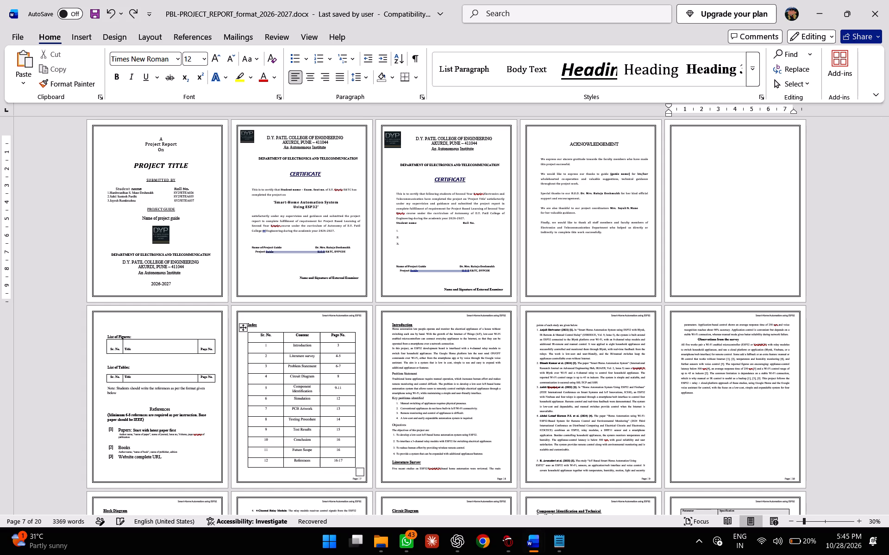
{"action": "key", "text": "ctrl+y"}
{"action": "key", "text": "ctrl+y"}
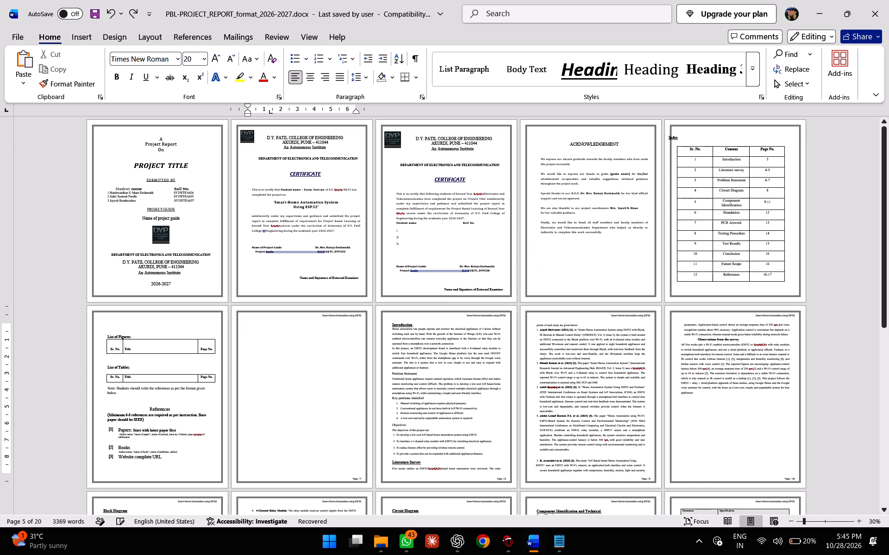
Delete the blank page before the Introduction.
{"action": "left_click", "coordinate": [278, 347]}
{"action": "left_click_drag", "start_coordinate": [243, 319], "coordinate": [305, 397]}
{"action": "left_click", "coordinate": [305, 397]}
{"action": "key", "text": "Delete"}
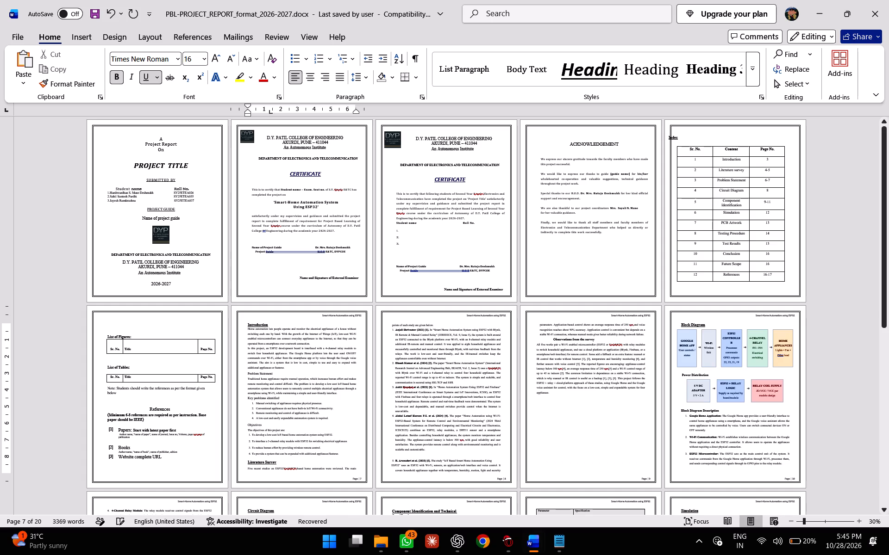
{"action": "key", "text": "ctrl+z"}
{"action": "key", "text": "ctrl+y"}
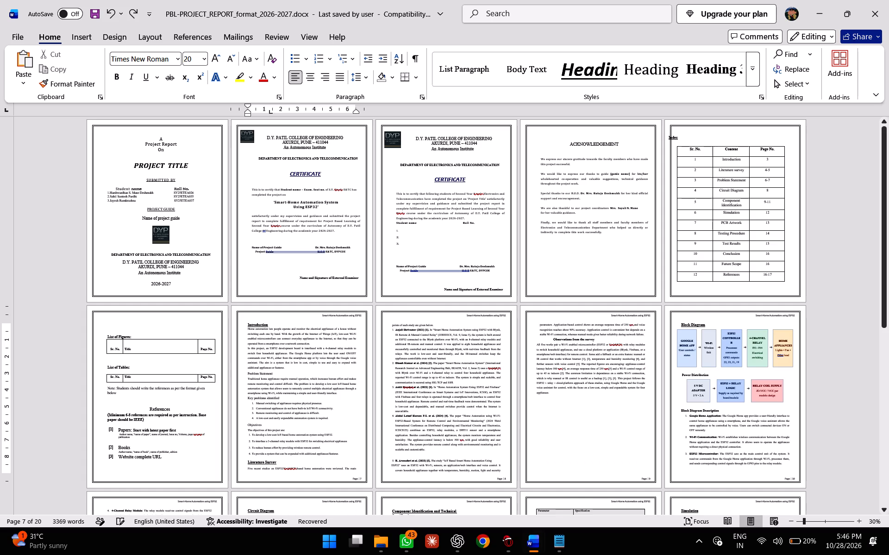
Try to delete the empty lines above the List of Figures heading on page 6.
{"action": "left_click", "coordinate": [133, 325]}
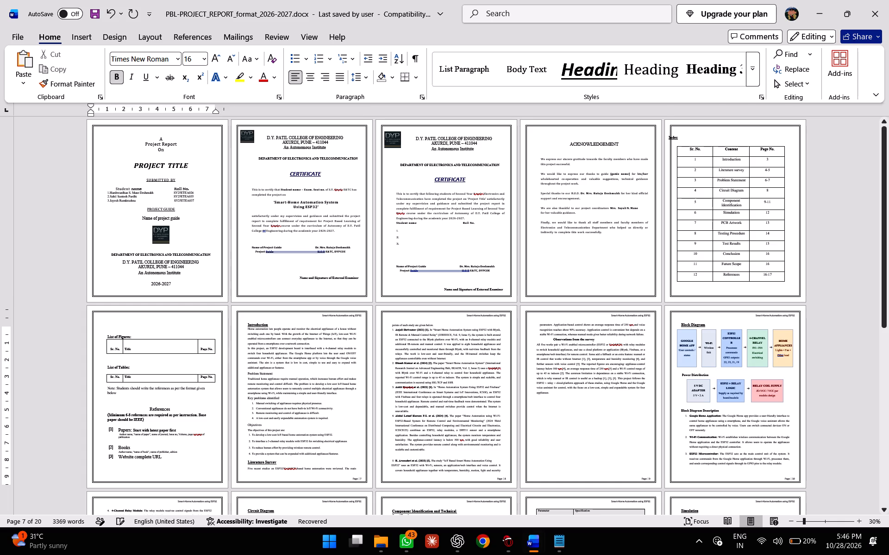
{"action": "key", "text": "BackSpace"}
{"action": "key", "text": "BackSpace"}
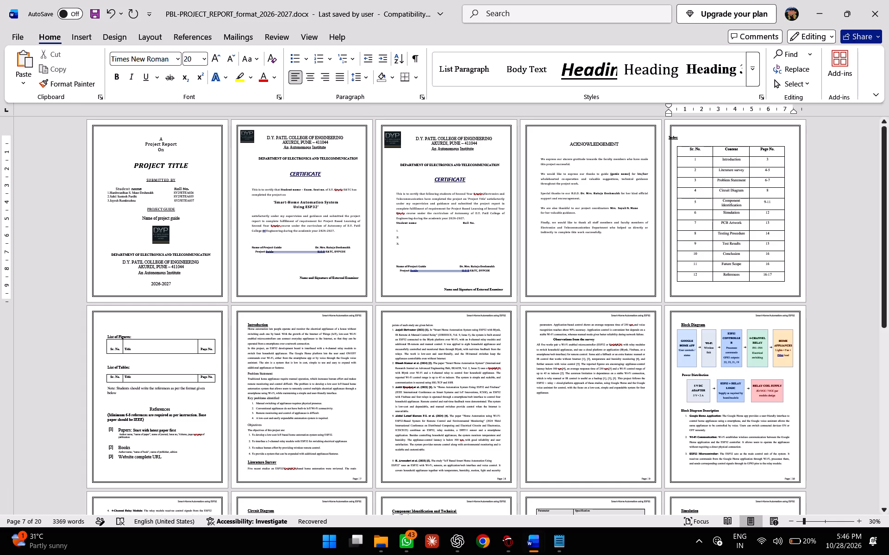
{"action": "key", "text": "BackSpace"}
{"action": "left_click", "coordinate": [142, 324]}
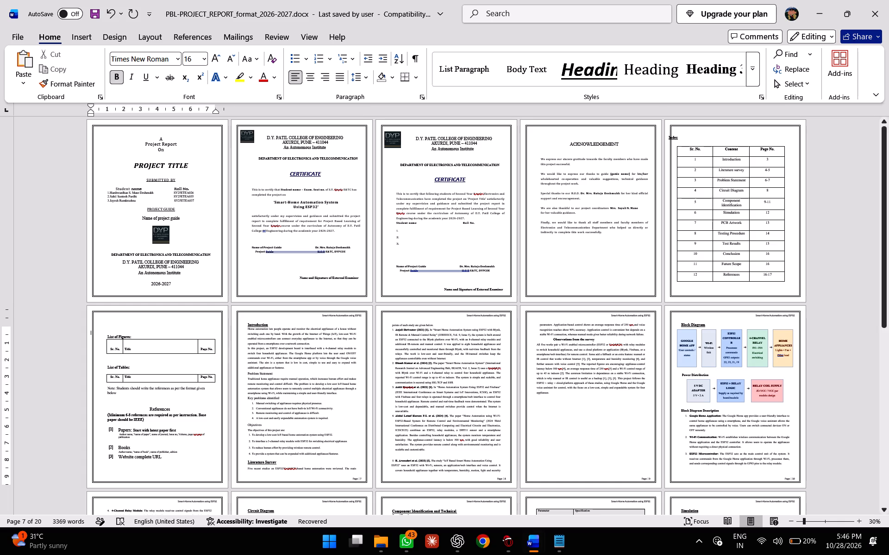
{"action": "key", "text": "BackSpace"}
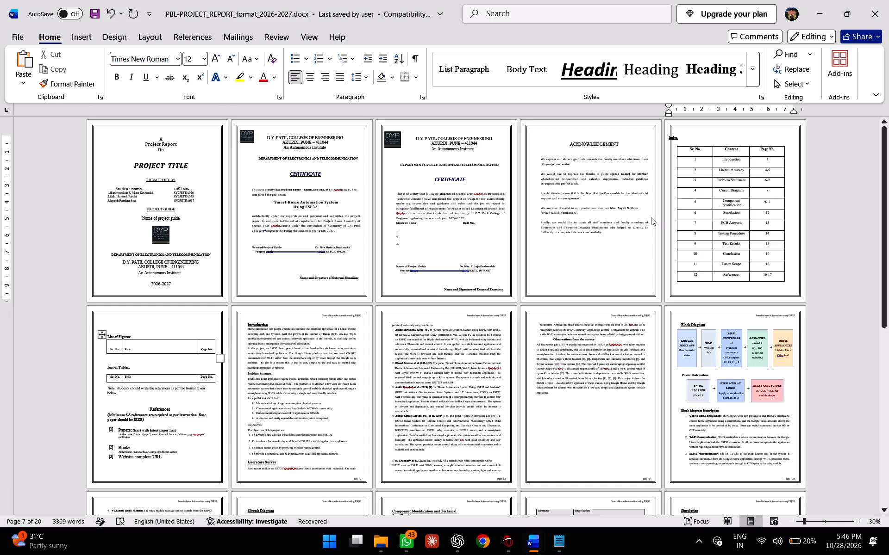
Centre the ACKNOWLEDGEMENT heading on page 4.
{"action": "left_click_drag", "start_coordinate": [623, 146], "coordinate": [590, 146]}
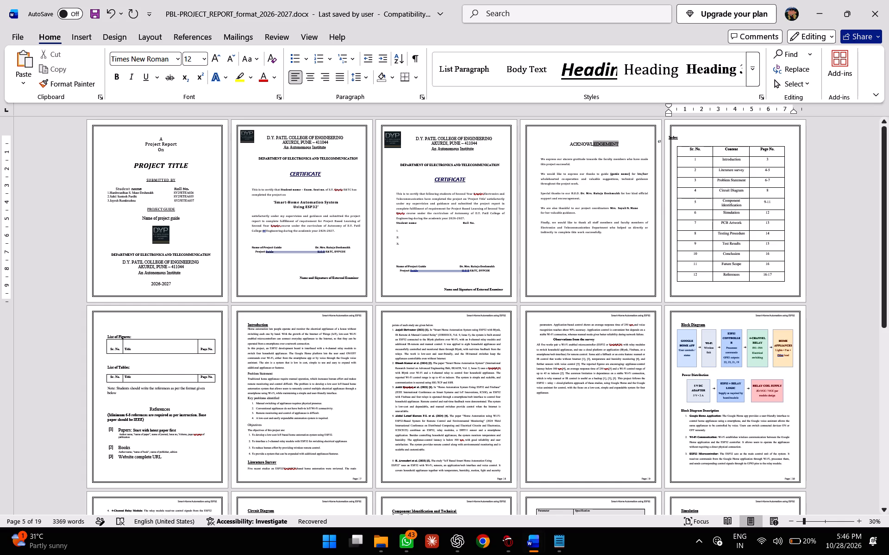
{"action": "left_click_drag", "start_coordinate": [590, 146], "coordinate": [564, 146]}
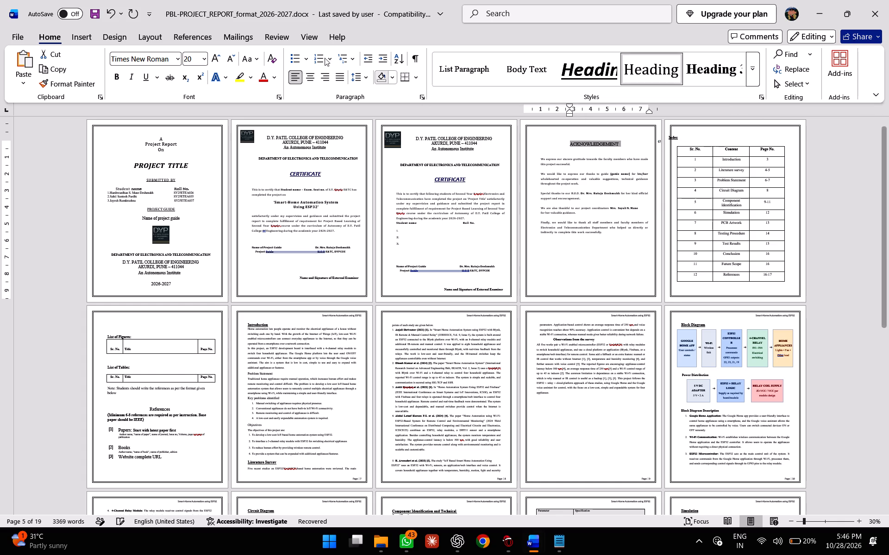
{"action": "left_click", "coordinate": [309, 80]}
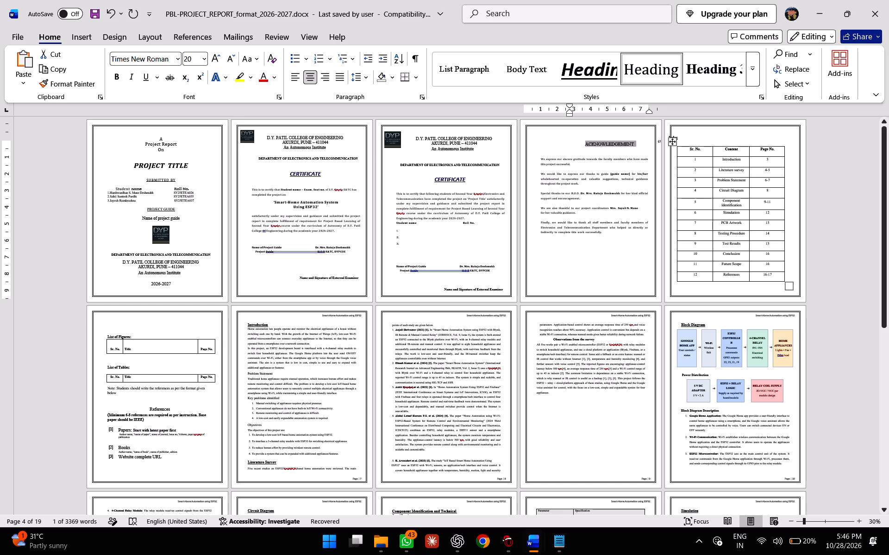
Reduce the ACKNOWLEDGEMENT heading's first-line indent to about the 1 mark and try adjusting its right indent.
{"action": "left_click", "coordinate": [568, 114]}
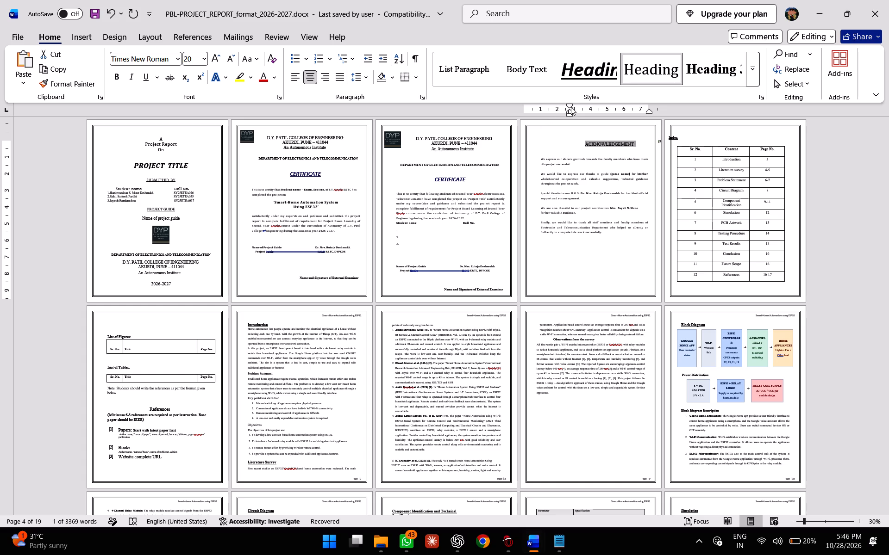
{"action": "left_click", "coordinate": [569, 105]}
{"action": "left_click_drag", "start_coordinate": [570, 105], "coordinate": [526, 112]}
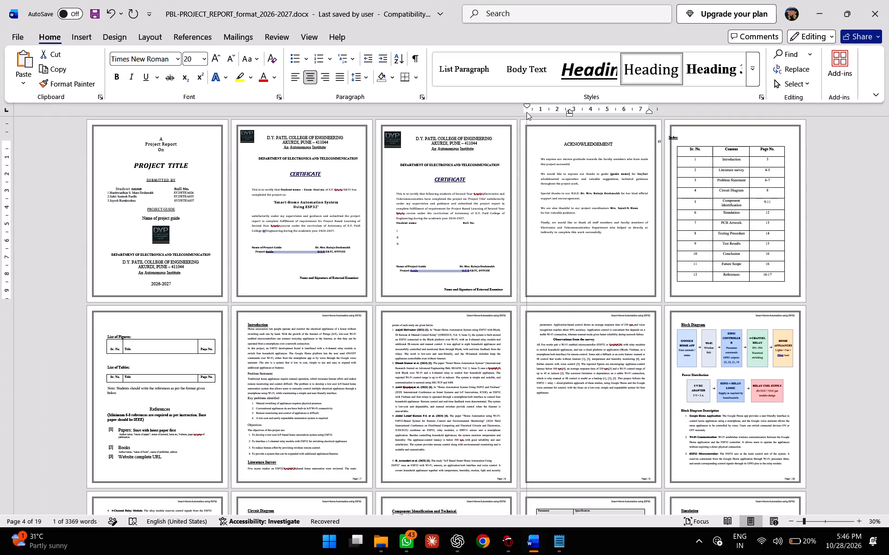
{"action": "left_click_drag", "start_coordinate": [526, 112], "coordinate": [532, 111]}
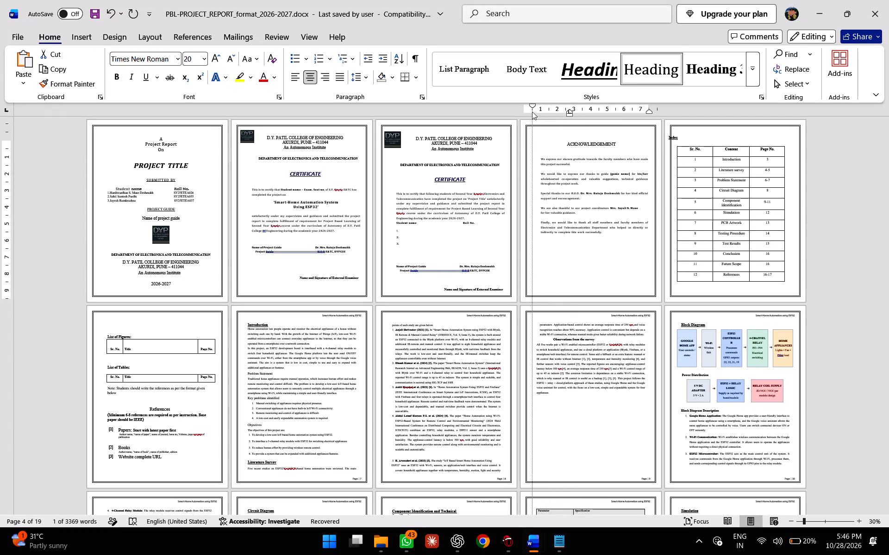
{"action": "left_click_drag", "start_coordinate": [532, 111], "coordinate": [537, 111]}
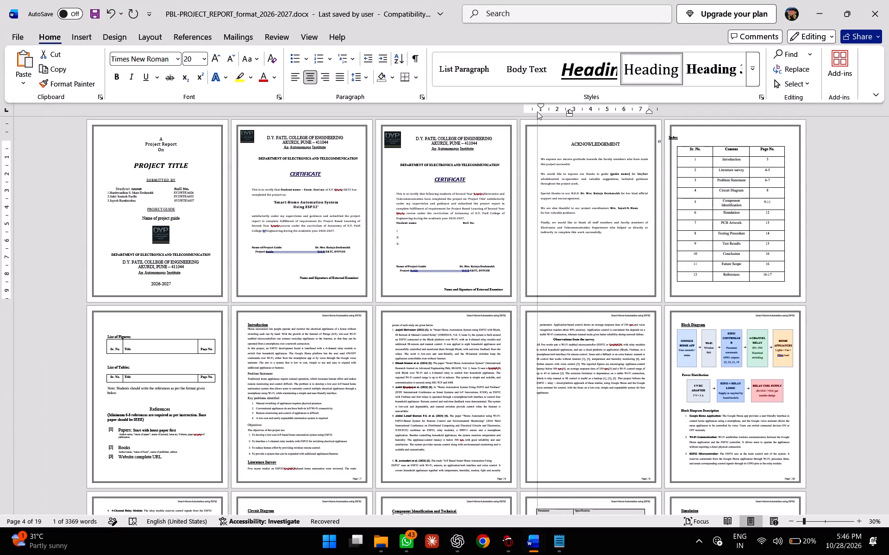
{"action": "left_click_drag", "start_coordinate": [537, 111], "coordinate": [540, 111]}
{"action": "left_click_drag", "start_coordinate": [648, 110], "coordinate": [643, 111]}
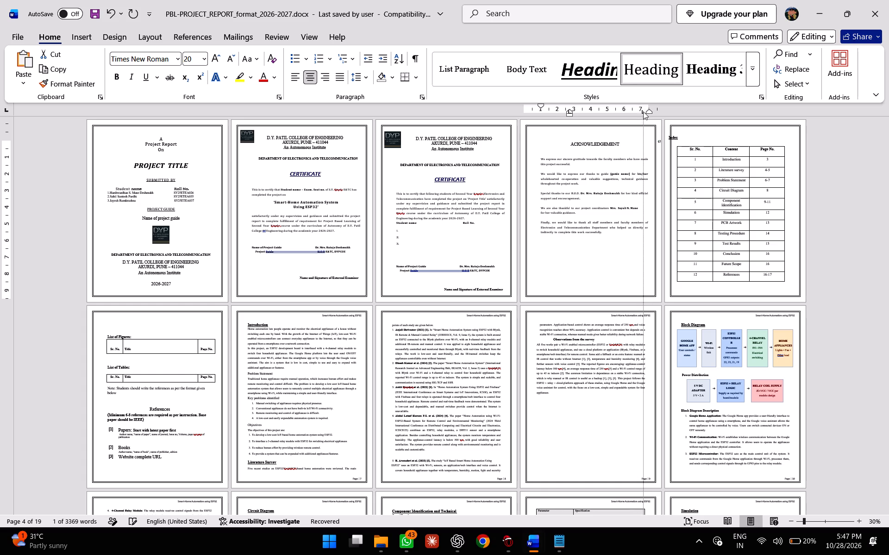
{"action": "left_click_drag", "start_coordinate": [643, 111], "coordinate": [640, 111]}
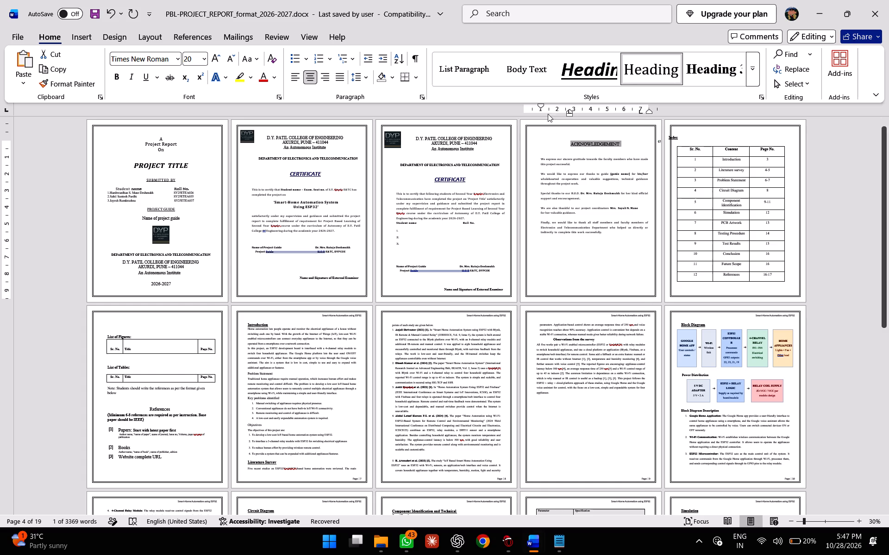
Reduce the ACKNOWLEDGEMENT heading's first-line indent to near the 0 mark and extend its right indent slightly toward the page edge.
{"action": "left_click", "coordinate": [539, 106]}
{"action": "left_click_drag", "start_coordinate": [541, 105], "coordinate": [529, 107]}
{"action": "left_click", "coordinate": [538, 105]}
{"action": "left_click_drag", "start_coordinate": [542, 105], "coordinate": [529, 109]}
{"action": "left_click_drag", "start_coordinate": [540, 105], "coordinate": [521, 108]}
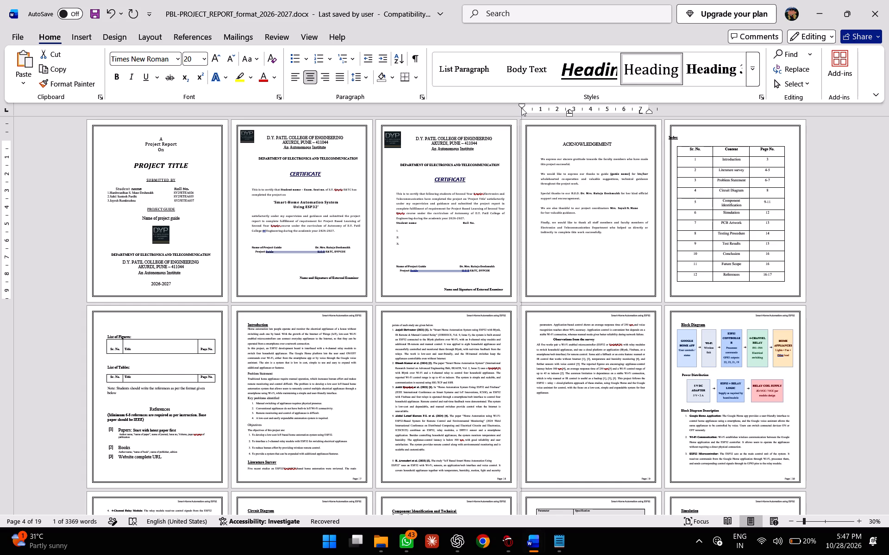
{"action": "left_click_drag", "start_coordinate": [521, 108], "coordinate": [486, 115]}
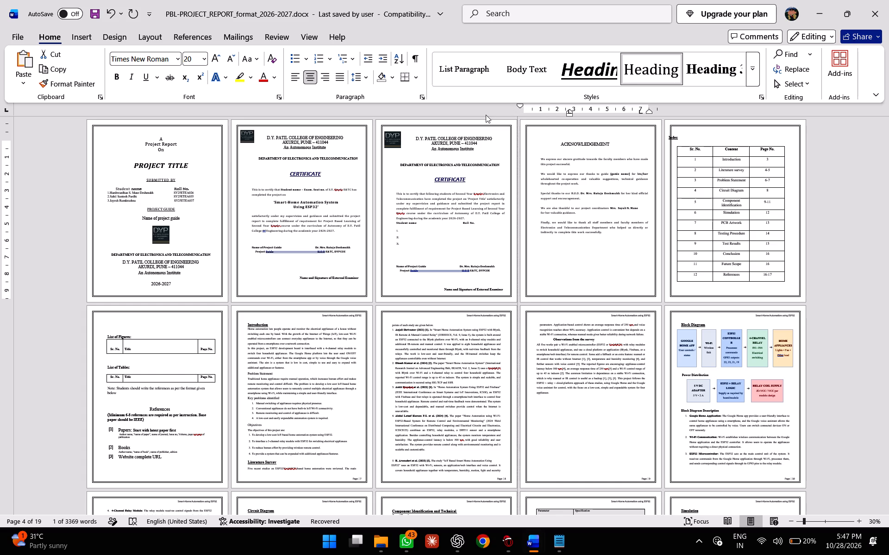
{"action": "left_click_drag", "start_coordinate": [486, 115], "coordinate": [520, 108]}
{"action": "left_click_drag", "start_coordinate": [520, 108], "coordinate": [527, 106]}
{"action": "left_click_drag", "start_coordinate": [649, 111], "coordinate": [650, 113]}
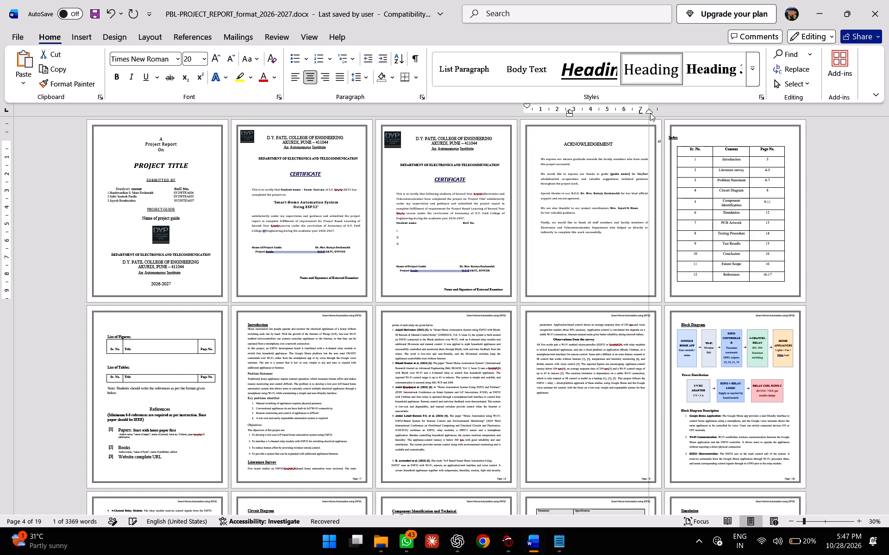
{"action": "left_click_drag", "start_coordinate": [650, 113], "coordinate": [655, 111]}
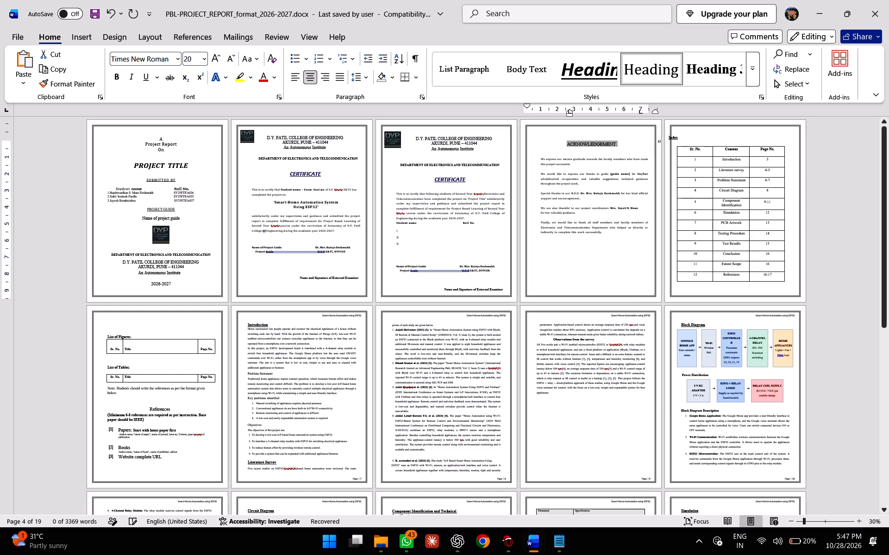
Centre the Index heading above the table on page 5.
{"action": "left_click", "coordinate": [702, 118]}
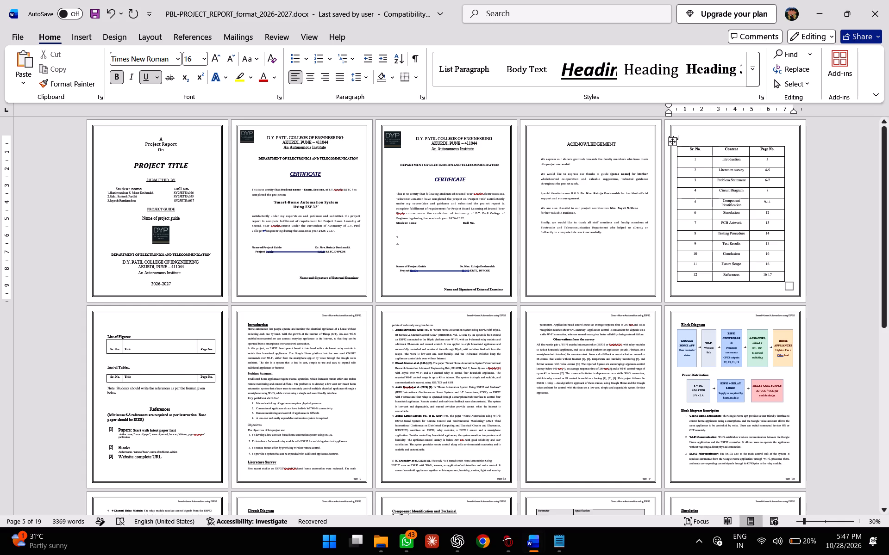
{"action": "left_click_drag", "start_coordinate": [678, 138], "coordinate": [668, 138]}
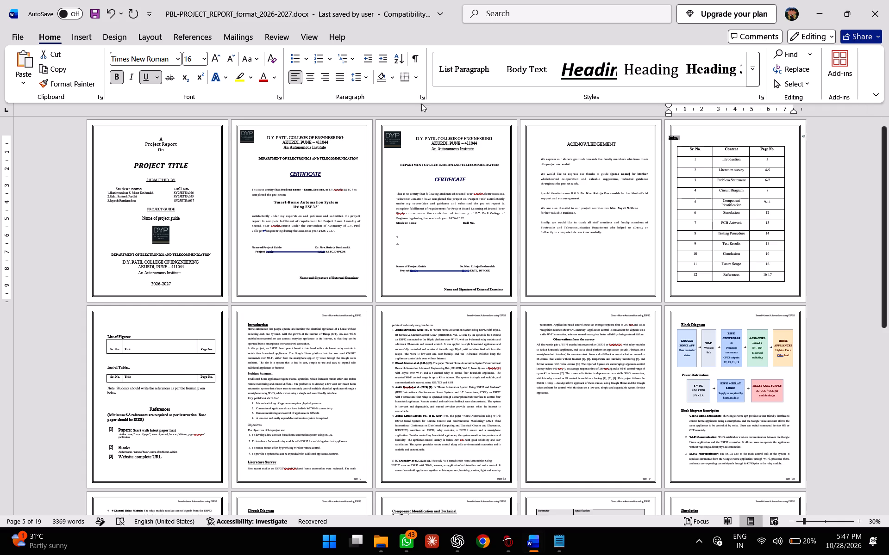
{"action": "left_click", "coordinate": [311, 74]}
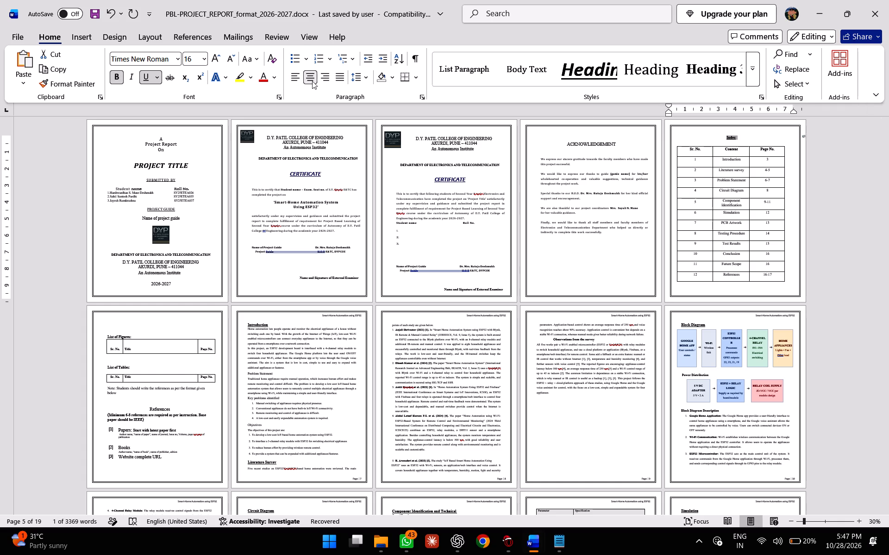
{"action": "left_click", "coordinate": [579, 145]}
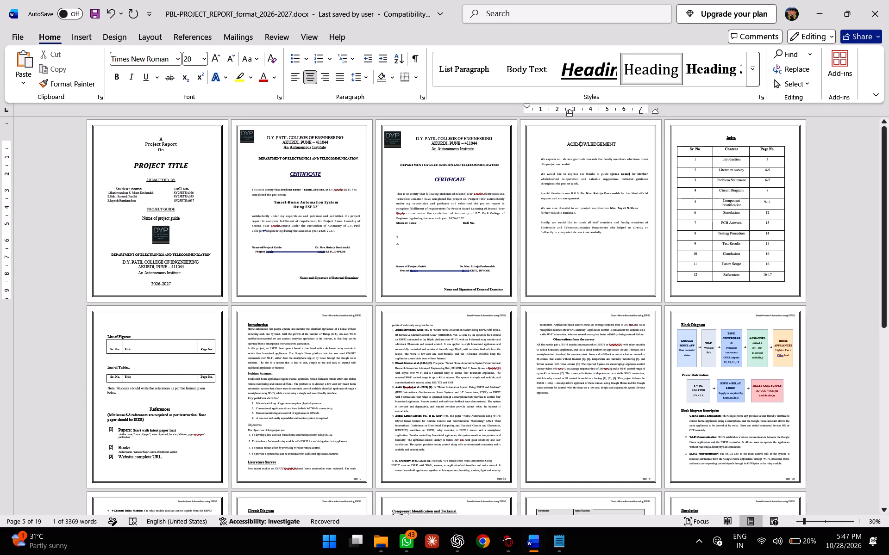
Remove the bold and underline from the Index heading on page 5 and enlarge it to size 20.
{"action": "left_click_drag", "start_coordinate": [736, 135], "coordinate": [724, 138]}
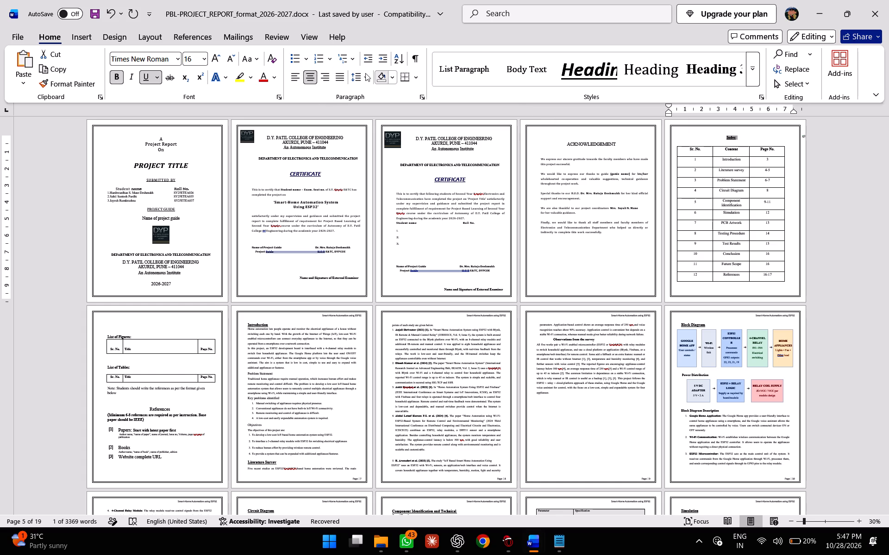
{"action": "left_click", "coordinate": [117, 83]}
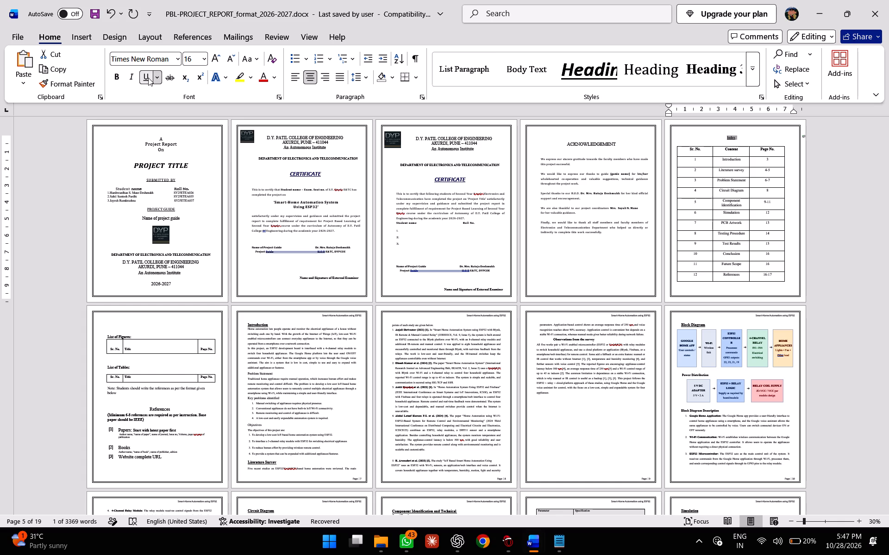
{"action": "left_click", "coordinate": [144, 78]}
{"action": "left_click", "coordinate": [215, 62]}
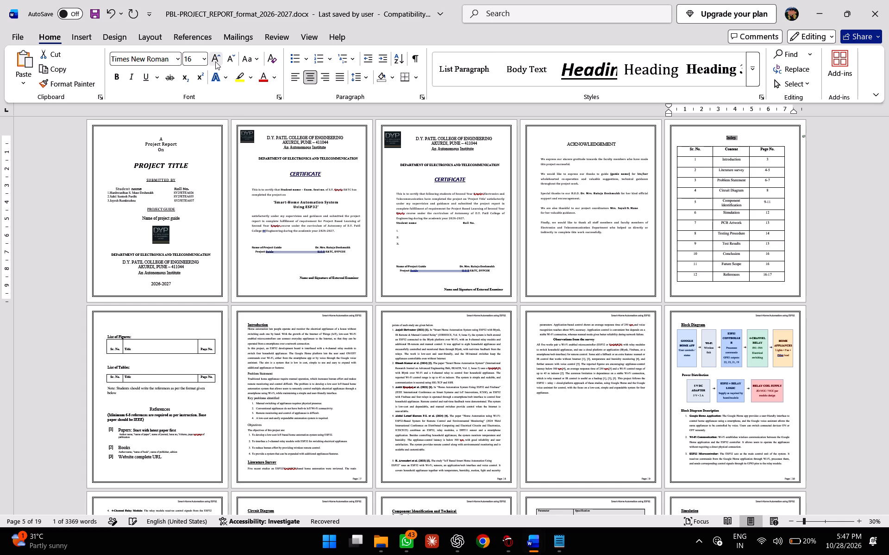
{"action": "left_click", "coordinate": [215, 62]}
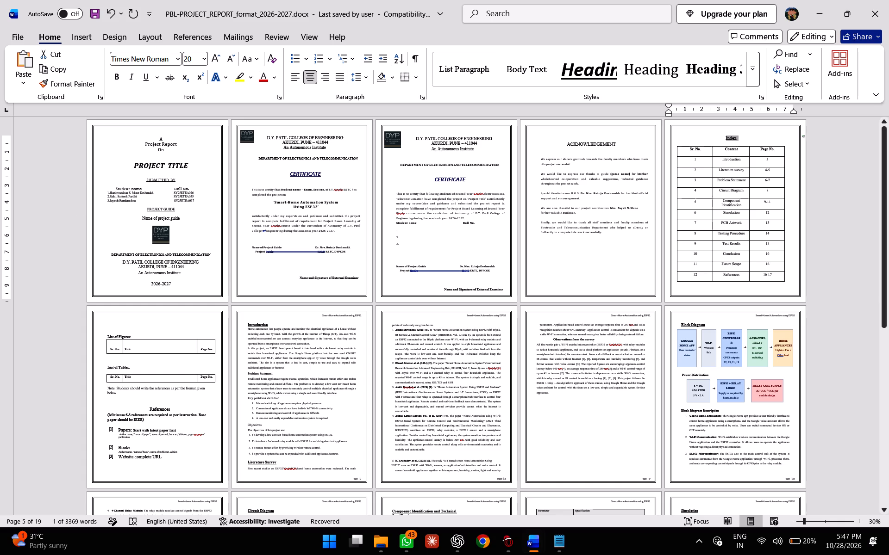
{"action": "left_click", "coordinate": [75, 203]}
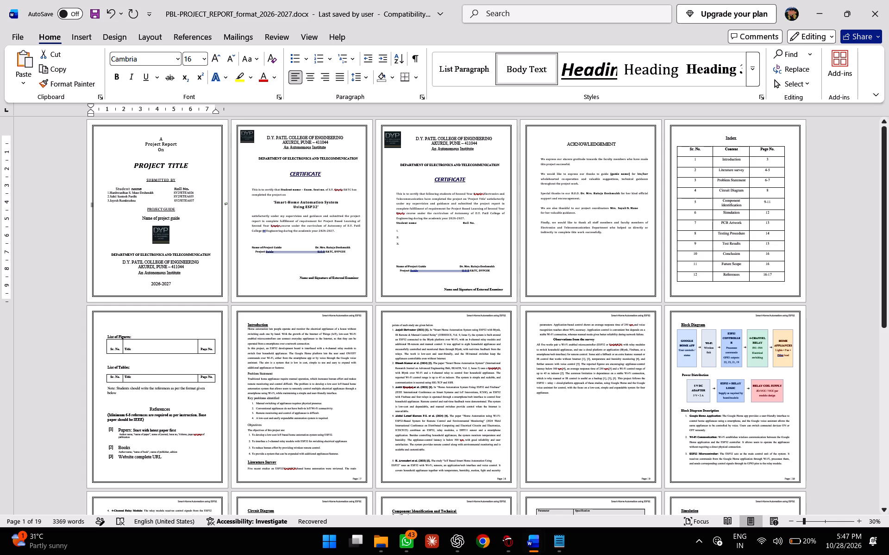
Delete the List of Figures, List of Tables, the references note and the References format guidance from page 6.
{"action": "left_click", "coordinate": [288, 253]}
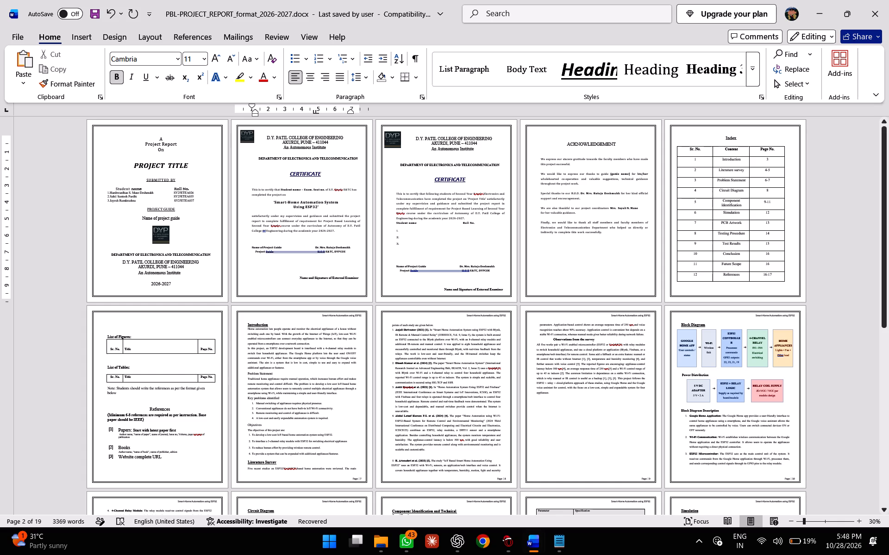
{"action": "scroll", "coordinate": [171, 409], "scroll_direction": "up", "scroll_amount": 4, "text": "ctrl"}
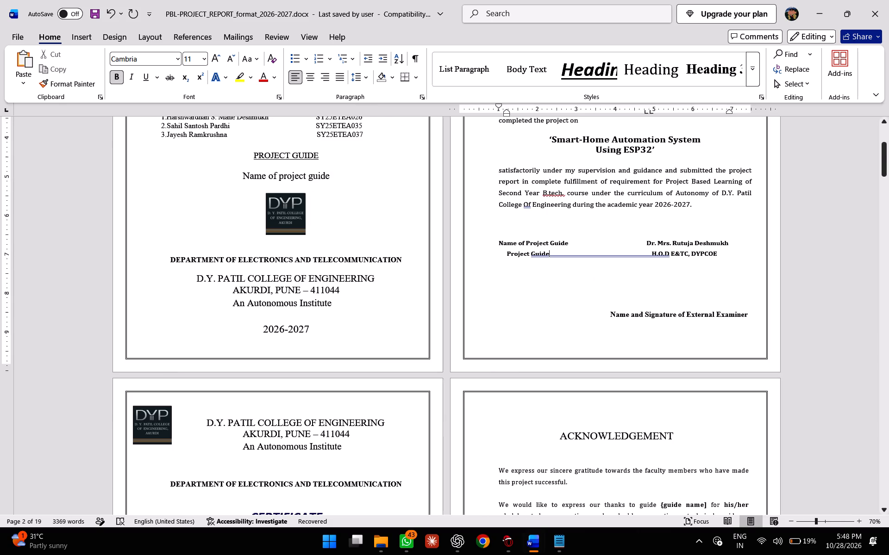
{"action": "scroll", "coordinate": [171, 409], "scroll_direction": "up", "scroll_amount": 1, "text": "ctrl"}
{"action": "scroll", "coordinate": [171, 409], "scroll_direction": "down", "scroll_amount": 6}
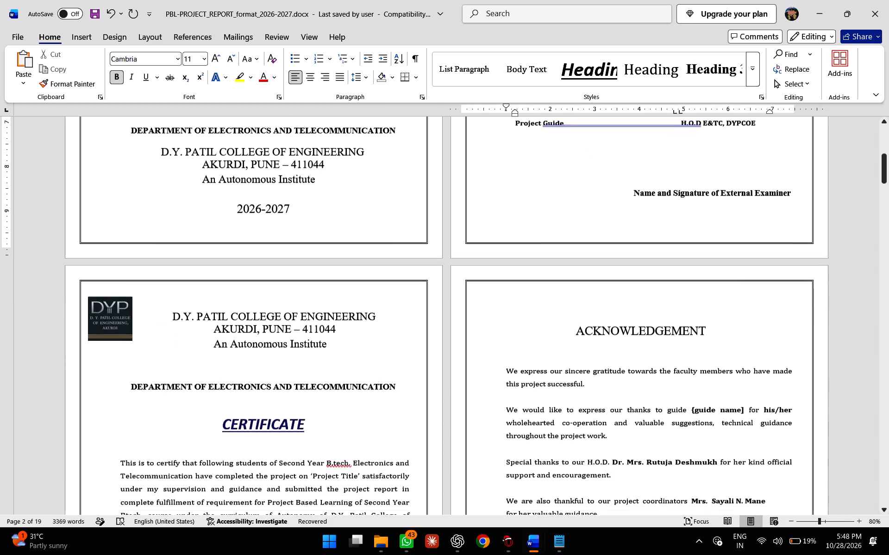
{"action": "scroll", "coordinate": [171, 409], "scroll_direction": "down", "scroll_amount": 20}
{"action": "scroll", "coordinate": [171, 409], "scroll_direction": "down", "scroll_amount": 11}
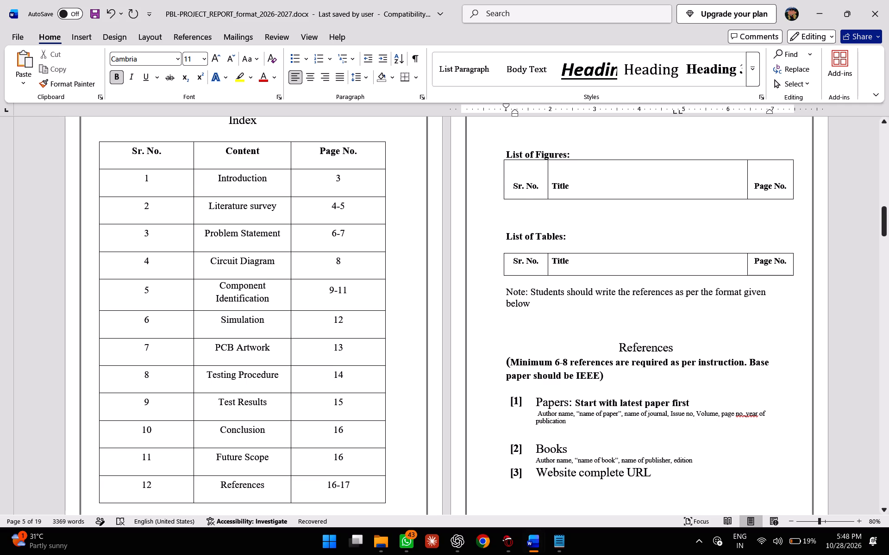
{"action": "scroll", "coordinate": [631, 225], "scroll_direction": "up", "scroll_amount": 3}
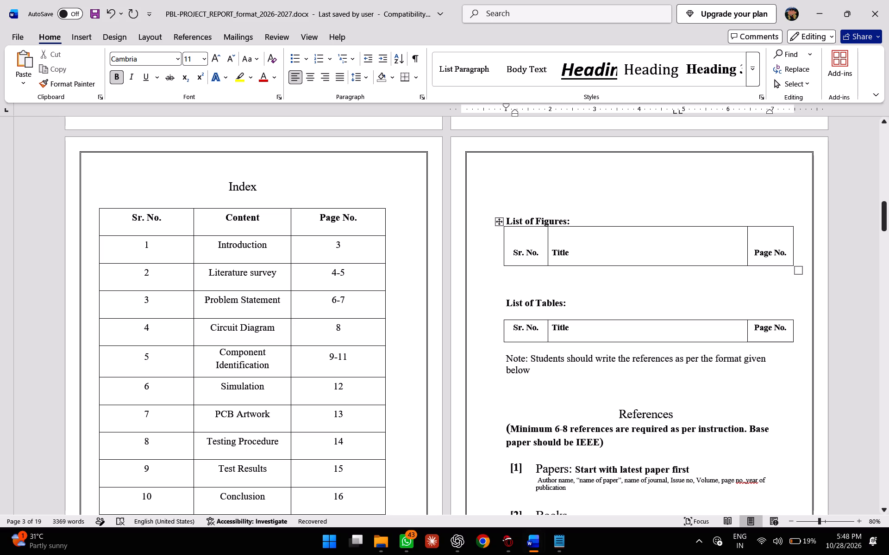
{"action": "left_click_drag", "start_coordinate": [491, 214], "coordinate": [667, 364]}
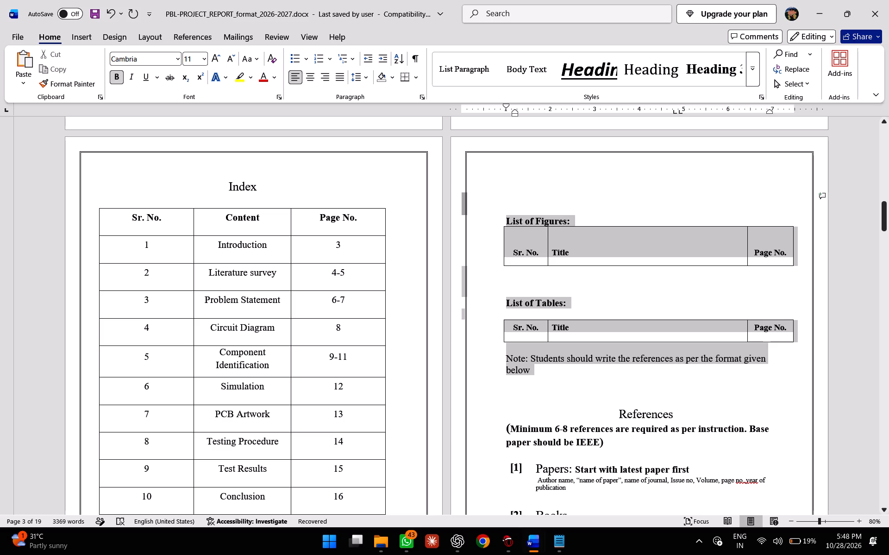
{"action": "left_click_drag", "start_coordinate": [667, 364], "coordinate": [667, 364]}
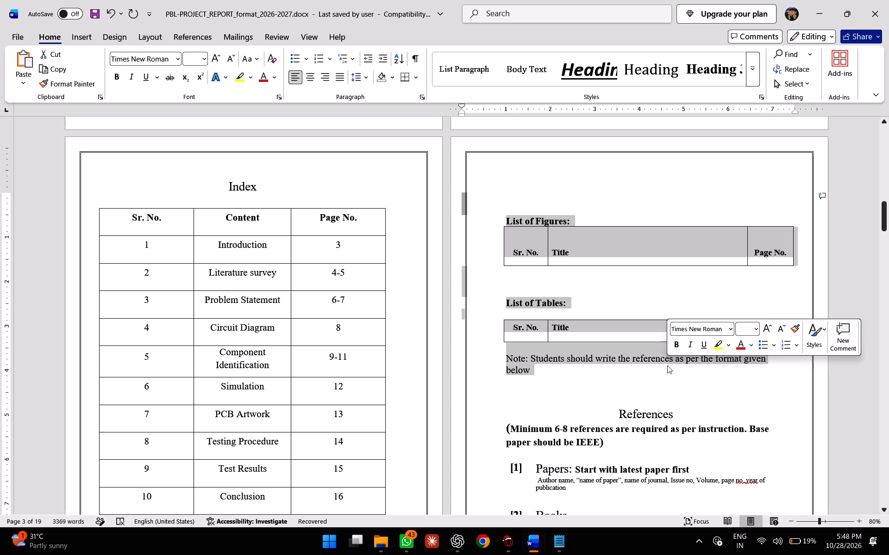
{"action": "key", "text": "ctrl+c"}
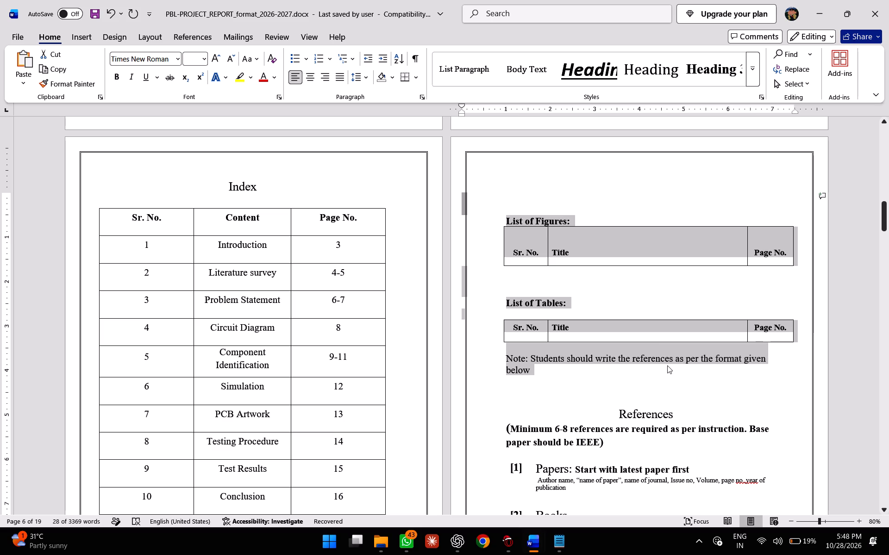
{"action": "scroll", "coordinate": [669, 382], "scroll_direction": "down", "scroll_amount": 7}
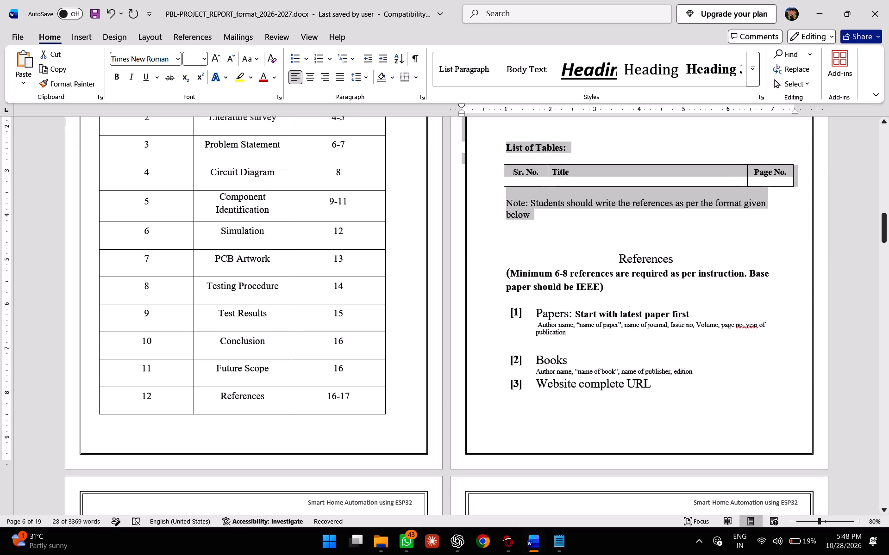
{"action": "left_click", "coordinate": [714, 400]}
{"action": "left_click_drag", "start_coordinate": [718, 409], "coordinate": [458, 83]}
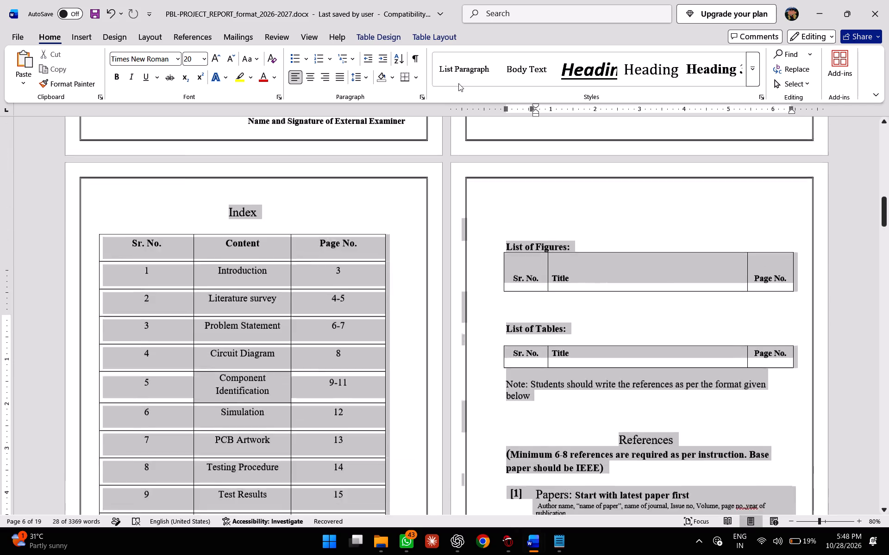
{"action": "left_click_drag", "start_coordinate": [458, 83], "coordinate": [513, 413]}
{"action": "scroll", "coordinate": [513, 413], "scroll_direction": "down", "scroll_amount": 14}
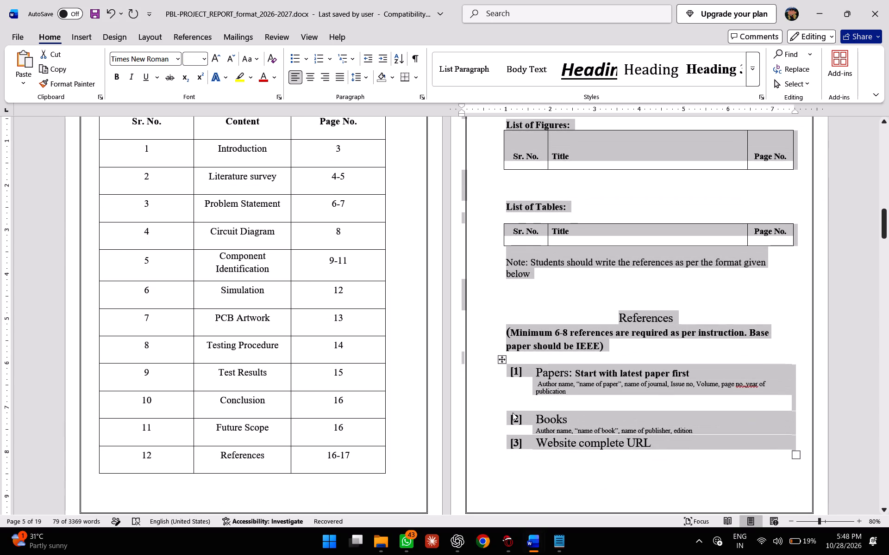
{"action": "key", "text": "Delete"}
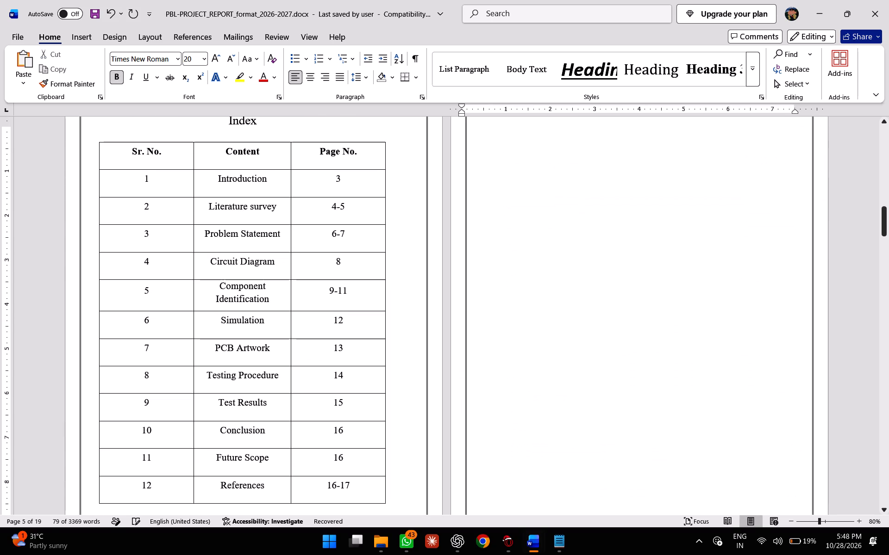
Remove the blank page between the Index page and the Introduction.
{"action": "scroll", "coordinate": [568, 129], "scroll_direction": "up", "scroll_amount": 5}
{"action": "left_click", "coordinate": [545, 222]}
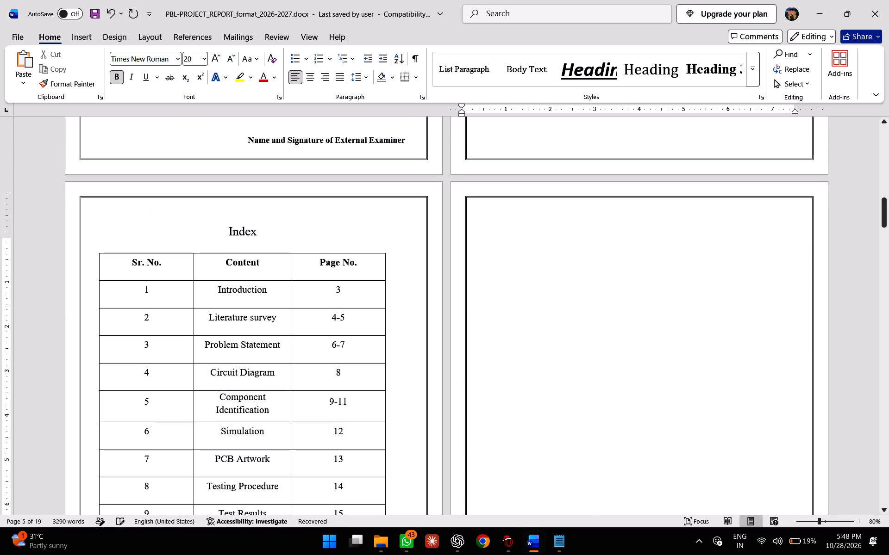
{"action": "key", "text": "Delete"}
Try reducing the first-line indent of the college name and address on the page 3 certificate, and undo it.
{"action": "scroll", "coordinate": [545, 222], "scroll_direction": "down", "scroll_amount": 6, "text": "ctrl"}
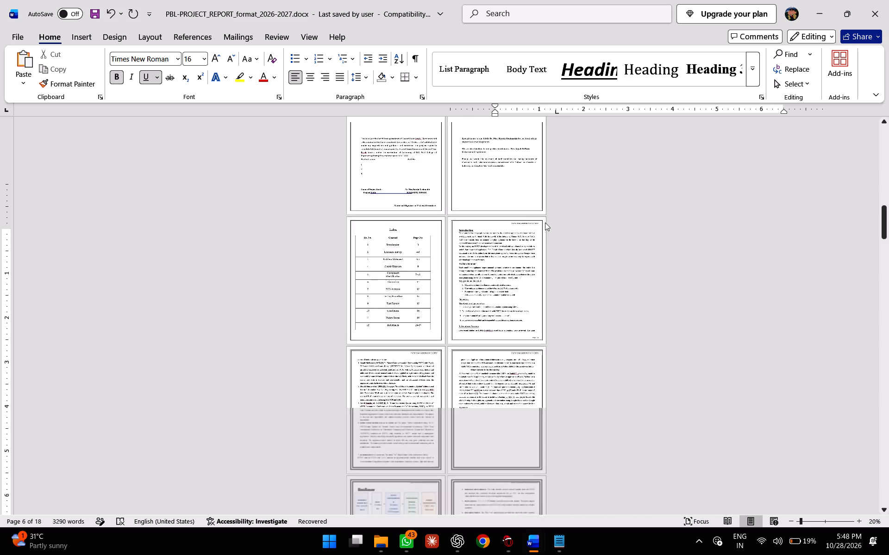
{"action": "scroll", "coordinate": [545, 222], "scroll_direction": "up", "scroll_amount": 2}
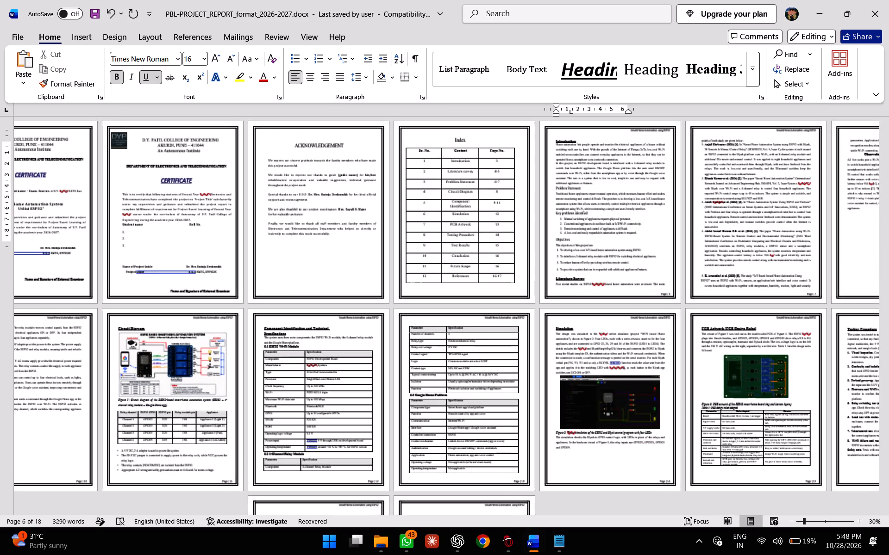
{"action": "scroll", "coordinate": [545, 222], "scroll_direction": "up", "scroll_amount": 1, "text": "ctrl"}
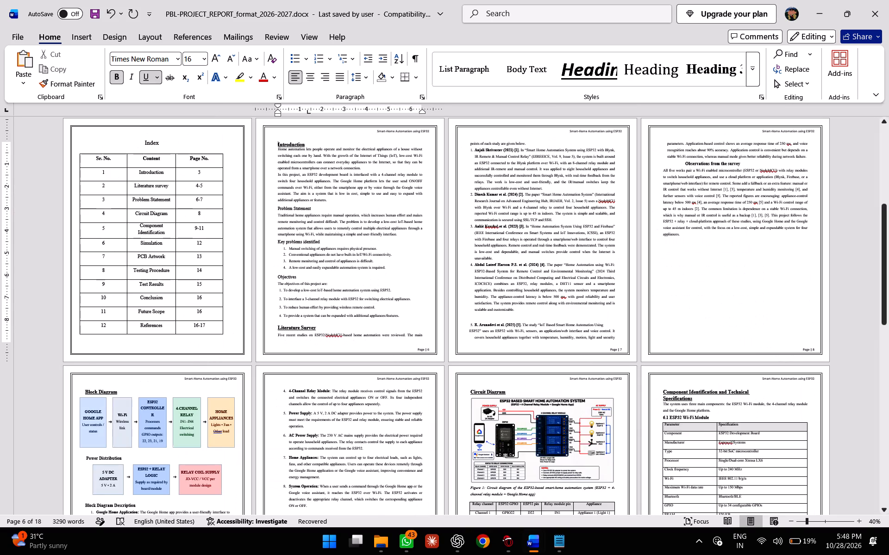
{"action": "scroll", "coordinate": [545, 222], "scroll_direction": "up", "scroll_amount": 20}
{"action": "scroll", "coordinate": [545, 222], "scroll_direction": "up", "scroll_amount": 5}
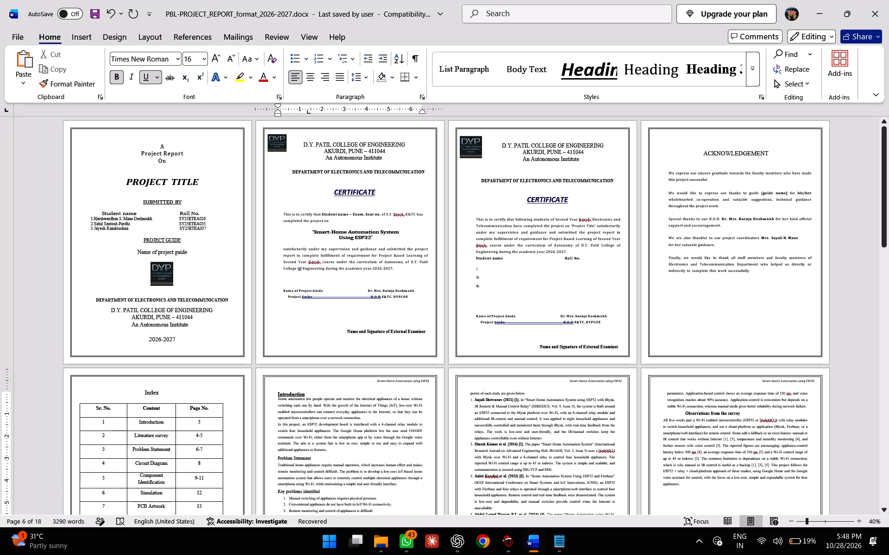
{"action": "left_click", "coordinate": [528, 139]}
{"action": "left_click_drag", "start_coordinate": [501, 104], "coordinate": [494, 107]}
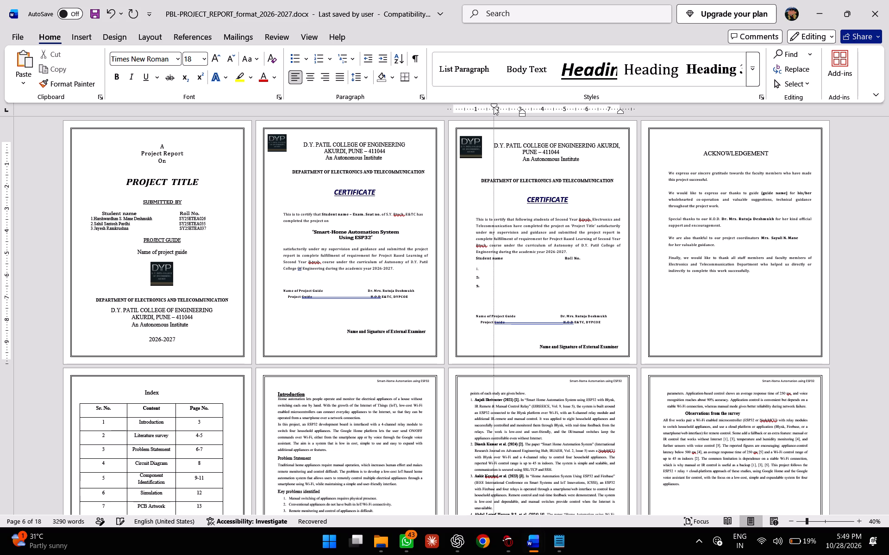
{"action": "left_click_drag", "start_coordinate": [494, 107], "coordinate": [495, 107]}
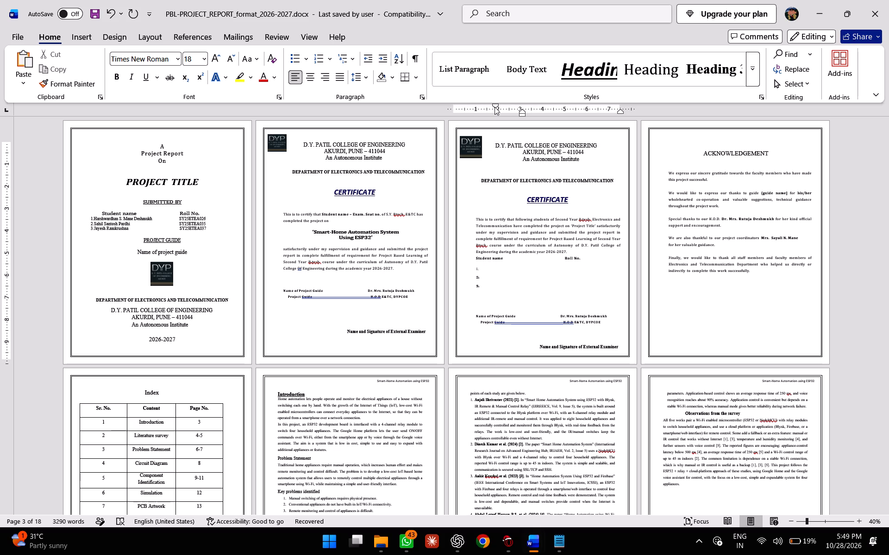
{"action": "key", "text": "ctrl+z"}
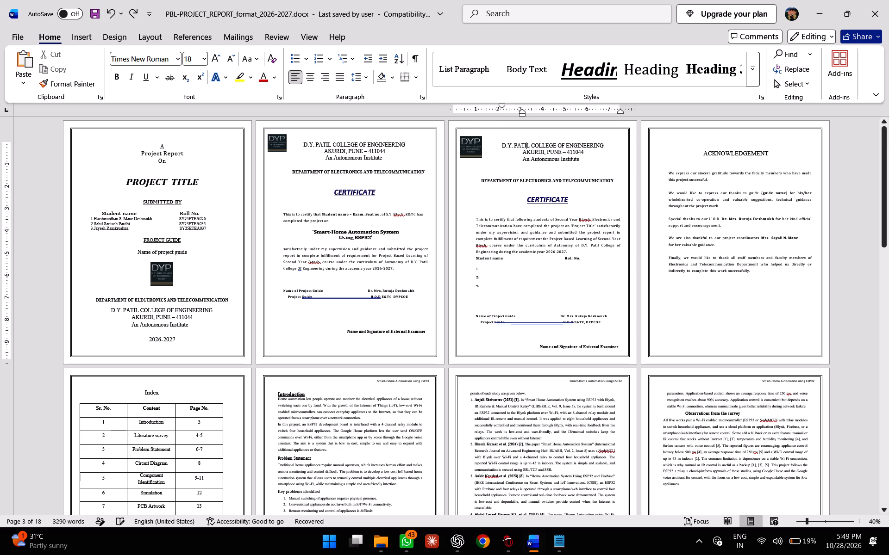
Reduce the page 3 CERTIFICATE heading's first-line indent to near the 0 mark and extend its right indent to just before 8.
{"action": "left_click", "coordinate": [499, 206]}
{"action": "left_click", "coordinate": [501, 200]}
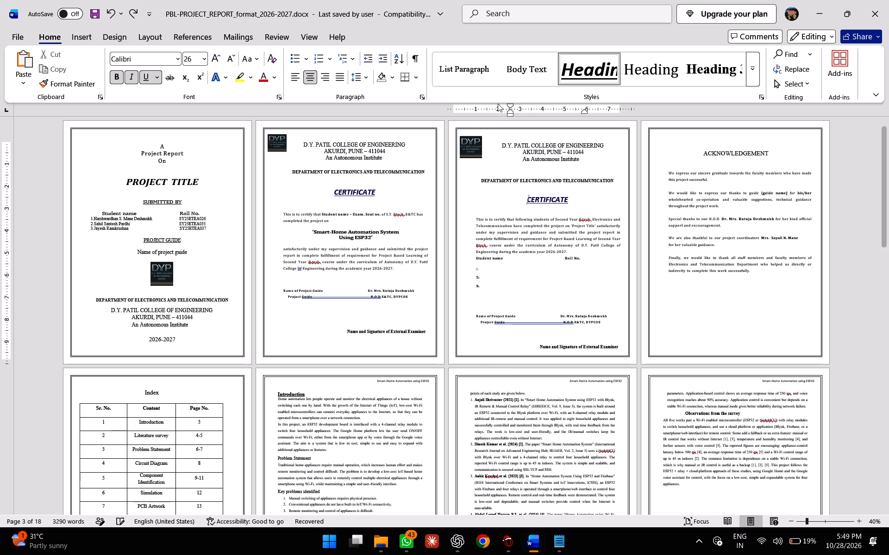
{"action": "left_click_drag", "start_coordinate": [509, 106], "coordinate": [459, 115]}
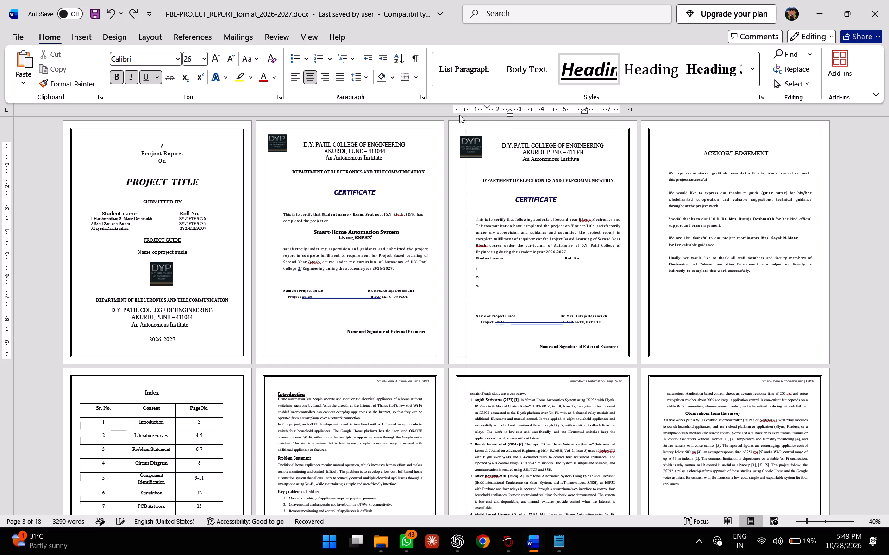
{"action": "left_click_drag", "start_coordinate": [459, 115], "coordinate": [457, 116]}
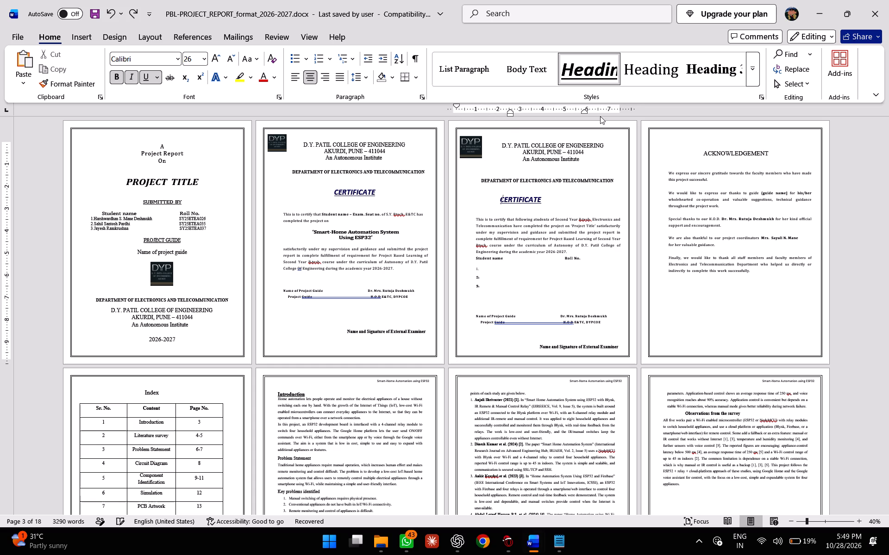
{"action": "left_click_drag", "start_coordinate": [584, 112], "coordinate": [612, 106]}
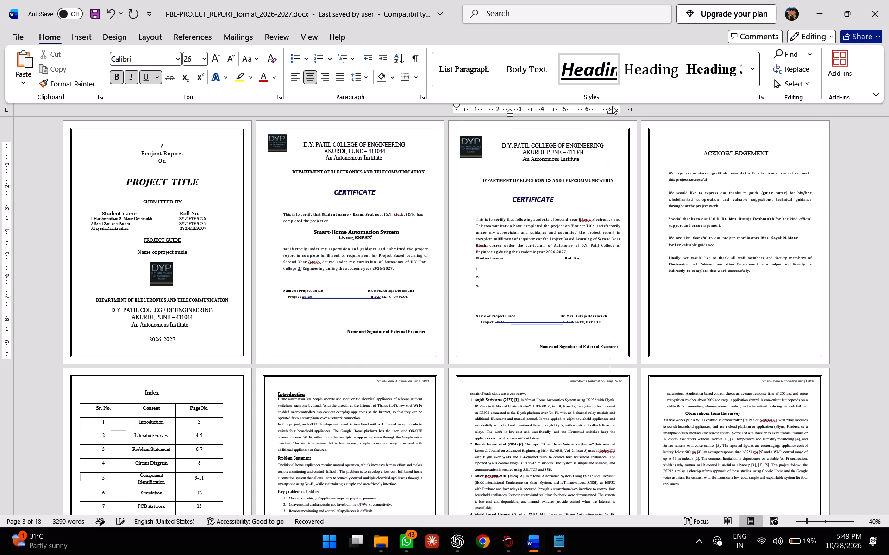
{"action": "left_click_drag", "start_coordinate": [612, 106], "coordinate": [628, 102]}
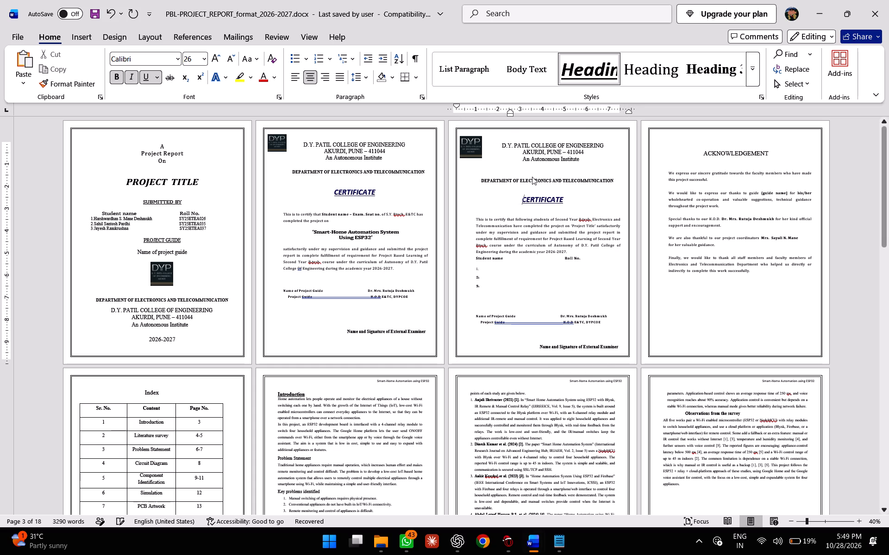
{"action": "left_click", "coordinate": [741, 312]}
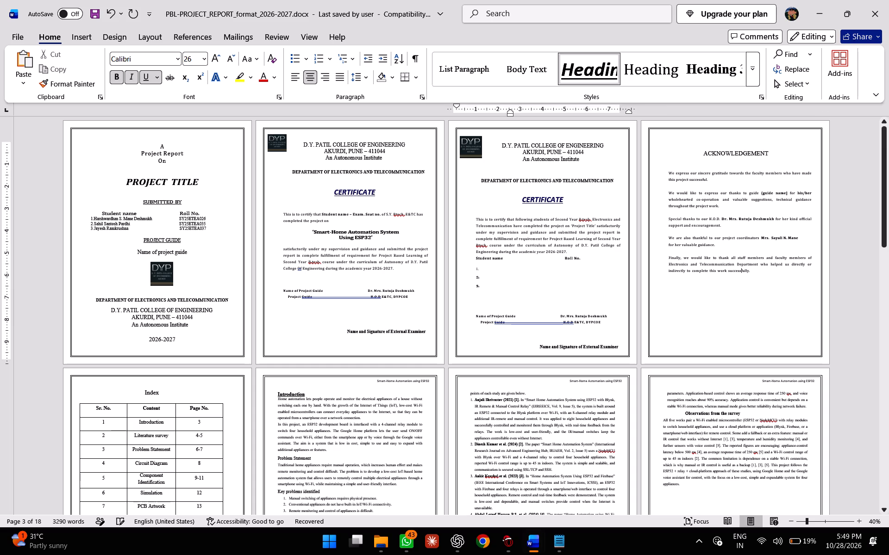
Reduce the page 2 CERTIFICATE heading's first-line indent to near the 0 mark and centre the heading.
{"action": "left_click", "coordinate": [351, 183]}
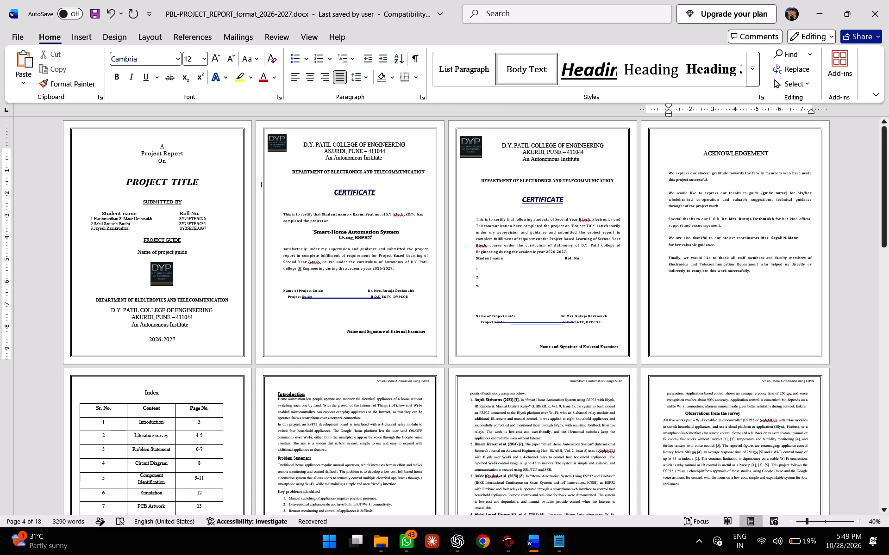
{"action": "left_click", "coordinate": [334, 193]}
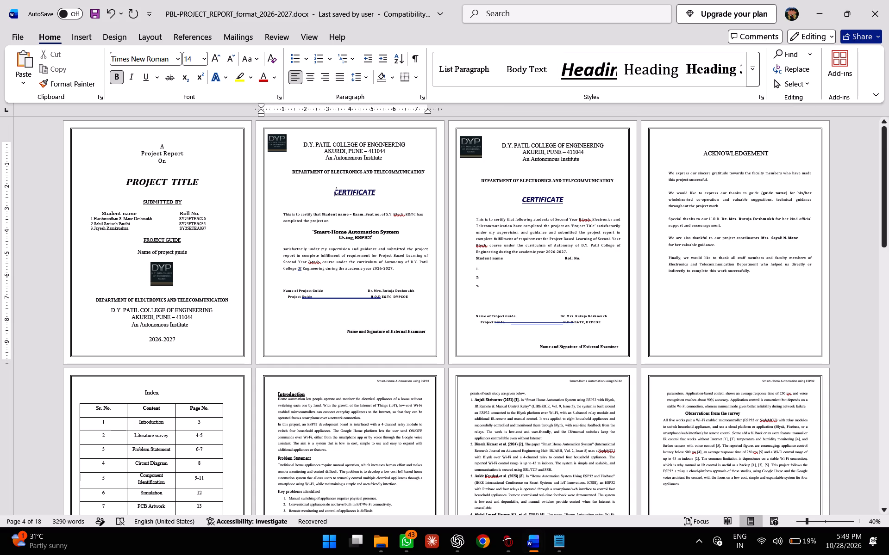
{"action": "left_click", "coordinate": [333, 108]}
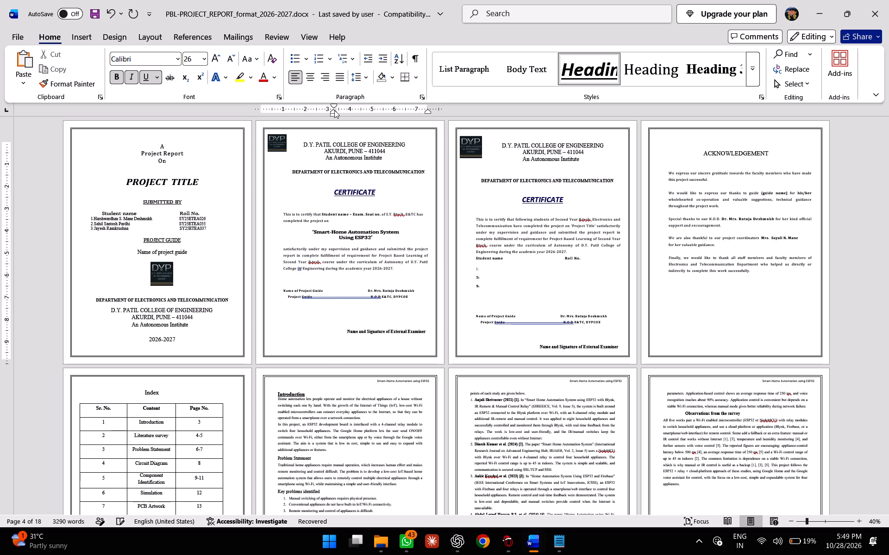
{"action": "left_click_drag", "start_coordinate": [332, 106], "coordinate": [288, 114]}
{"action": "left_click_drag", "start_coordinate": [334, 105], "coordinate": [268, 113]}
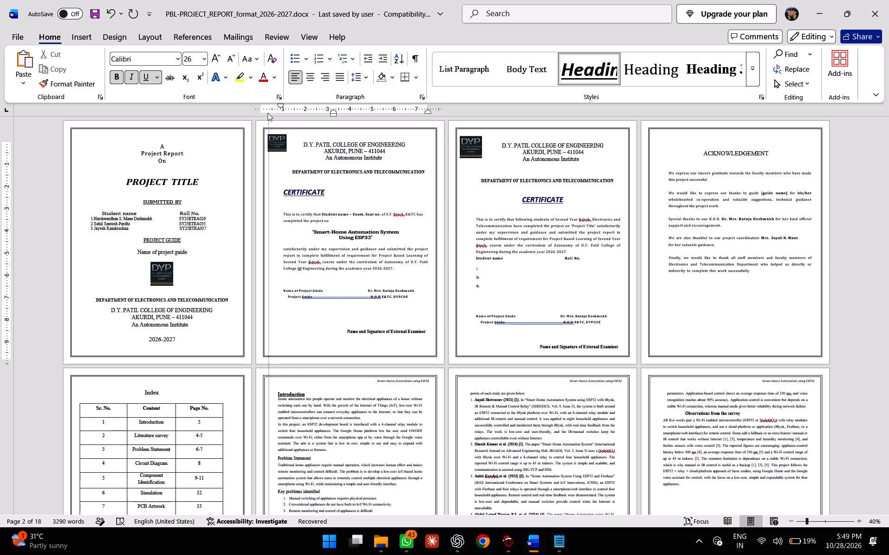
{"action": "left_click_drag", "start_coordinate": [268, 113], "coordinate": [265, 113]}
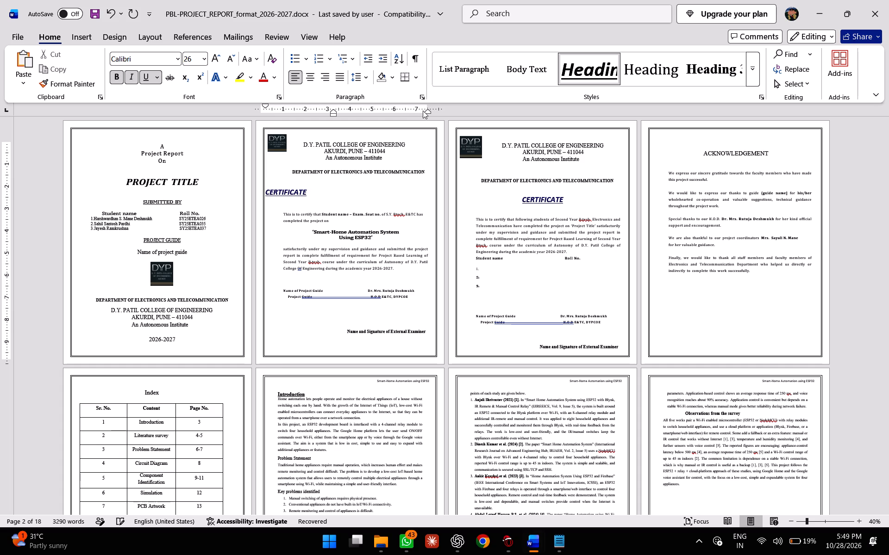
{"action": "left_click_drag", "start_coordinate": [426, 111], "coordinate": [436, 111]}
{"action": "left_click_drag", "start_coordinate": [429, 112], "coordinate": [435, 112]}
{"action": "double_click", "coordinate": [288, 191]}
{"action": "left_click", "coordinate": [311, 82]}
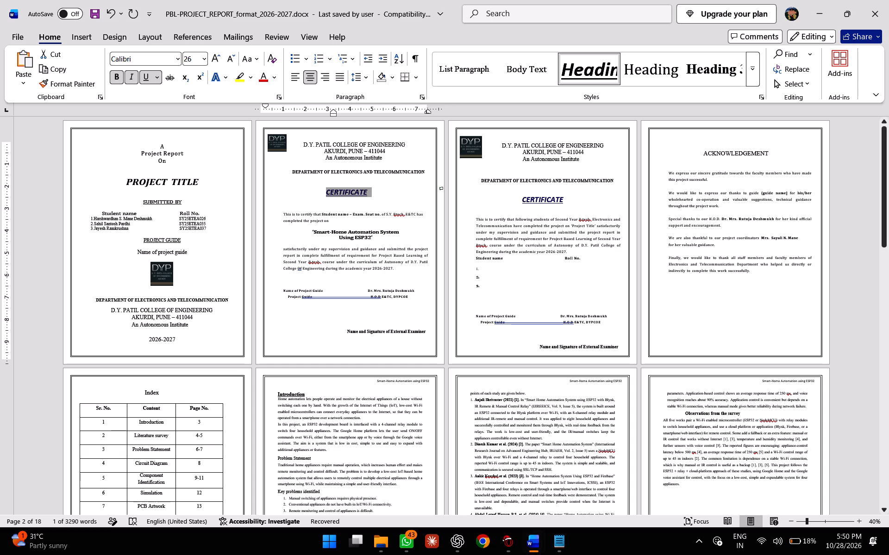
Ignore the grammar flag on the "Guide H.O.D" signature line of the page 2 certificate.
{"action": "scroll", "coordinate": [441, 330], "scroll_direction": "down", "scroll_amount": 2}
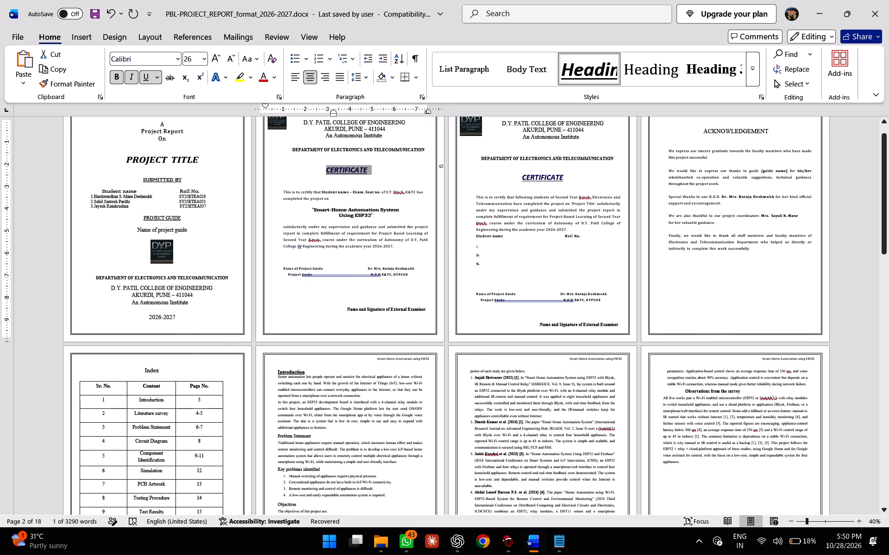
{"action": "scroll", "coordinate": [358, 280], "scroll_direction": "up", "scroll_amount": 4, "text": "ctrl"}
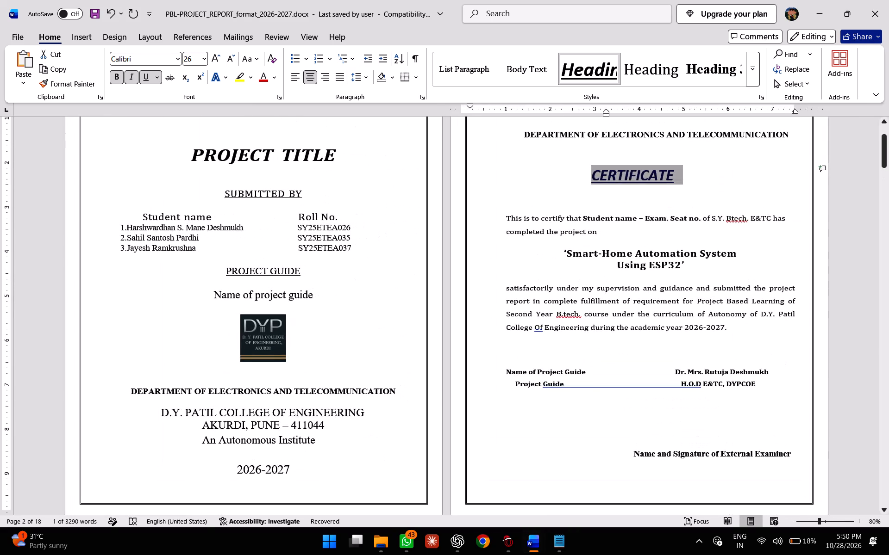
{"action": "scroll", "coordinate": [544, 317], "scroll_direction": "down", "scroll_amount": 5}
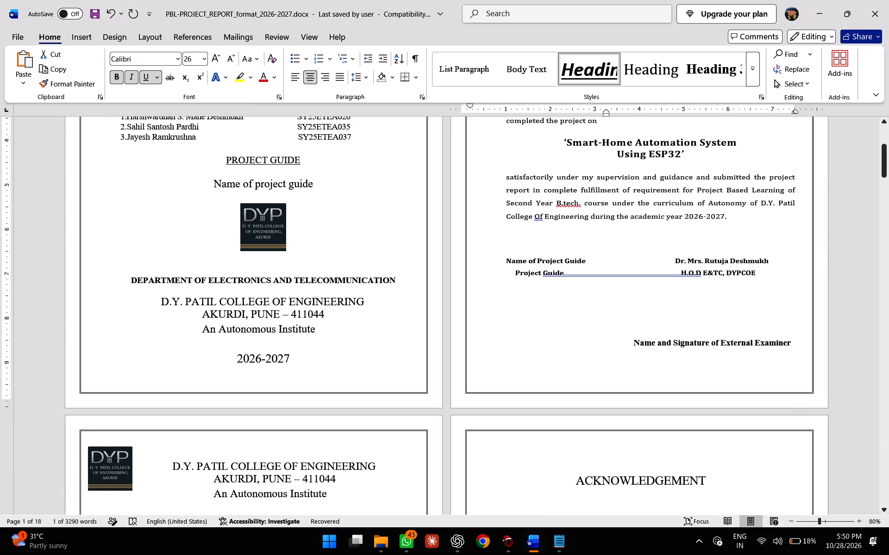
{"action": "scroll", "coordinate": [657, 290], "scroll_direction": "up", "scroll_amount": 2, "text": "ctrl"}
{"action": "scroll", "coordinate": [440, 315], "scroll_direction": "down", "scroll_amount": 15}
{"action": "scroll", "coordinate": [440, 315], "scroll_direction": "down", "scroll_amount": 8}
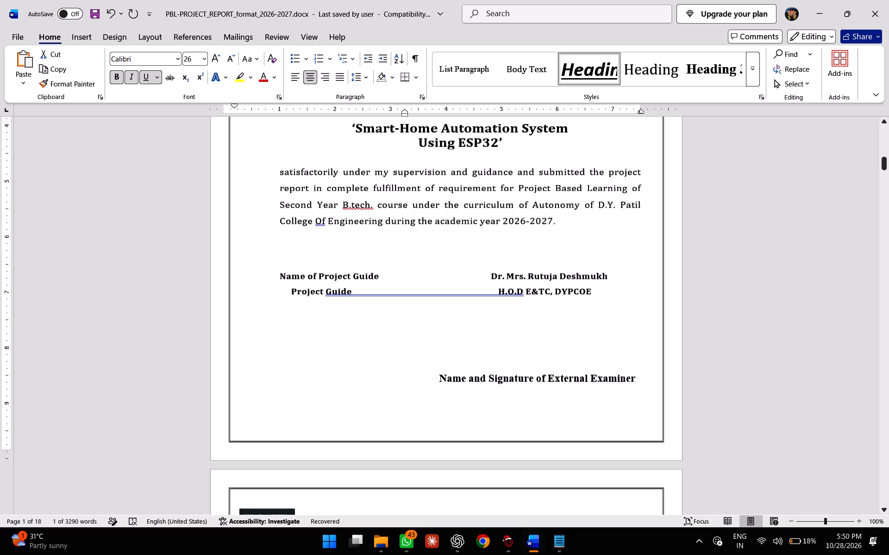
{"action": "left_click_drag", "start_coordinate": [525, 294], "coordinate": [447, 299]}
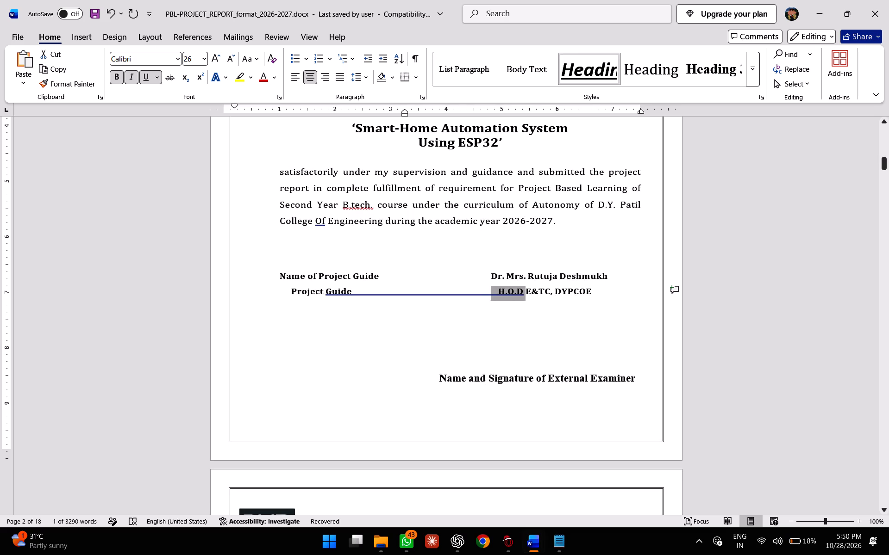
{"action": "left_click_drag", "start_coordinate": [447, 299], "coordinate": [332, 294]}
{"action": "right_click", "coordinate": [332, 294]}
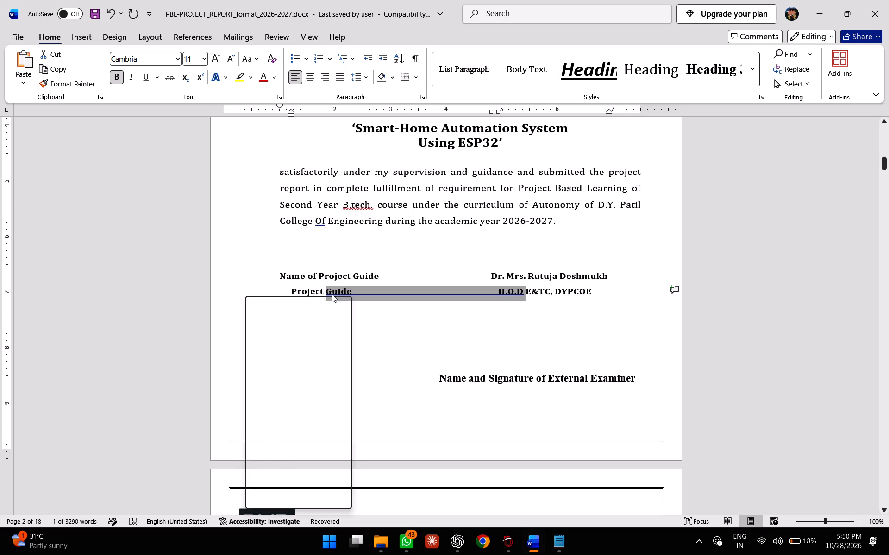
{"action": "left_click", "coordinate": [282, 324]}
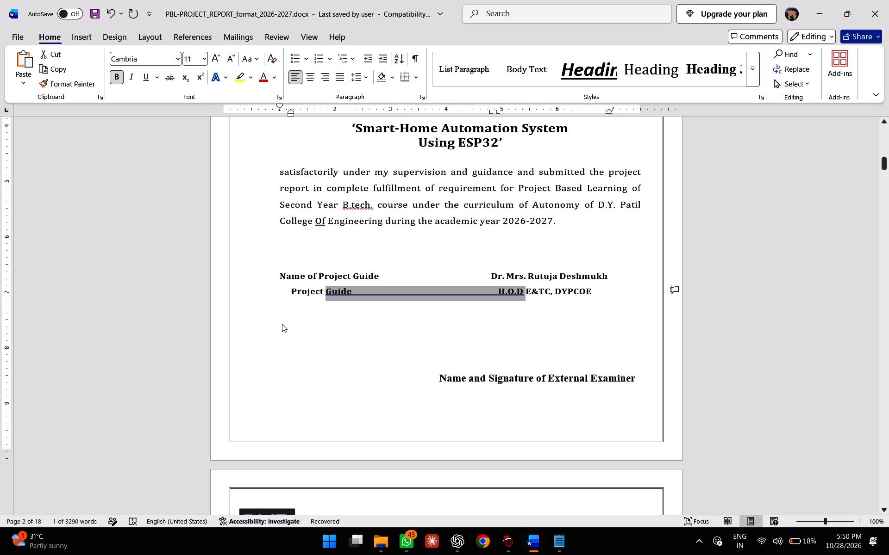
Ignore the grammar flag on the "Guide H.O.D" signature line of the page 3 certificate.
{"action": "scroll", "coordinate": [541, 332], "scroll_direction": "down", "scroll_amount": 16}
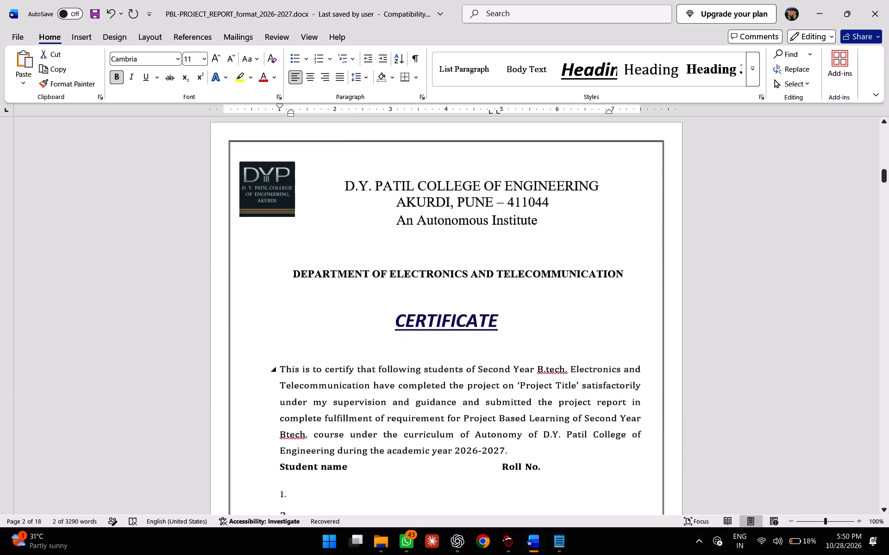
{"action": "scroll", "coordinate": [541, 332], "scroll_direction": "down", "scroll_amount": 2}
{"action": "left_click_drag", "start_coordinate": [523, 476], "coordinate": [441, 469]}
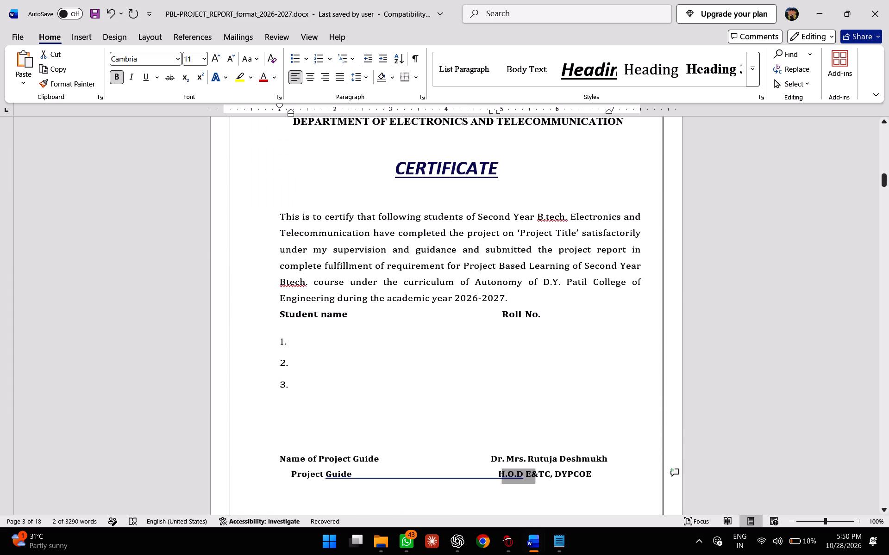
{"action": "left_click_drag", "start_coordinate": [441, 469], "coordinate": [327, 475]}
{"action": "right_click", "coordinate": [327, 475]}
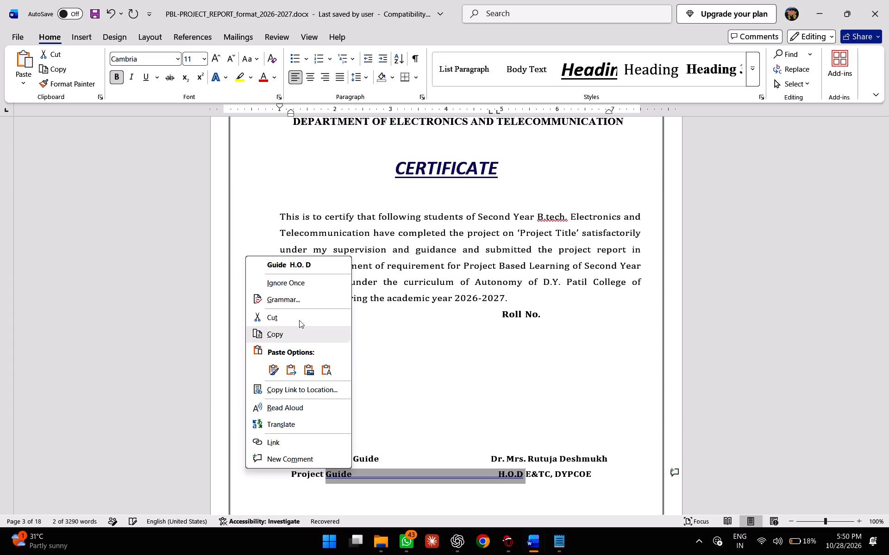
{"action": "left_click", "coordinate": [294, 283]}
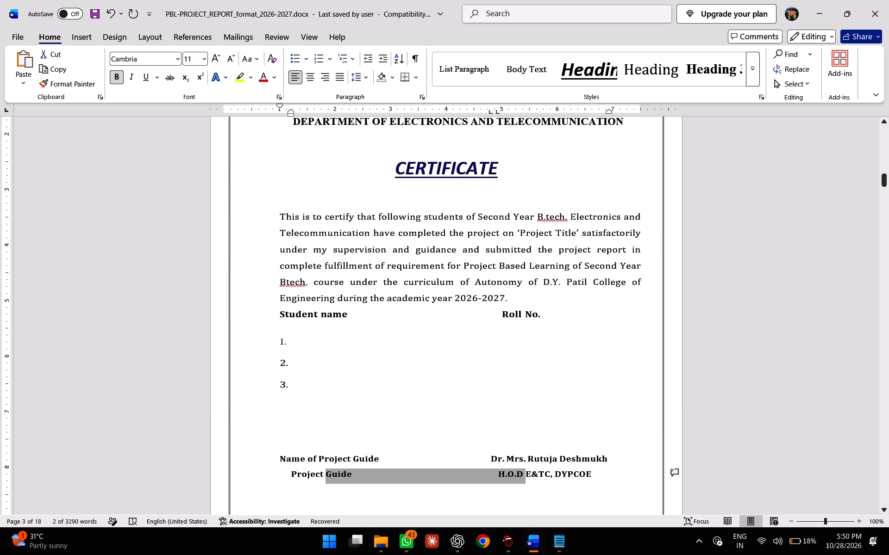
Add a left-aligned blank line below "Name of project guide" on the cover page, undoing the removal of its indent.
{"action": "scroll", "coordinate": [363, 358], "scroll_direction": "up", "scroll_amount": 20}
{"action": "scroll", "coordinate": [363, 358], "scroll_direction": "up", "scroll_amount": 7}
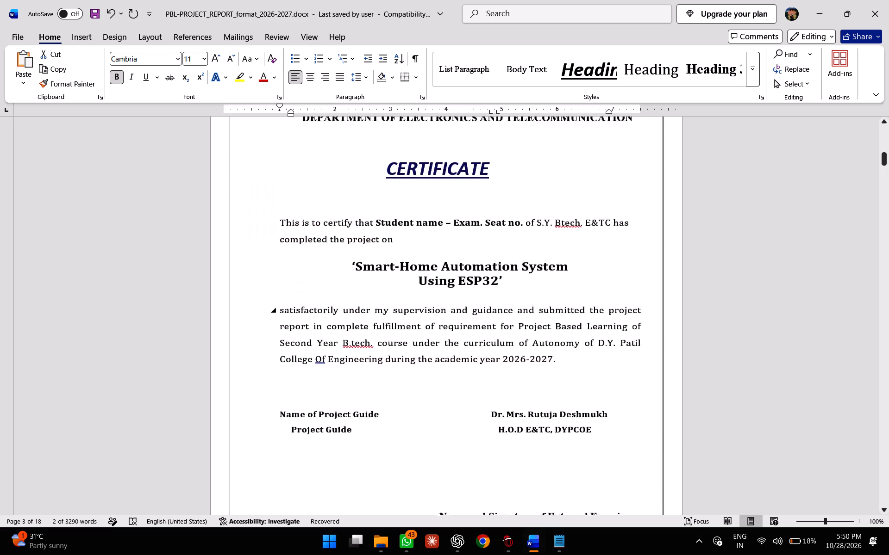
{"action": "scroll", "coordinate": [363, 358], "scroll_direction": "up", "scroll_amount": 18}
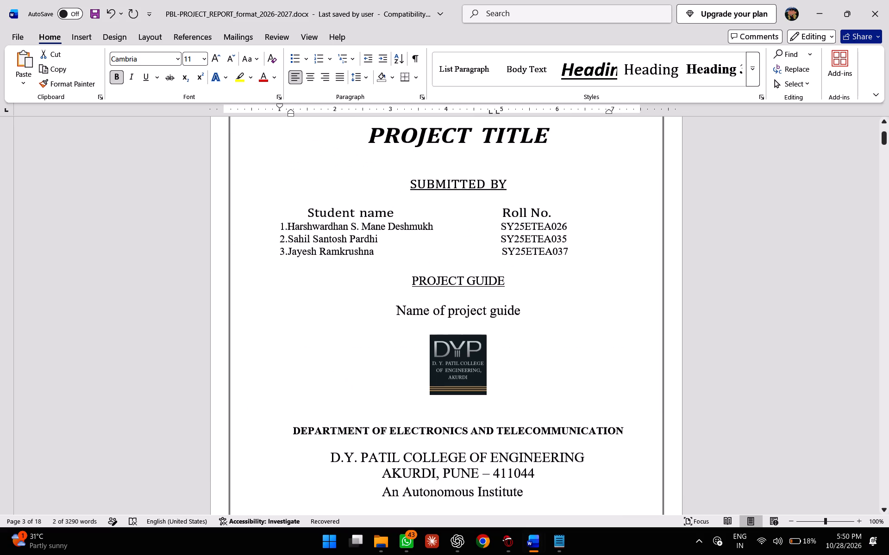
{"action": "left_click", "coordinate": [535, 309]}
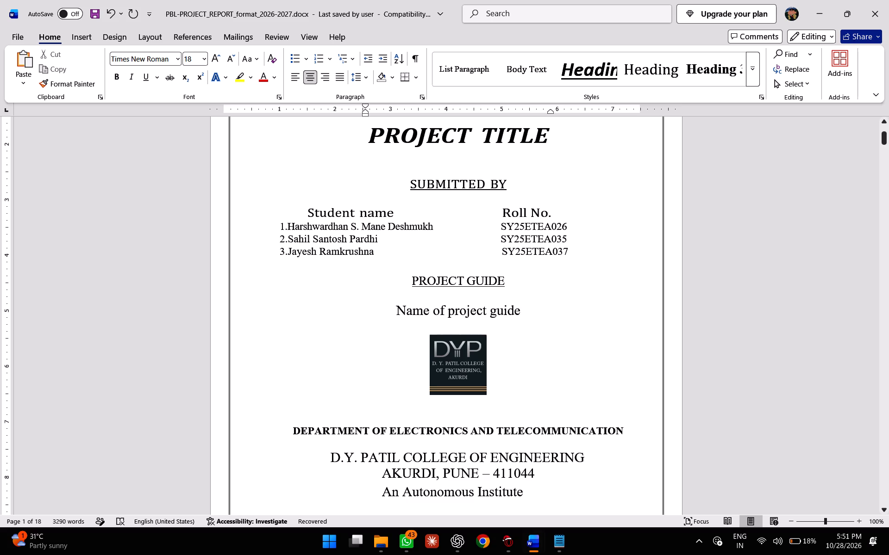
{"action": "key", "text": "Return"}
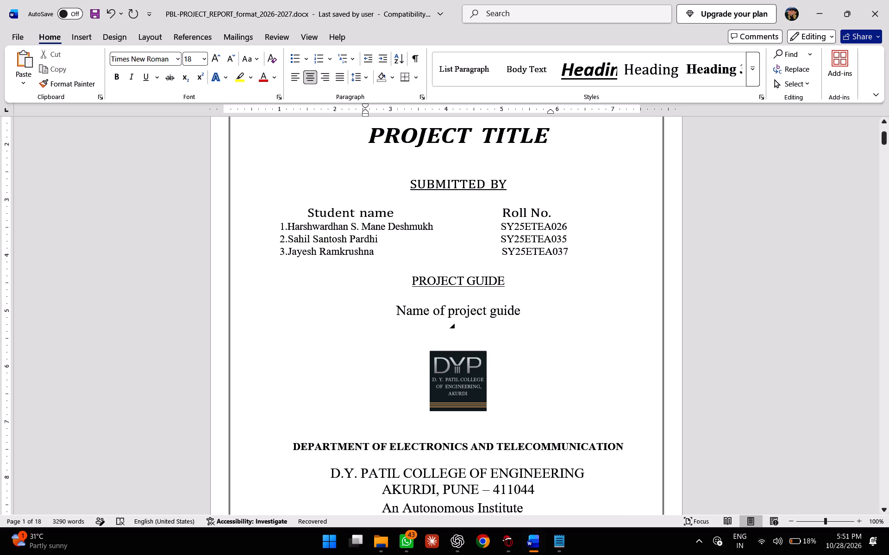
{"action": "key", "text": "BackSpace"}
{"action": "key", "text": "BackSpace"}
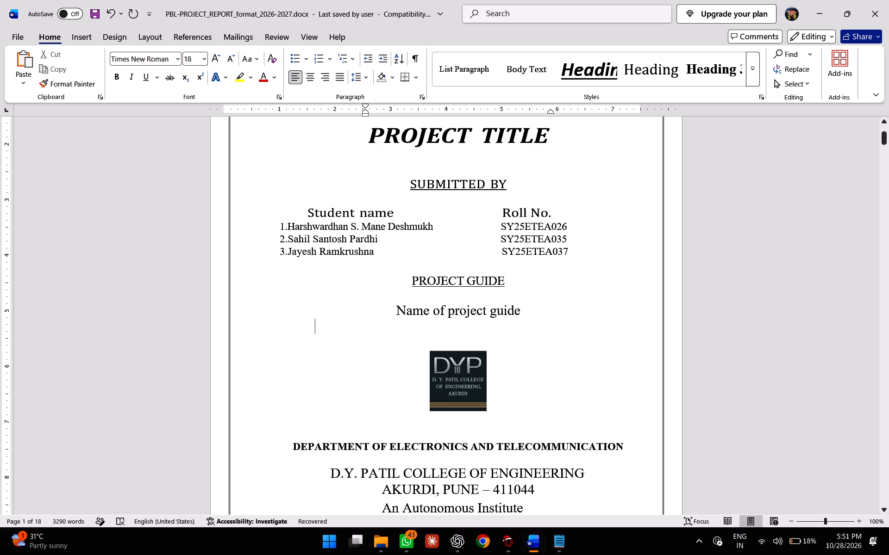
{"action": "scroll", "coordinate": [540, 339], "scroll_direction": "down", "scroll_amount": 6}
{"action": "scroll", "coordinate": [540, 339], "scroll_direction": "up", "scroll_amount": 5}
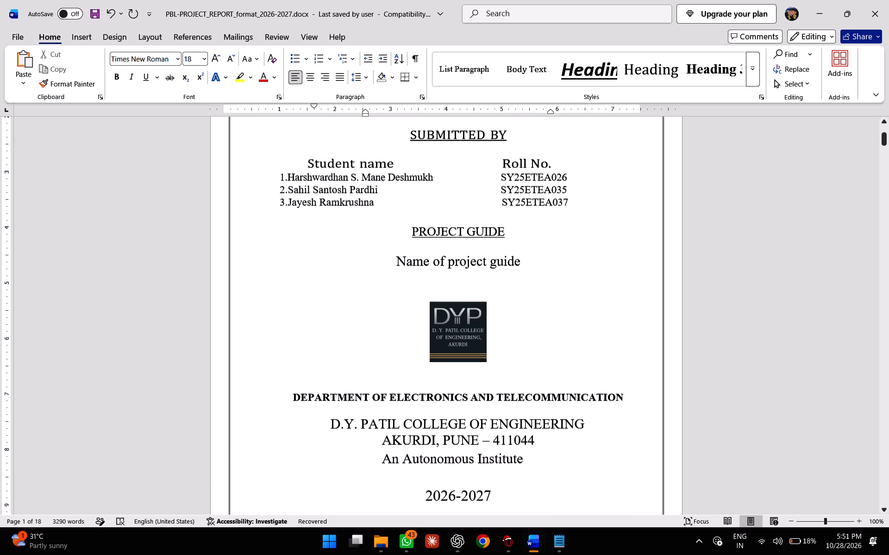
{"action": "key", "text": "BackSpace"}
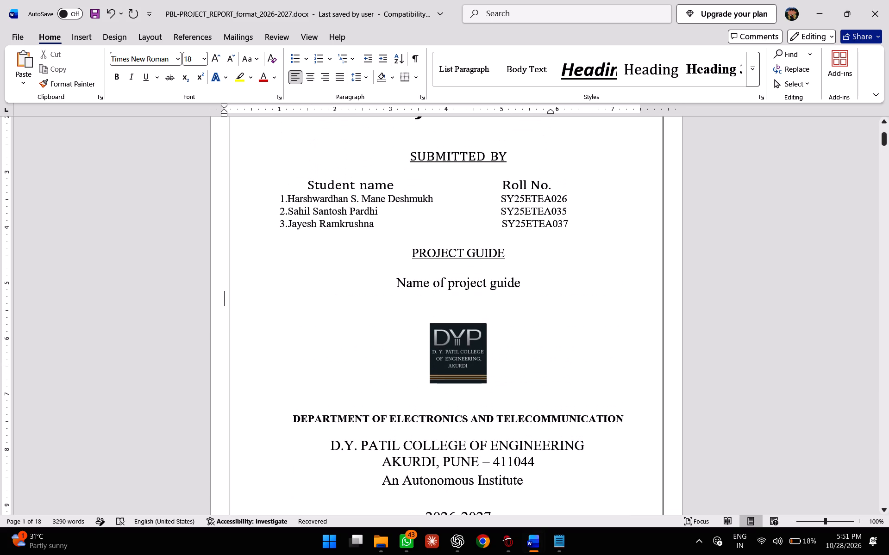
{"action": "key", "text": "ctrl+z"}
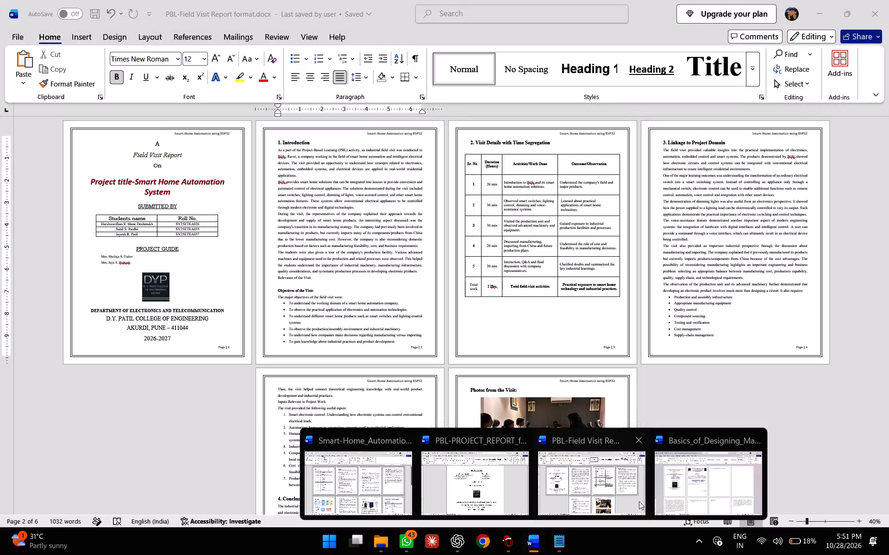
Copy the two guide names from the PBL-Field Visit Report cover and paste them below "Name of project guide" in the PBL-PROJECT_REPORT document.
{"action": "left_click", "coordinate": [624, 483]}
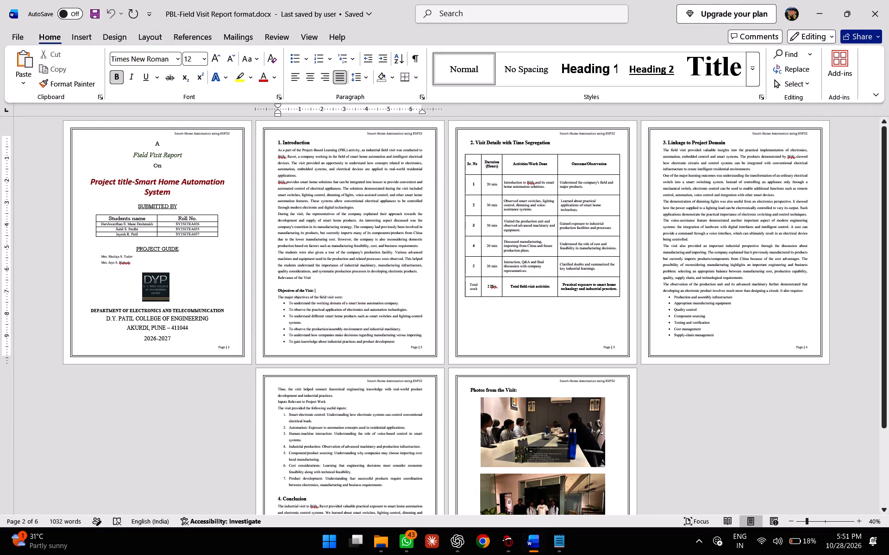
{"action": "left_click_drag", "start_coordinate": [134, 263], "coordinate": [103, 259]}
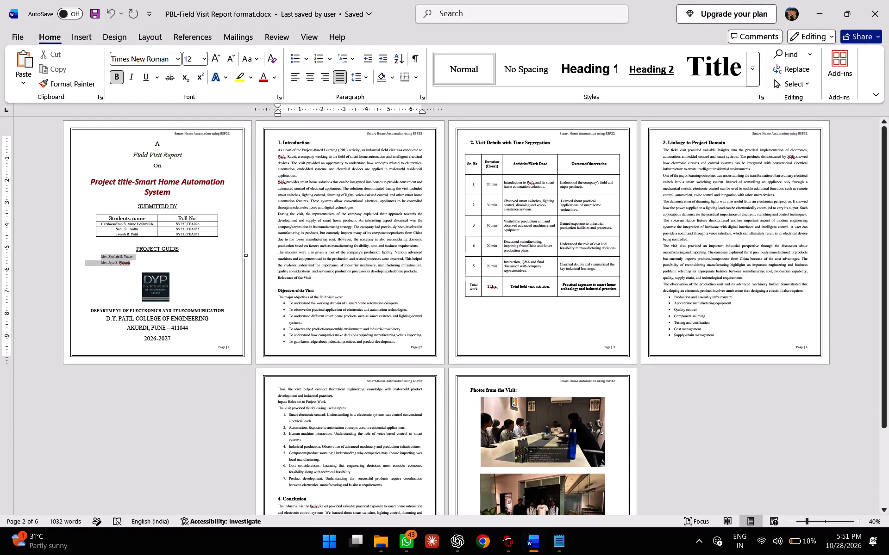
{"action": "left_click_drag", "start_coordinate": [103, 259], "coordinate": [101, 258]}
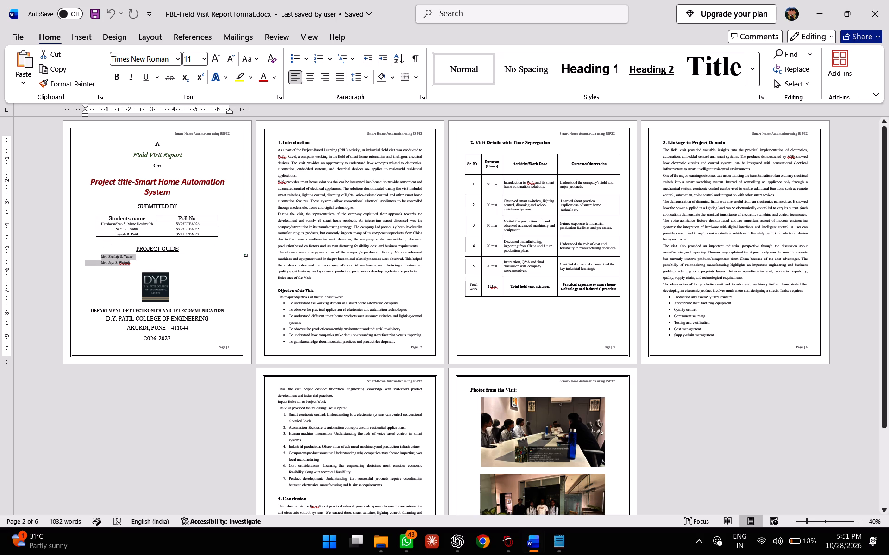
{"action": "key", "text": "ctrl+c"}
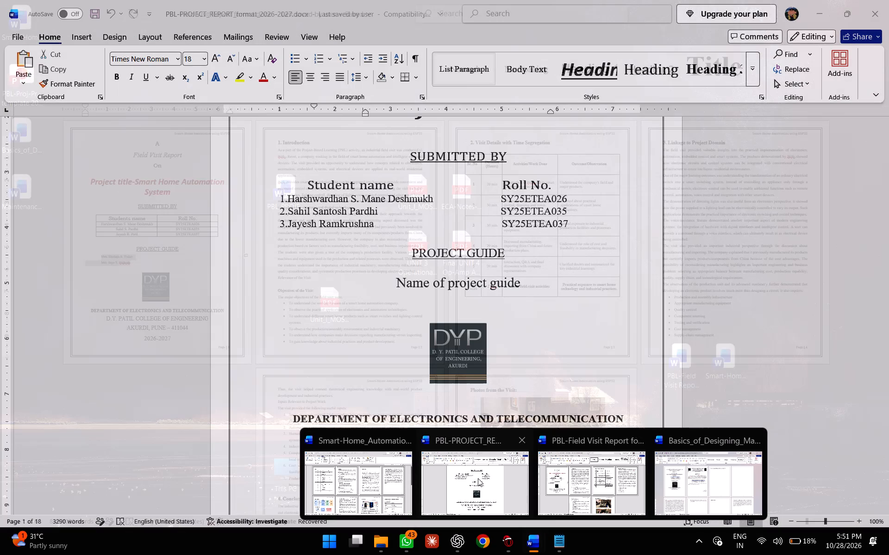
{"action": "left_click", "coordinate": [478, 478]}
{"action": "key", "text": "ctrl+v"}
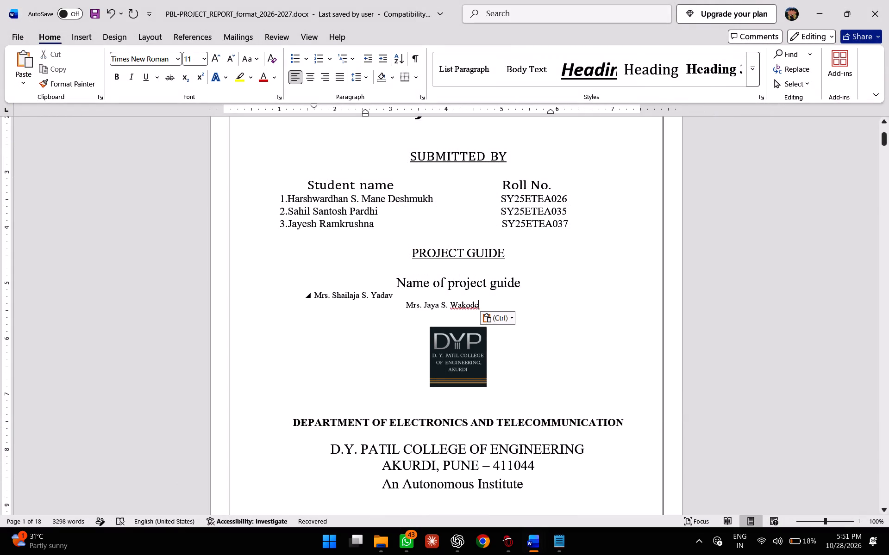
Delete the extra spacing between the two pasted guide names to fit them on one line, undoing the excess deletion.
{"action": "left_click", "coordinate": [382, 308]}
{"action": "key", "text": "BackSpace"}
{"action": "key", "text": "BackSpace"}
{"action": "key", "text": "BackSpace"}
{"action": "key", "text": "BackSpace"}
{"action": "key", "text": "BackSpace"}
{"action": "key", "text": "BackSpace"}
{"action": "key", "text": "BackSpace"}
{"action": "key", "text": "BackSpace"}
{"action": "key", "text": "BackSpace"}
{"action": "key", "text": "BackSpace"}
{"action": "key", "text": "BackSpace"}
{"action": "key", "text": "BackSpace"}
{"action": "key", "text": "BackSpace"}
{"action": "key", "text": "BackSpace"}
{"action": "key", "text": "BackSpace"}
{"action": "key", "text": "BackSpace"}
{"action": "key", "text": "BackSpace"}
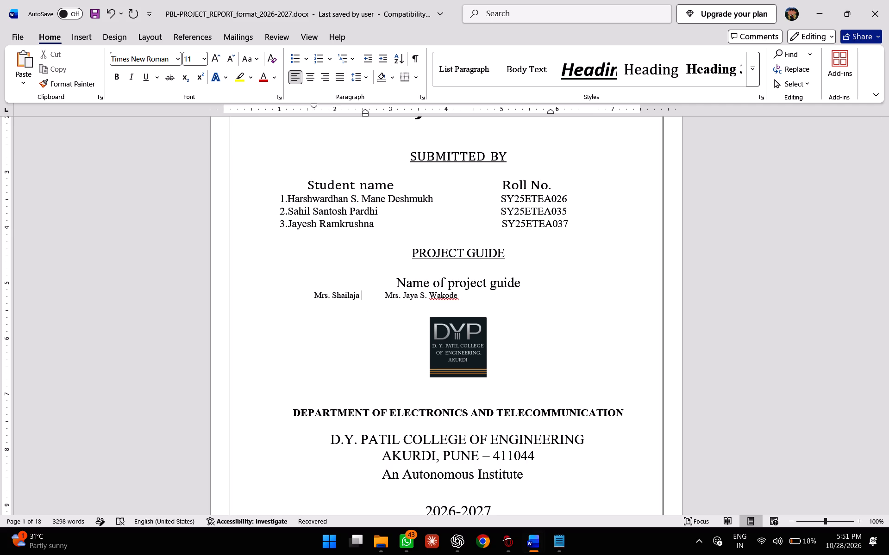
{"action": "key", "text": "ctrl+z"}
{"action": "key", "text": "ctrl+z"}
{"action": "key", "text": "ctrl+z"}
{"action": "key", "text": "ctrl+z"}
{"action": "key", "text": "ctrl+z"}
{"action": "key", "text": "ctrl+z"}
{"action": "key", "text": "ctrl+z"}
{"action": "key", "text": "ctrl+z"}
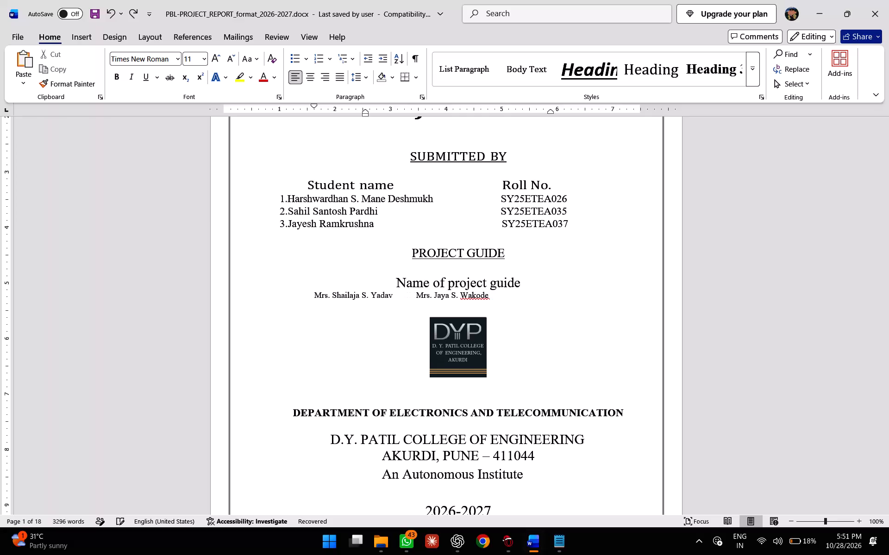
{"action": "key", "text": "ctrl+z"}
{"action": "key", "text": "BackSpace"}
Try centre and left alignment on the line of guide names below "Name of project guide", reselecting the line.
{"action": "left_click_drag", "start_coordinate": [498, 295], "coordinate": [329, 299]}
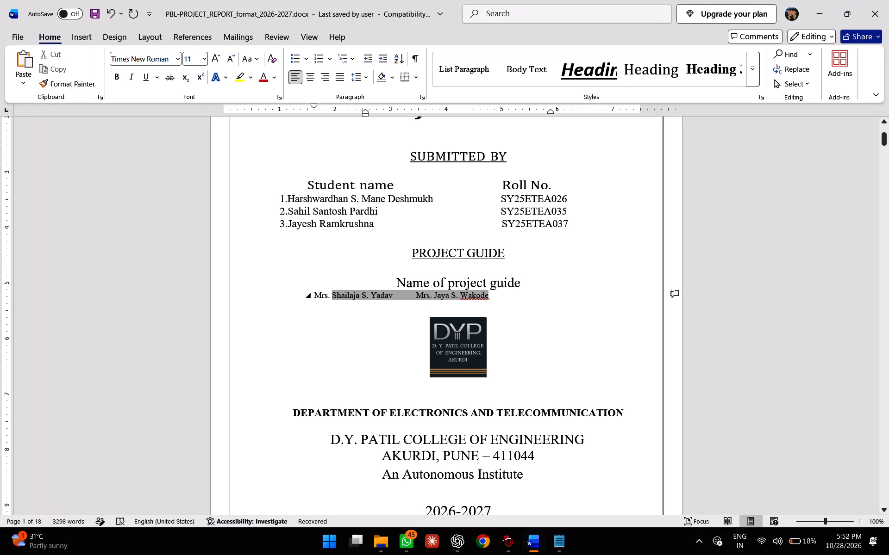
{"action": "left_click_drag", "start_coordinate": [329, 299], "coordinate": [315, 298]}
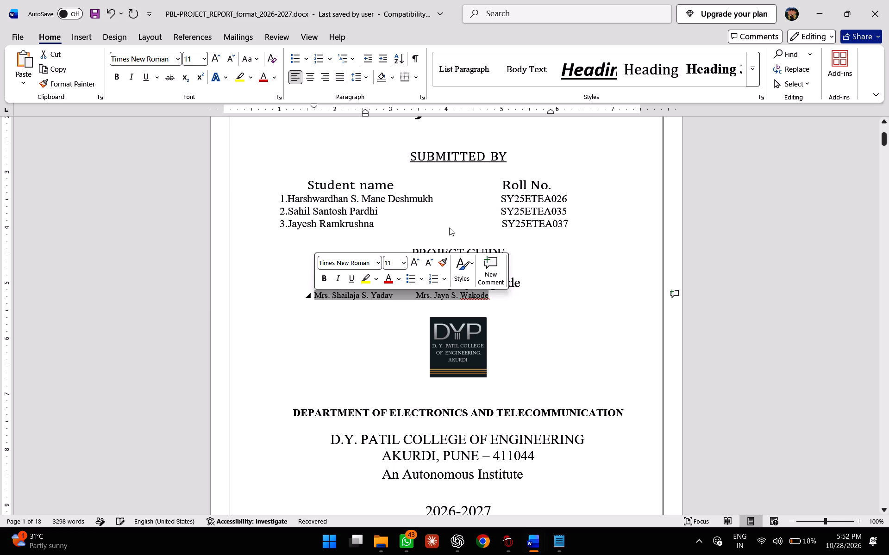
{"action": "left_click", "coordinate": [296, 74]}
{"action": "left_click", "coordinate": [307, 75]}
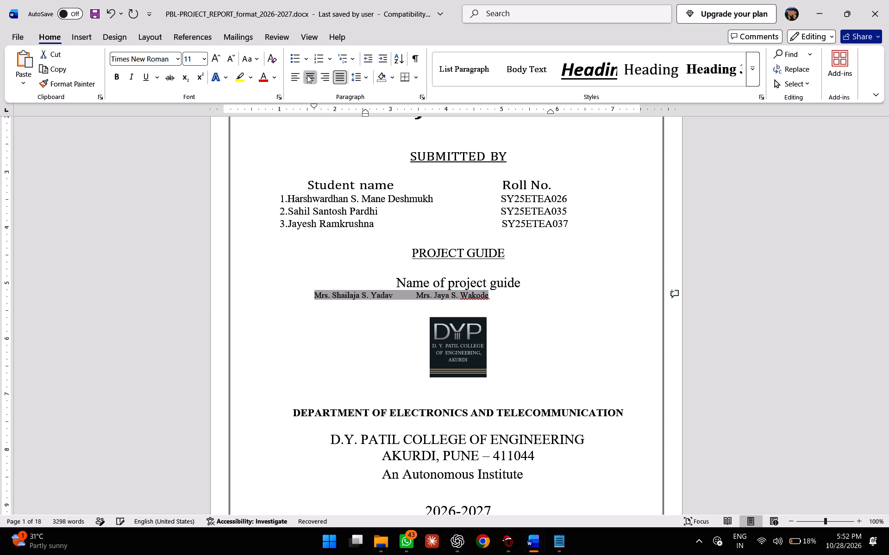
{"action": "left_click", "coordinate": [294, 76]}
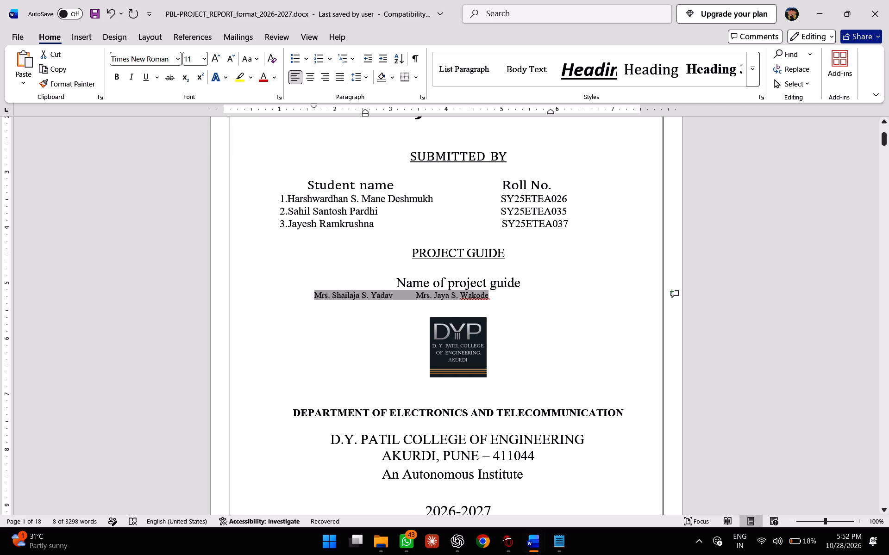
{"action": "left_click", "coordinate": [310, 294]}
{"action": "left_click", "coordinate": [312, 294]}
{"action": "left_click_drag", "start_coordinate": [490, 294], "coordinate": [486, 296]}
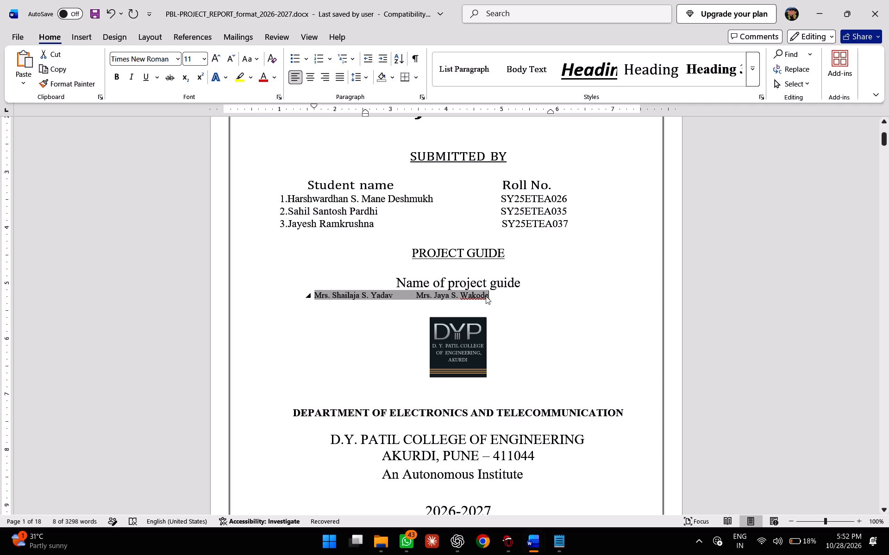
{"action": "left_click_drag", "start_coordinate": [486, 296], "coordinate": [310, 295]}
Undo the alignment and spacing edits, the pasted guide names and the blank line below "Name of project guide".
{"action": "key", "text": "ctrl+z"}
{"action": "key", "text": "ctrl+z"}
{"action": "key", "text": "ctrl+z"}
{"action": "key", "text": "ctrl+z"}
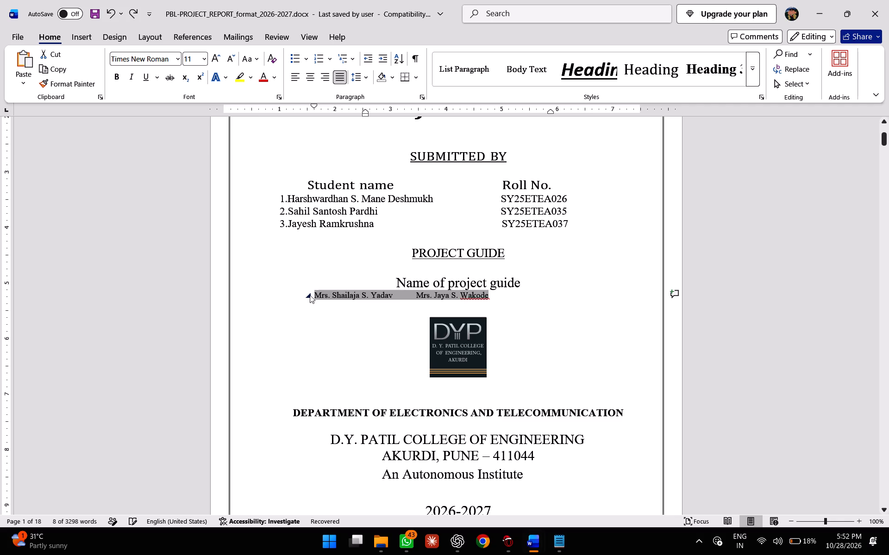
{"action": "key", "text": "ctrl+z"}
{"action": "key", "text": "ctrl+z"}
{"action": "key", "text": "ctrl+z"}
{"action": "key", "text": "ctrl+z"}
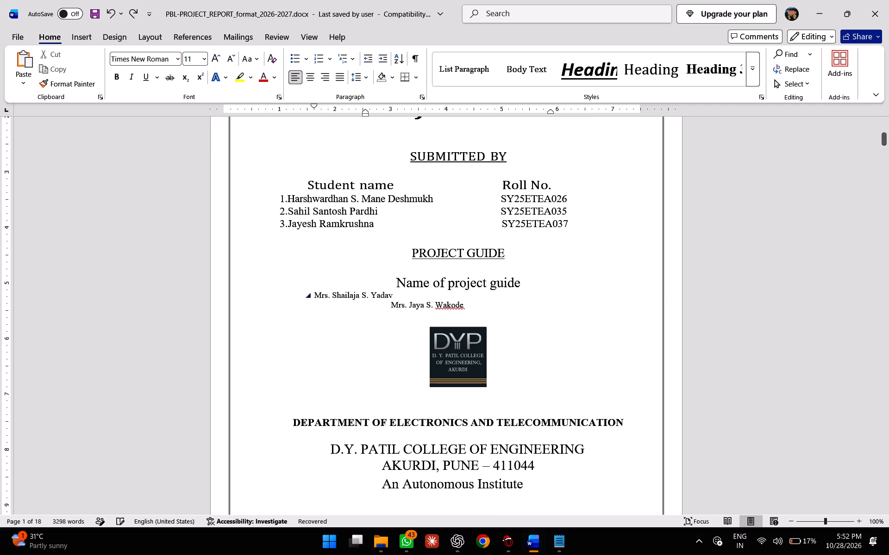
{"action": "key", "text": "ctrl+z"}
{"action": "key", "text": "ctrl+z"}
{"action": "key", "text": "ctrl+z"}
{"action": "key", "text": "ctrl+z"}
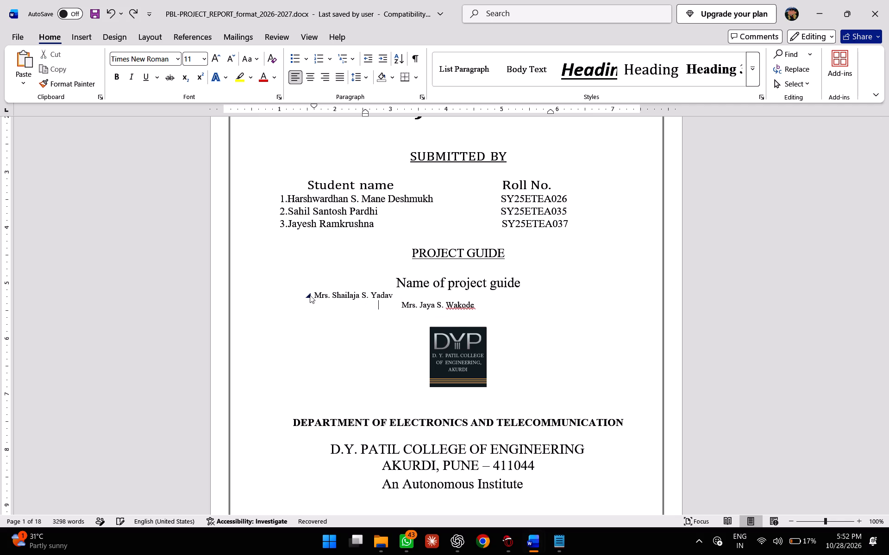
{"action": "key", "text": "ctrl+z"}
{"action": "key", "text": "ctrl+z"}
{"action": "key", "text": "ctrl+z"}
{"action": "key", "text": "ctrl+z"}
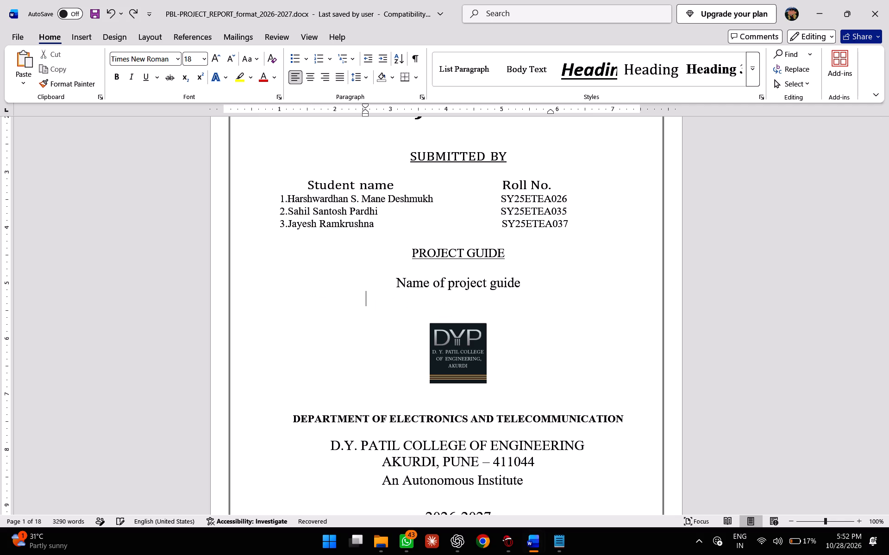
{"action": "key", "text": "ctrl+z"}
{"action": "key", "text": "ctrl+z"}
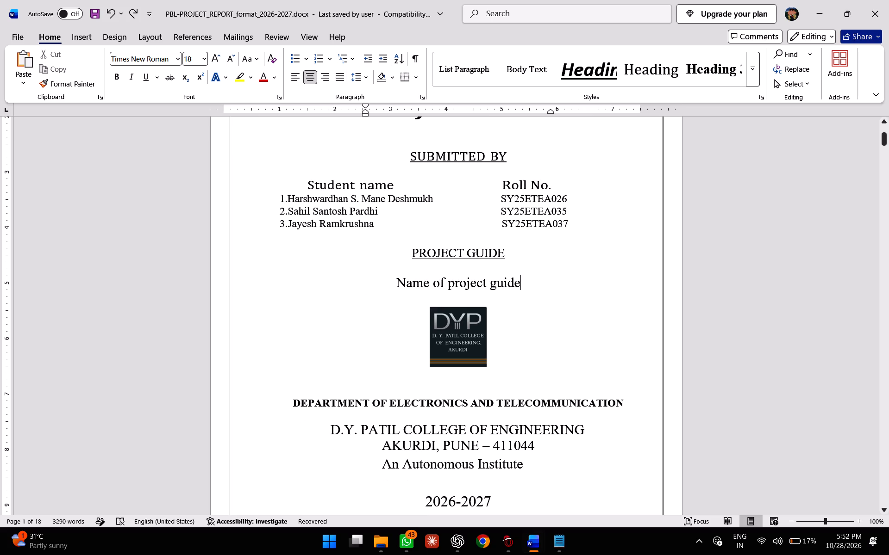
Append a colon and the two guides' names, separated by a comma, to the "Name of project guide" line.
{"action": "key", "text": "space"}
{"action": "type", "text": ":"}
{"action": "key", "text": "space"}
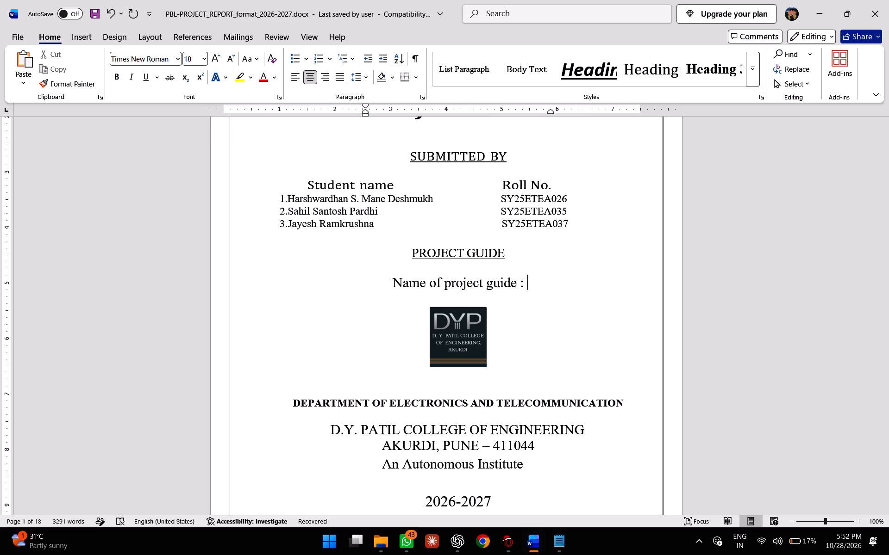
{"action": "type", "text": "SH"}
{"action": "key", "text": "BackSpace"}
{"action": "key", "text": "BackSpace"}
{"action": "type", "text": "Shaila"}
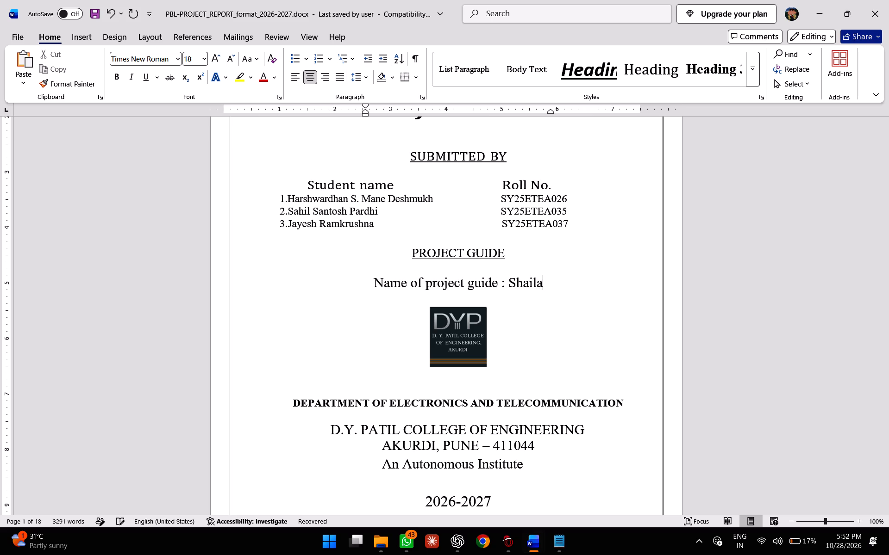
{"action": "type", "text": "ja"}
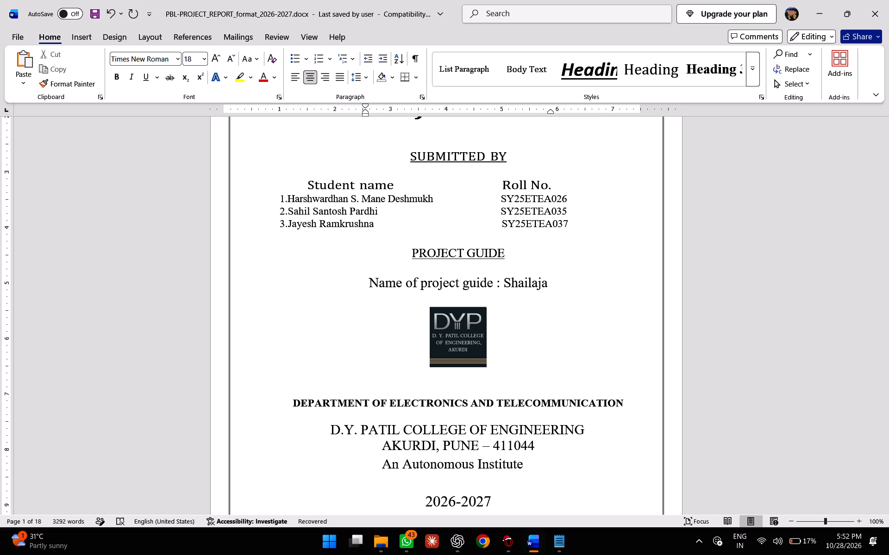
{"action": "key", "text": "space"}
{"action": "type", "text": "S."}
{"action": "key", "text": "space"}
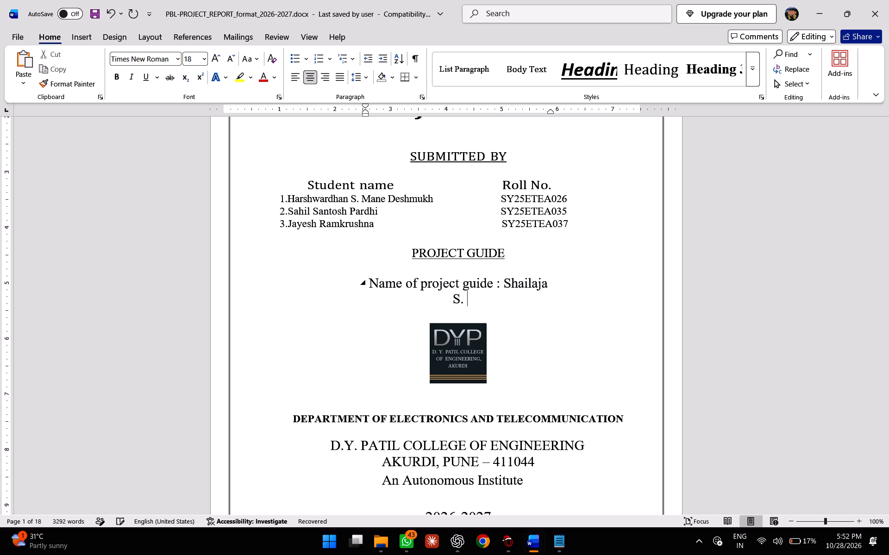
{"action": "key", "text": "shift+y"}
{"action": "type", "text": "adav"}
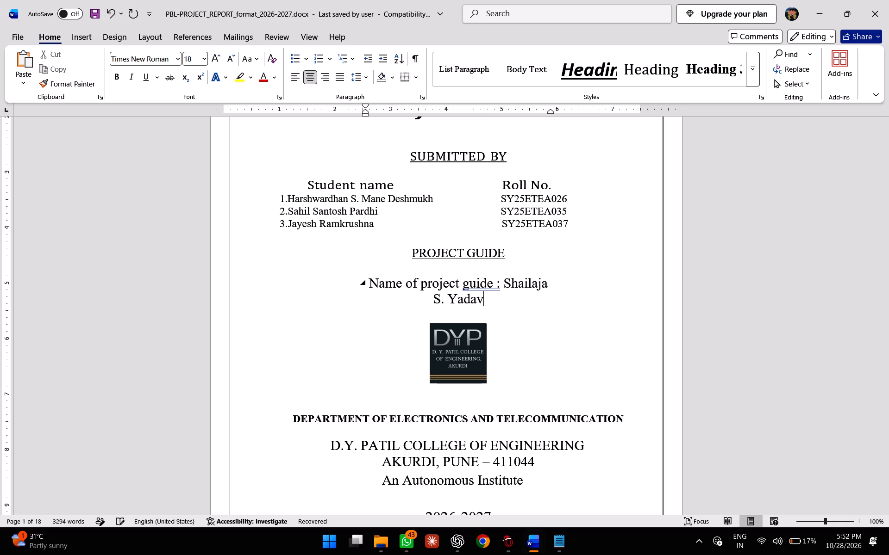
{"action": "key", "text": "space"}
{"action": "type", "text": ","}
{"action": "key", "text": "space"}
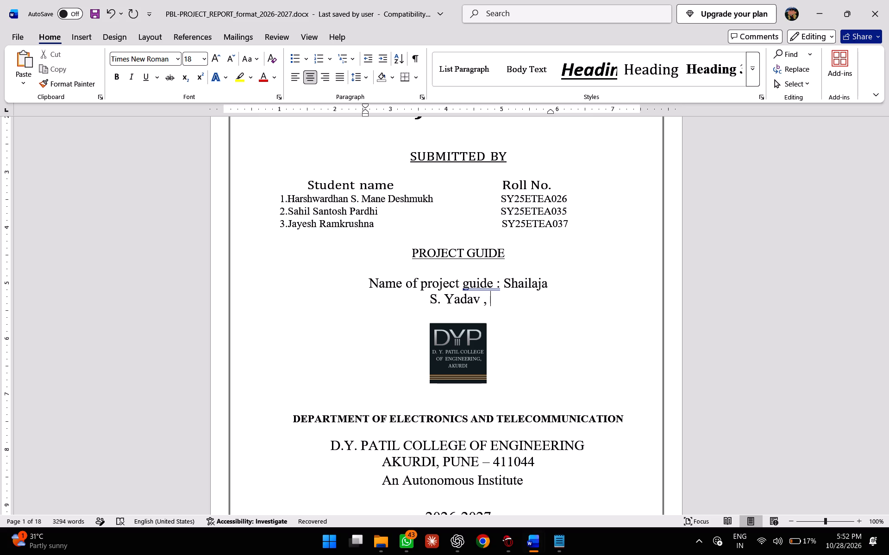
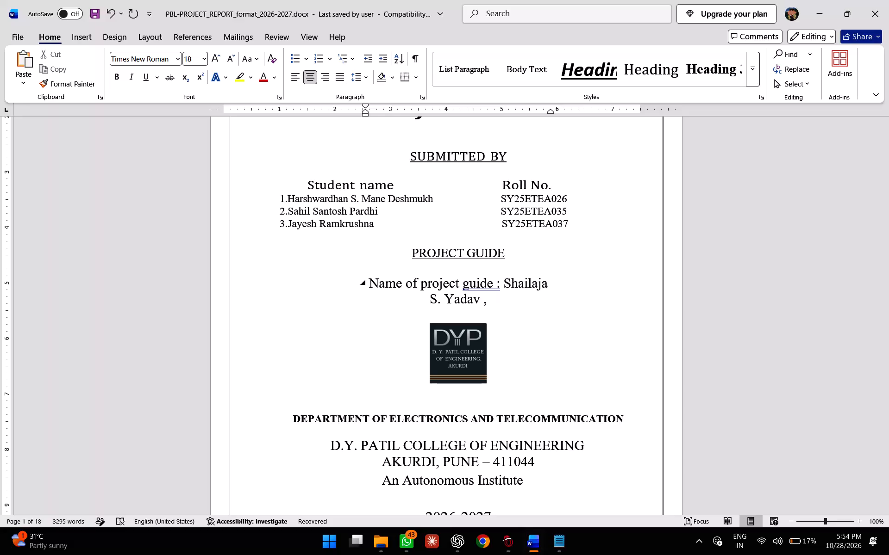
Complete the "Name of project guide" line with the second guide's full name after the comma.
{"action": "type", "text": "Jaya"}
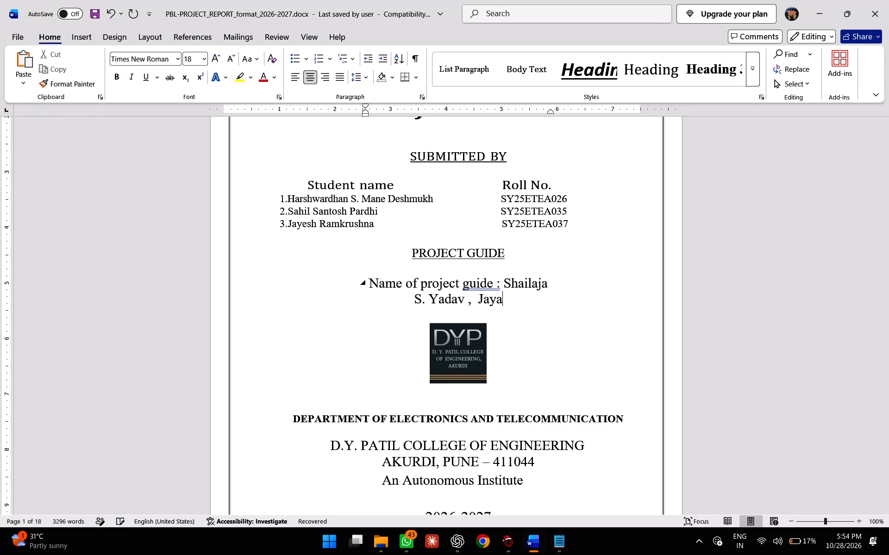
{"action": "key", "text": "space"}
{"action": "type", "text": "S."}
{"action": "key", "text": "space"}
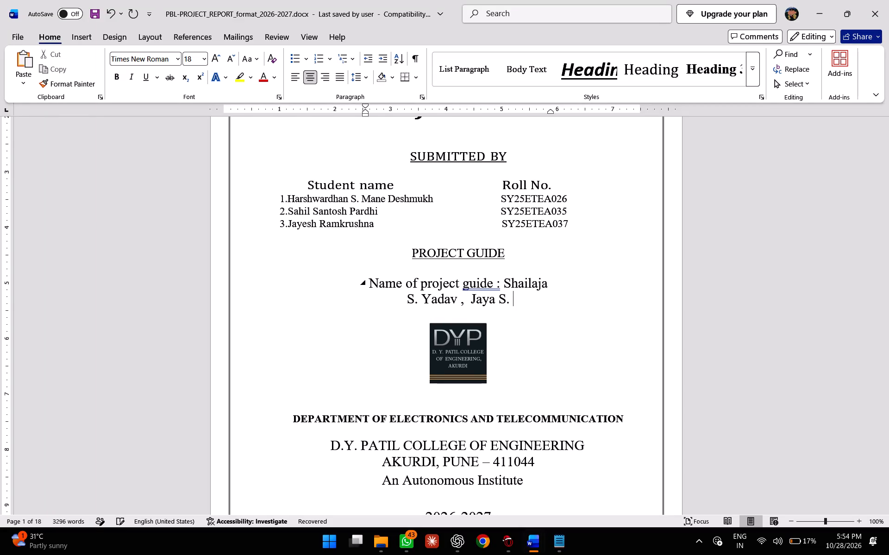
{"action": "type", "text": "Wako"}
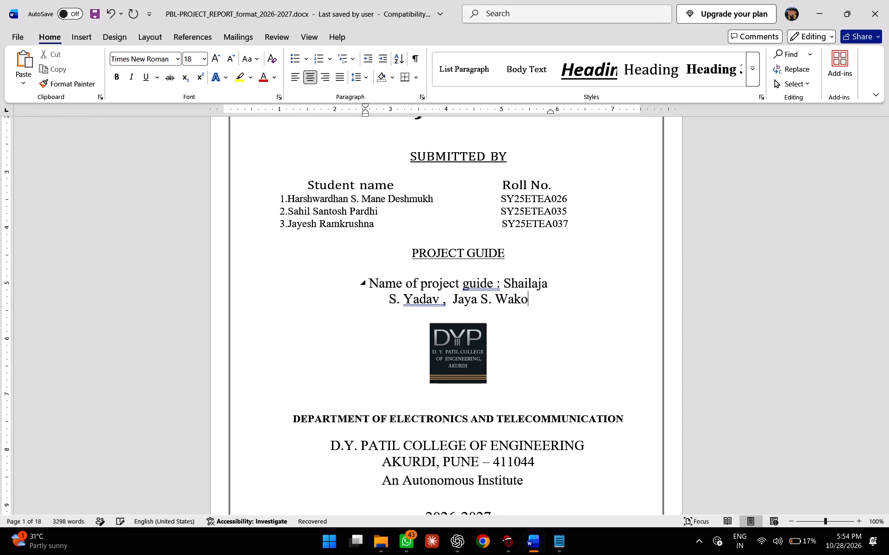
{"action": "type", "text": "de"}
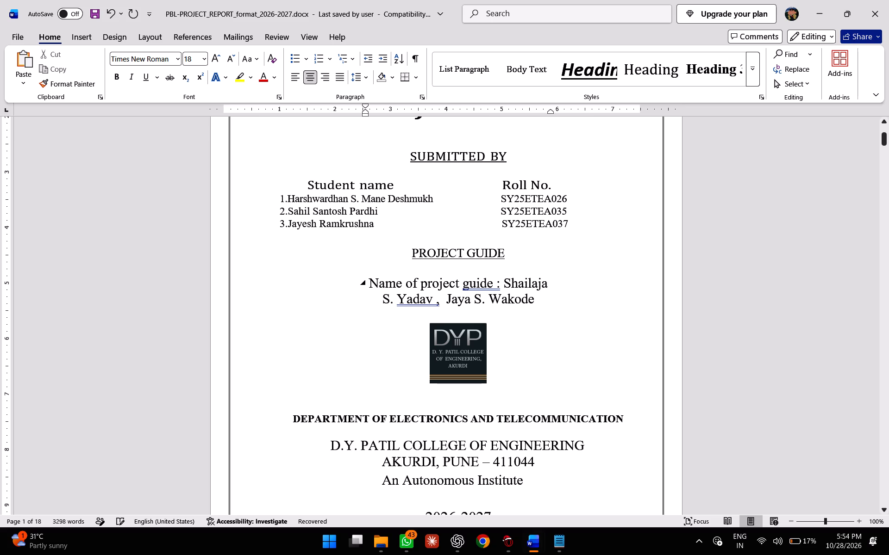
Move the first-line indent of the "Name of project guide" paragraph out to the page's left border.
{"action": "left_click", "coordinate": [383, 299]}
{"action": "left_click", "coordinate": [367, 281]}
{"action": "left_click", "coordinate": [367, 281]}
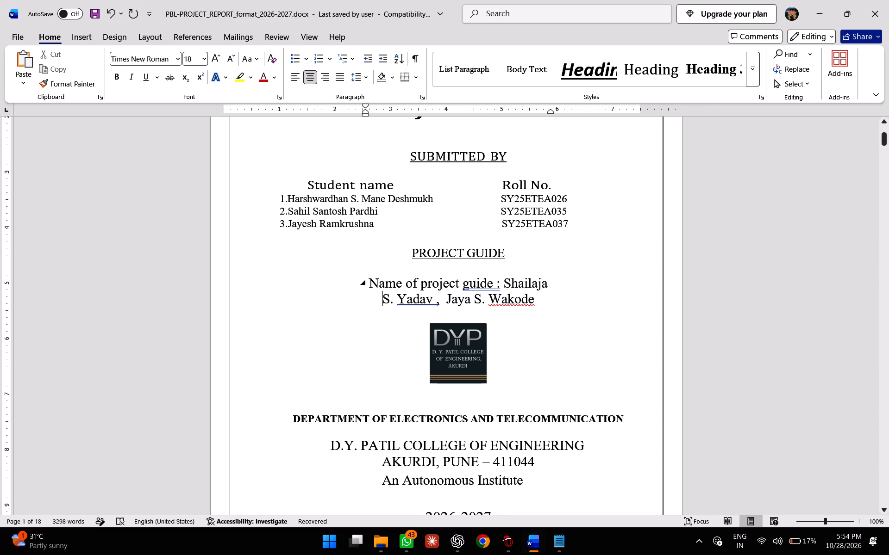
{"action": "left_click", "coordinate": [370, 280]}
{"action": "left_click_drag", "start_coordinate": [364, 107], "coordinate": [335, 109]}
{"action": "left_click_drag", "start_coordinate": [335, 109], "coordinate": [327, 109]}
{"action": "left_click", "coordinate": [365, 107]}
{"action": "left_click_drag", "start_coordinate": [363, 105], "coordinate": [313, 111]}
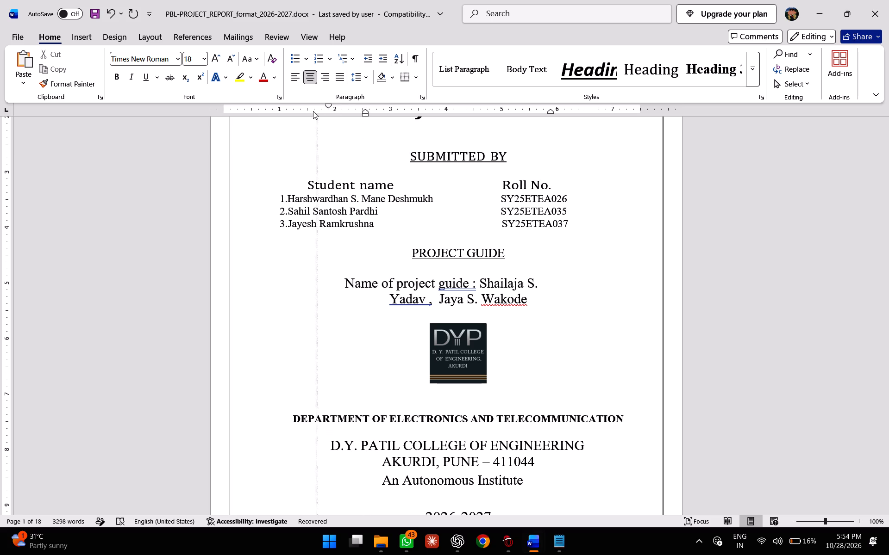
{"action": "left_click_drag", "start_coordinate": [313, 111], "coordinate": [253, 116]}
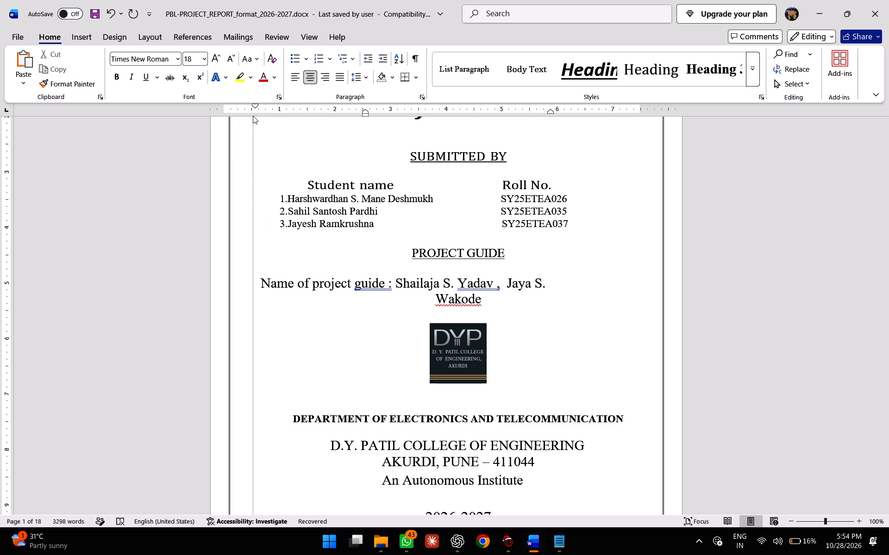
{"action": "left_click_drag", "start_coordinate": [253, 116], "coordinate": [286, 121]}
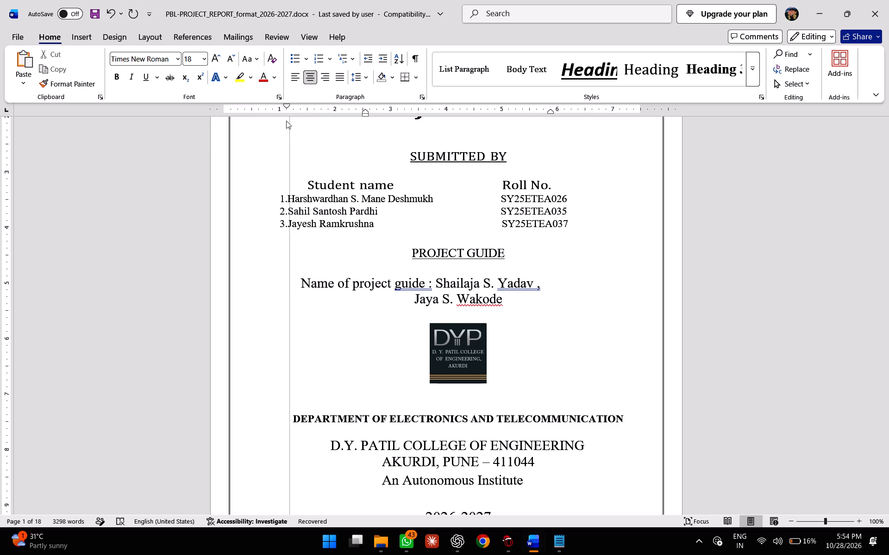
{"action": "left_click_drag", "start_coordinate": [286, 121], "coordinate": [300, 122]}
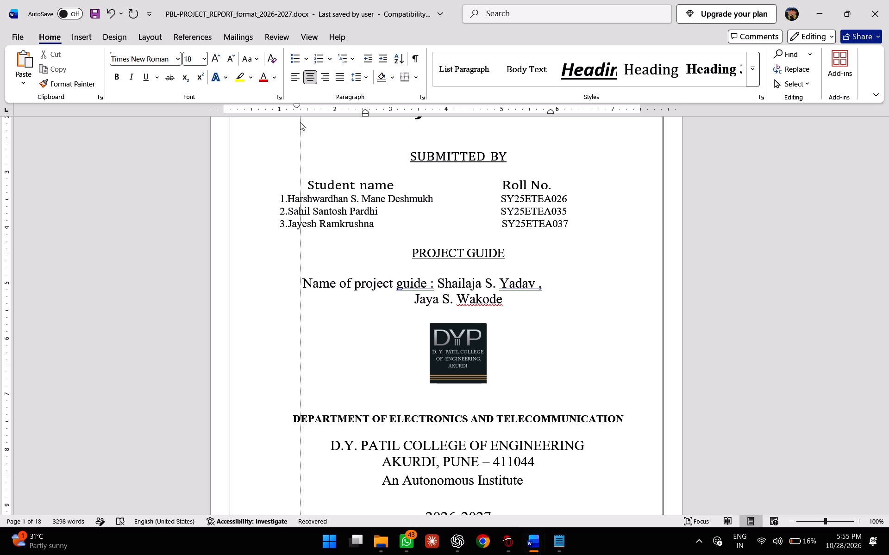
{"action": "left_click_drag", "start_coordinate": [300, 122], "coordinate": [332, 122]}
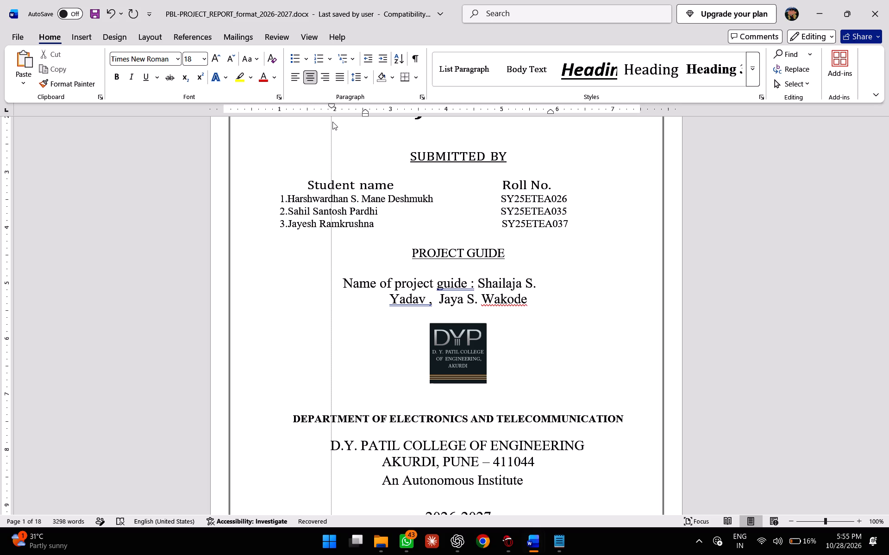
{"action": "left_click_drag", "start_coordinate": [332, 122], "coordinate": [326, 125]}
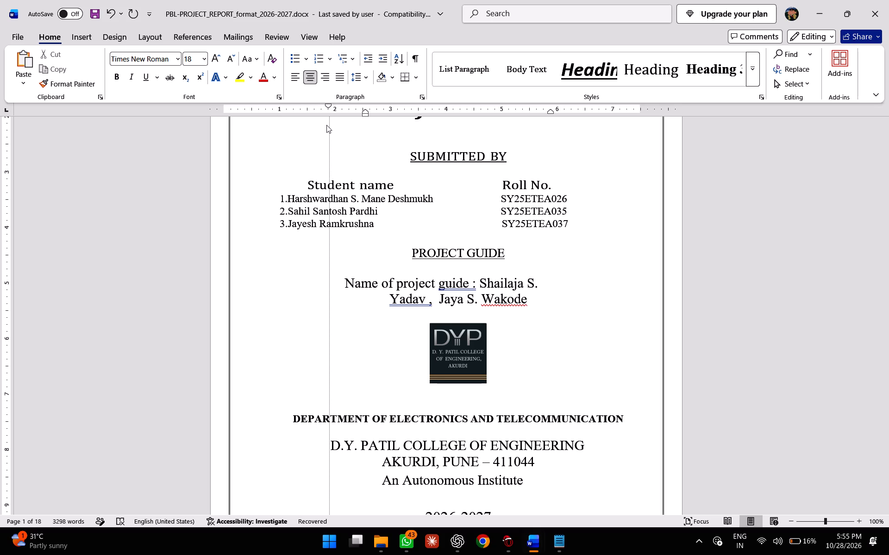
{"action": "left_click_drag", "start_coordinate": [326, 125], "coordinate": [257, 127]}
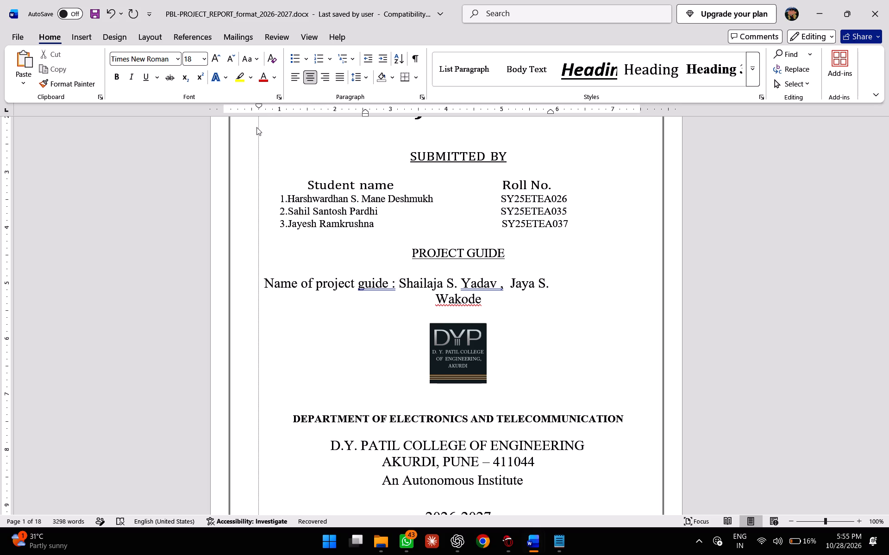
{"action": "left_click_drag", "start_coordinate": [257, 127], "coordinate": [230, 129]}
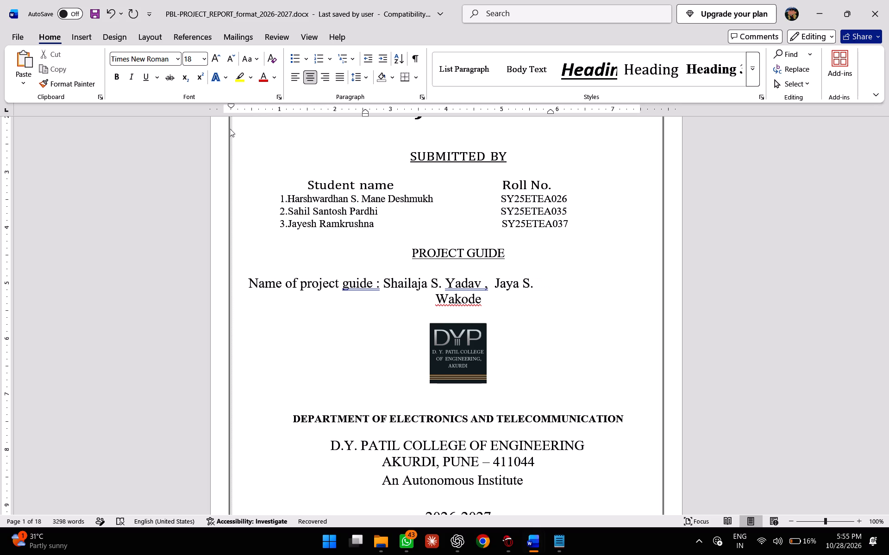
{"action": "left_click_drag", "start_coordinate": [230, 129], "coordinate": [227, 129]}
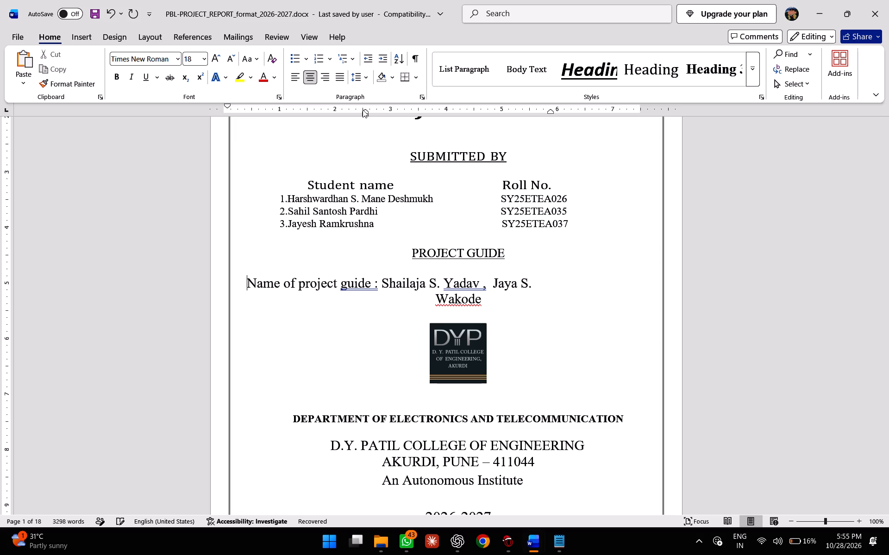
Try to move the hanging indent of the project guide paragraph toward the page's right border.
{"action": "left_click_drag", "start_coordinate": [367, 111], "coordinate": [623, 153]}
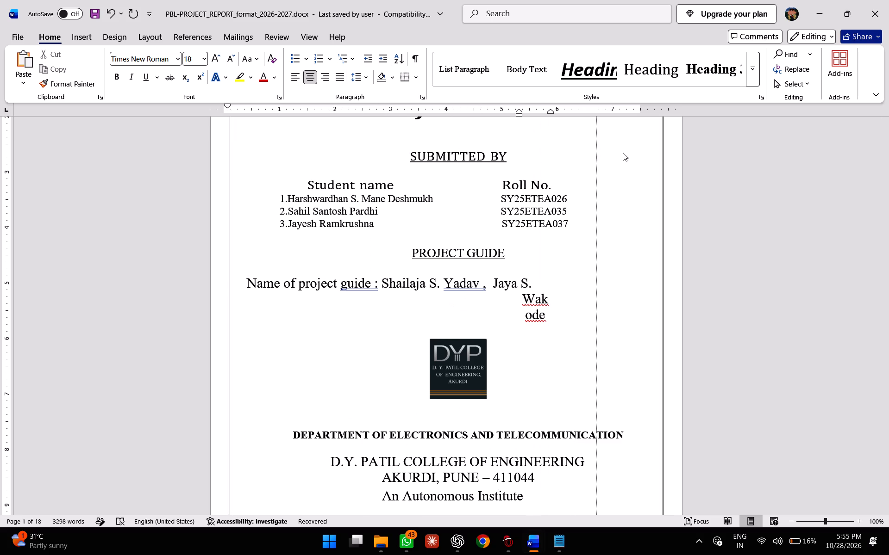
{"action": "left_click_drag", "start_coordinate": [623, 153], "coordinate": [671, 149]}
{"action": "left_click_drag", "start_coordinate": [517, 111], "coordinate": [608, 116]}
Extend the right indent of the project guide paragraph to the page's right border to fit both names on one line.
{"action": "left_click_drag", "start_coordinate": [551, 112], "coordinate": [604, 110]}
{"action": "left_click_drag", "start_coordinate": [554, 113], "coordinate": [588, 111]}
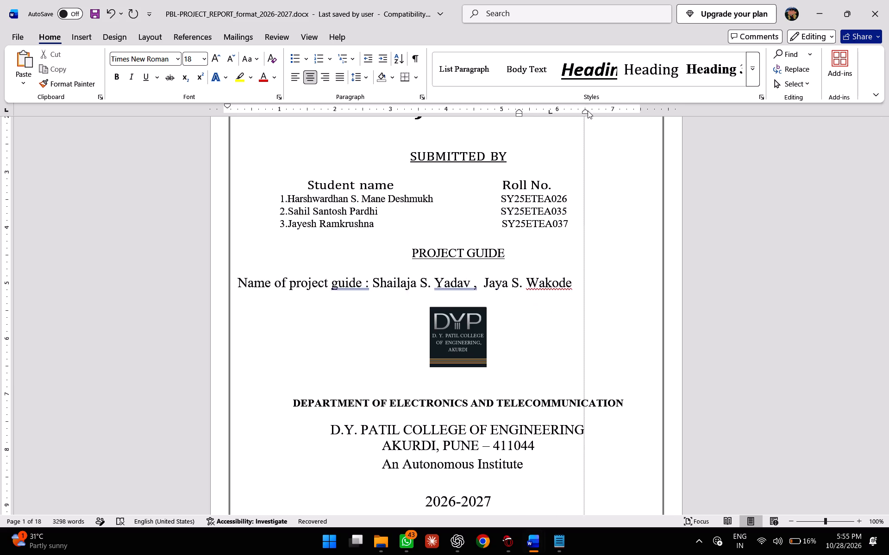
{"action": "left_click_drag", "start_coordinate": [588, 111], "coordinate": [664, 113]}
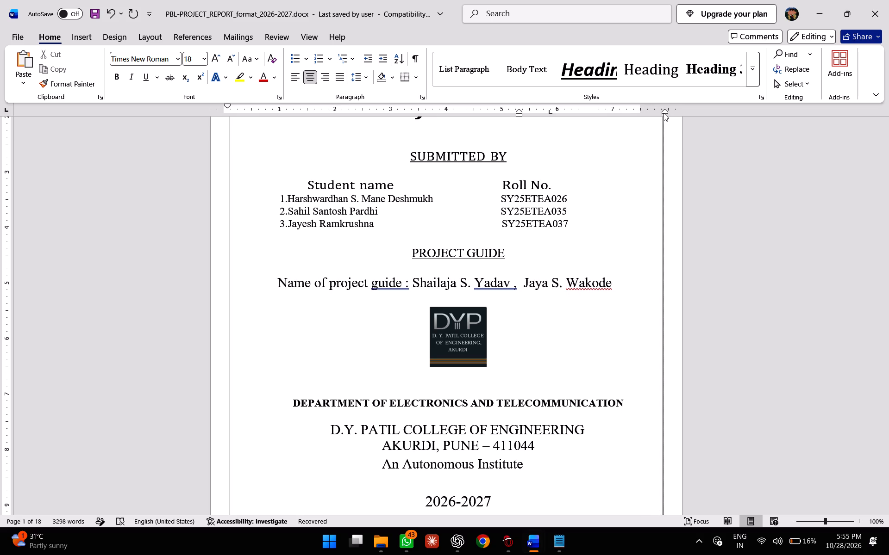
{"action": "left_click_drag", "start_coordinate": [664, 113], "coordinate": [662, 113]}
Move the hanging indent of the project guide paragraph to the page's left border, in line with its first-line indent.
{"action": "left_click_drag", "start_coordinate": [517, 111], "coordinate": [460, 123]}
{"action": "left_click_drag", "start_coordinate": [460, 123], "coordinate": [235, 143]}
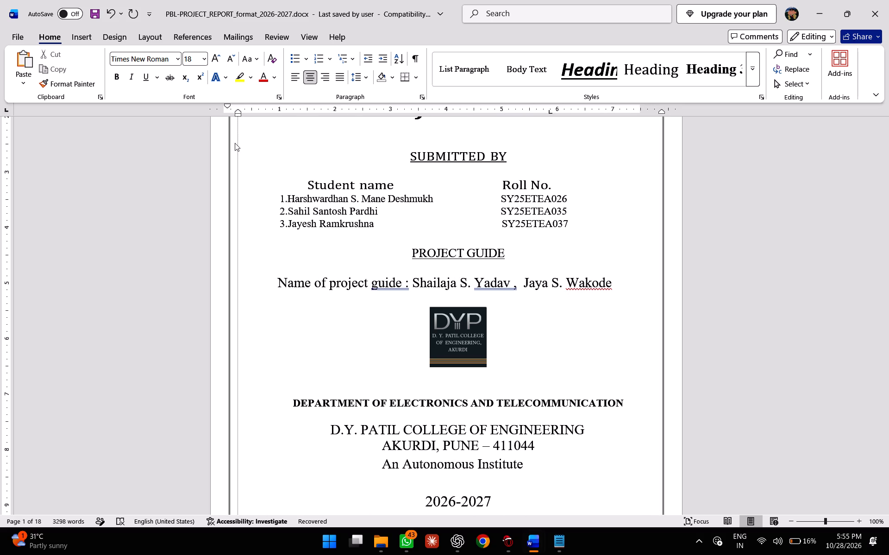
{"action": "left_click_drag", "start_coordinate": [235, 143], "coordinate": [226, 145]}
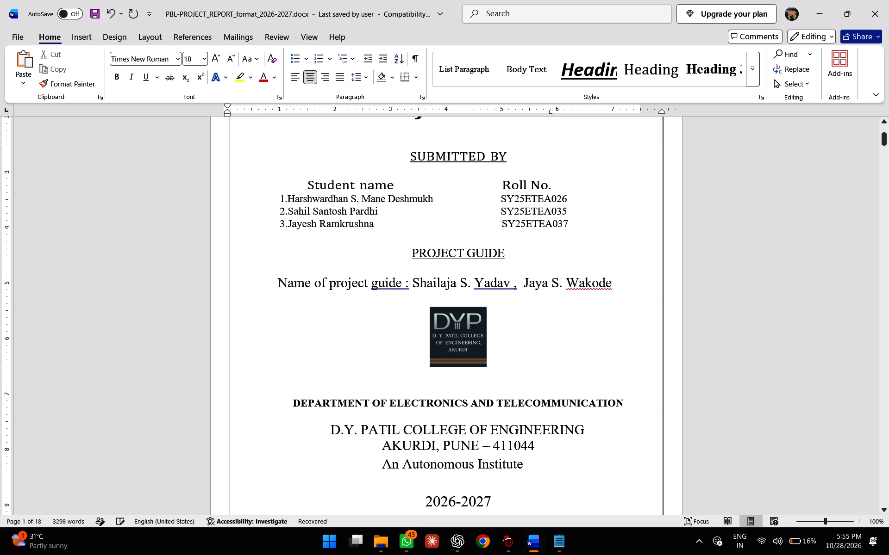
Ignore once the grammar flags on "guide :" and on the first guide's surname with its comma in the project guide line.
{"action": "left_click_drag", "start_coordinate": [623, 285], "coordinate": [324, 284]}
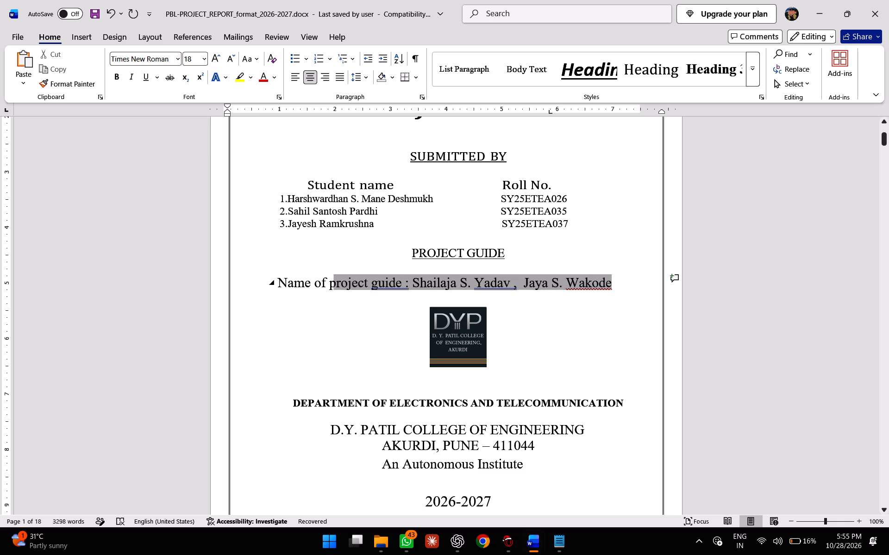
{"action": "left_click_drag", "start_coordinate": [324, 284], "coordinate": [289, 286]}
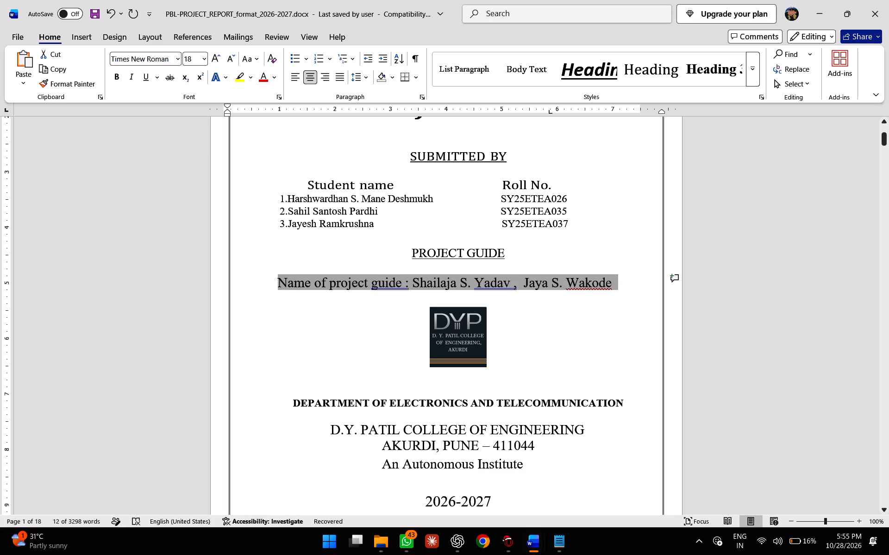
{"action": "right_click", "coordinate": [376, 282]}
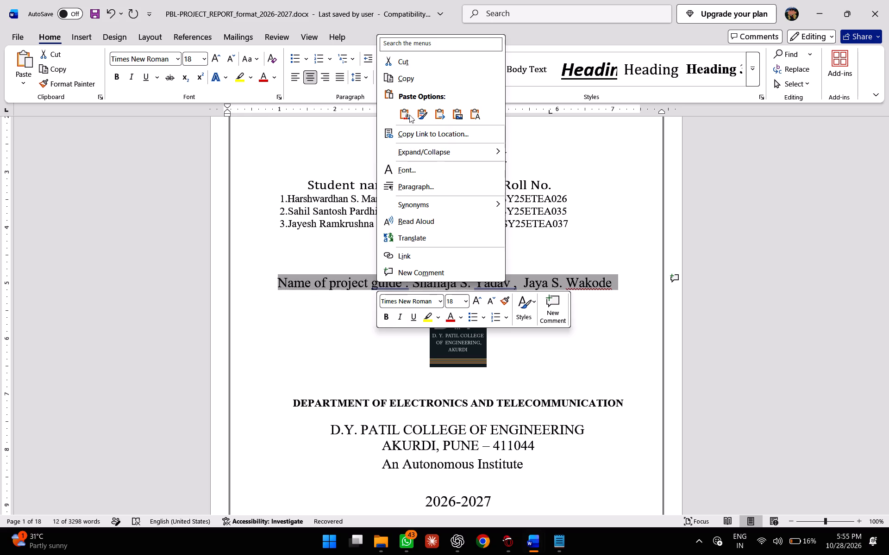
{"action": "left_click", "coordinate": [375, 283]}
{"action": "left_click", "coordinate": [375, 283]}
{"action": "double_click", "coordinate": [376, 283]}
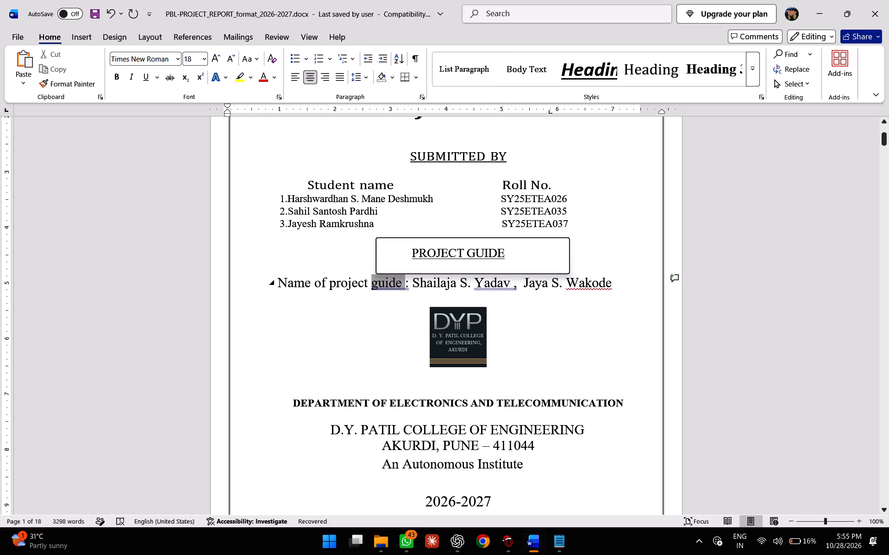
{"action": "right_click", "coordinate": [383, 284]}
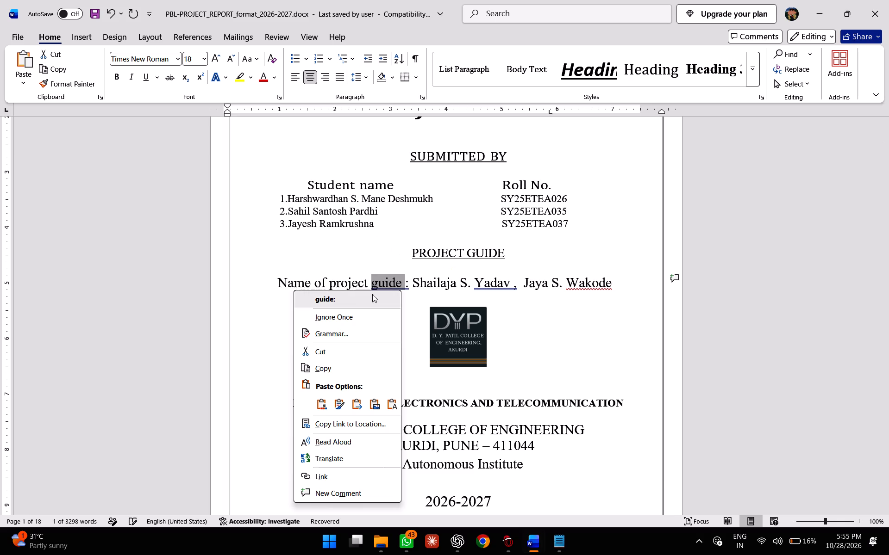
{"action": "left_click", "coordinate": [352, 313]}
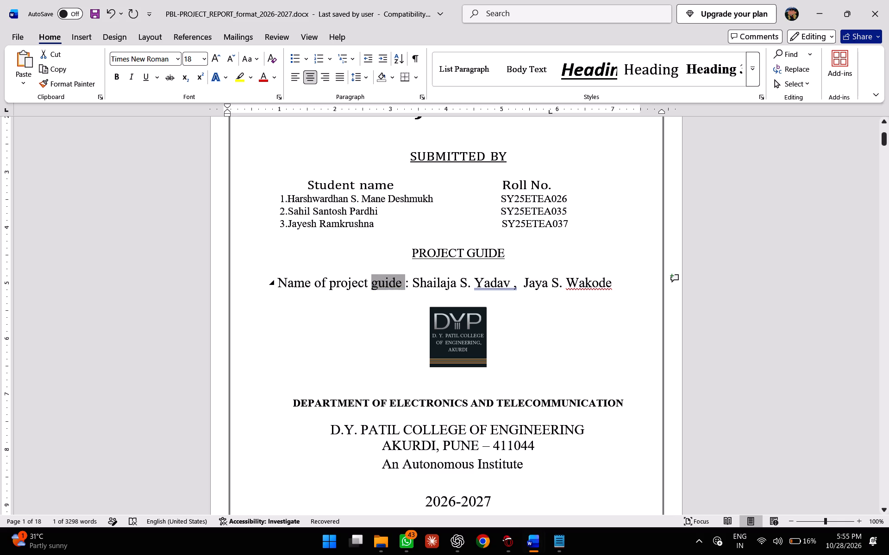
{"action": "double_click", "coordinate": [491, 289]}
{"action": "right_click", "coordinate": [486, 289]}
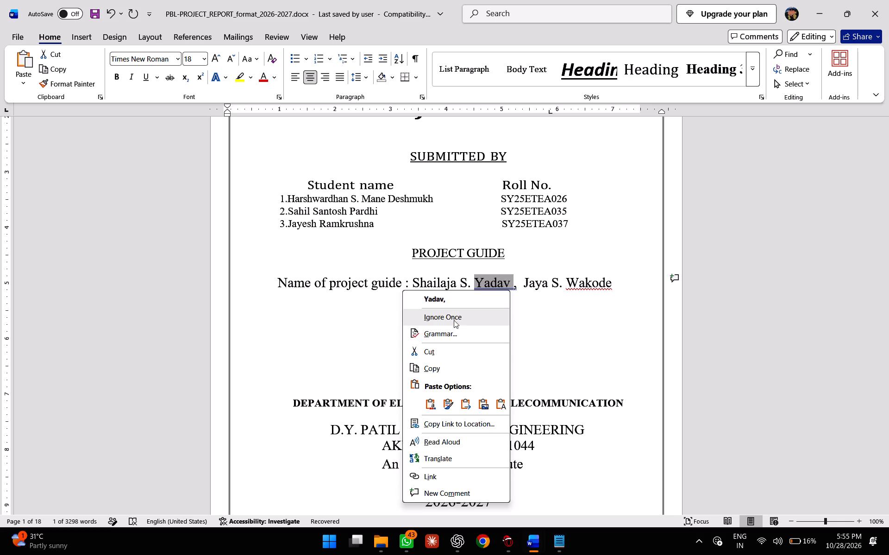
{"action": "left_click", "coordinate": [454, 313]}
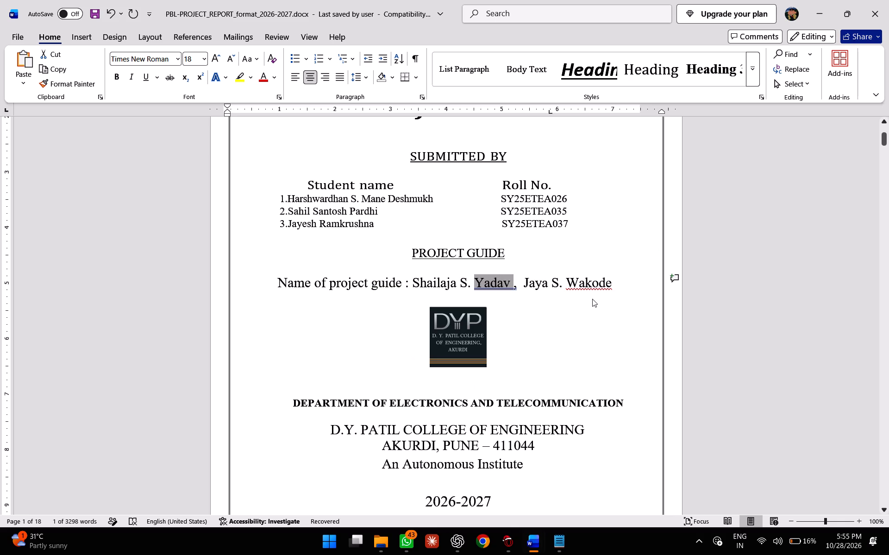
Ignore all spelling flags on the second guide's surname in the project guide line.
{"action": "double_click", "coordinate": [592, 286]}
{"action": "right_click", "coordinate": [592, 286]}
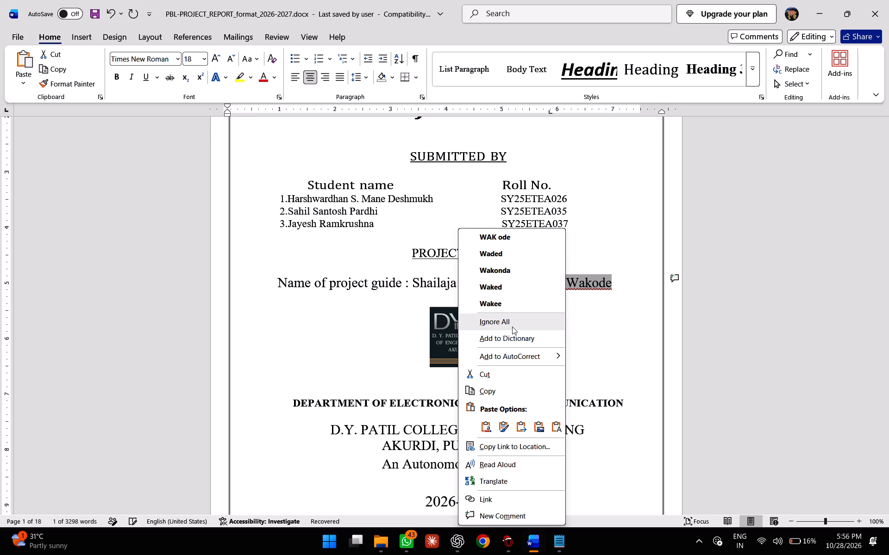
{"action": "left_click", "coordinate": [494, 326]}
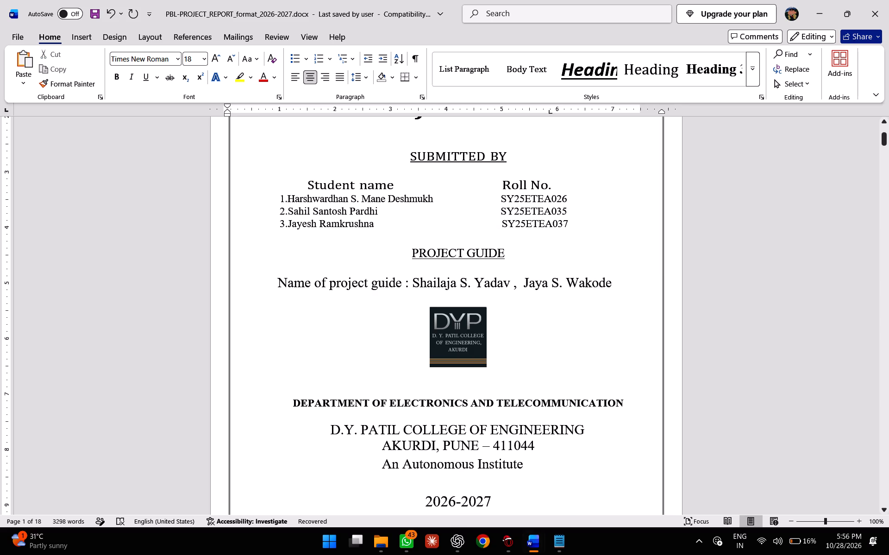
Remove the extra spaces before and after the comma between the two guides' names.
{"action": "left_click", "coordinate": [521, 283]}
{"action": "left_click", "coordinate": [512, 285]}
{"action": "key", "text": "BackSpace"}
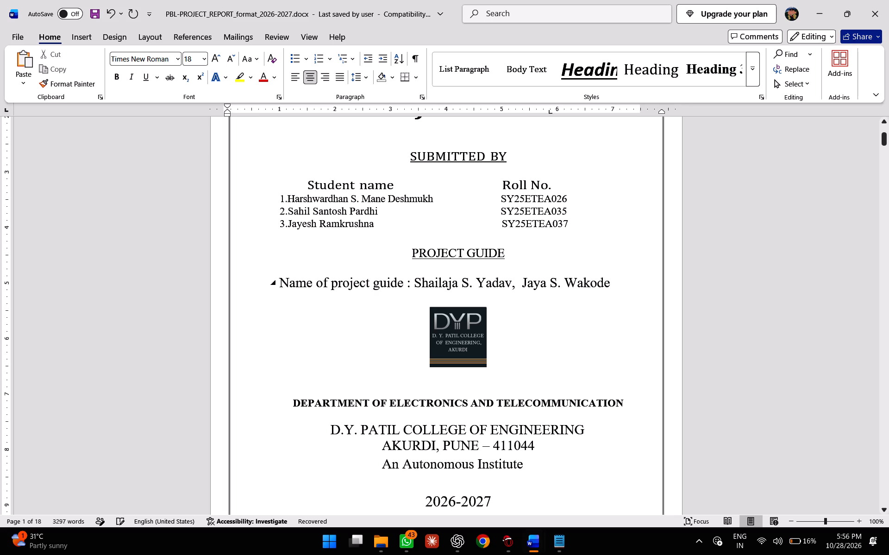
{"action": "left_click", "coordinate": [524, 287]}
{"action": "key", "text": "BackSpace"}
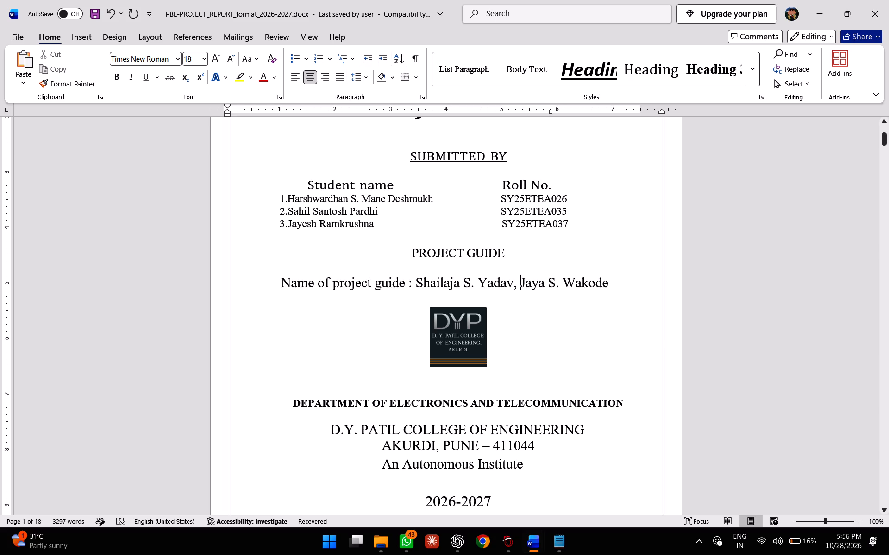
Delete the label "Name of project guide :" so only the two guides' names remain under PROJECT GUIDE.
{"action": "left_click_drag", "start_coordinate": [413, 282], "coordinate": [340, 280]}
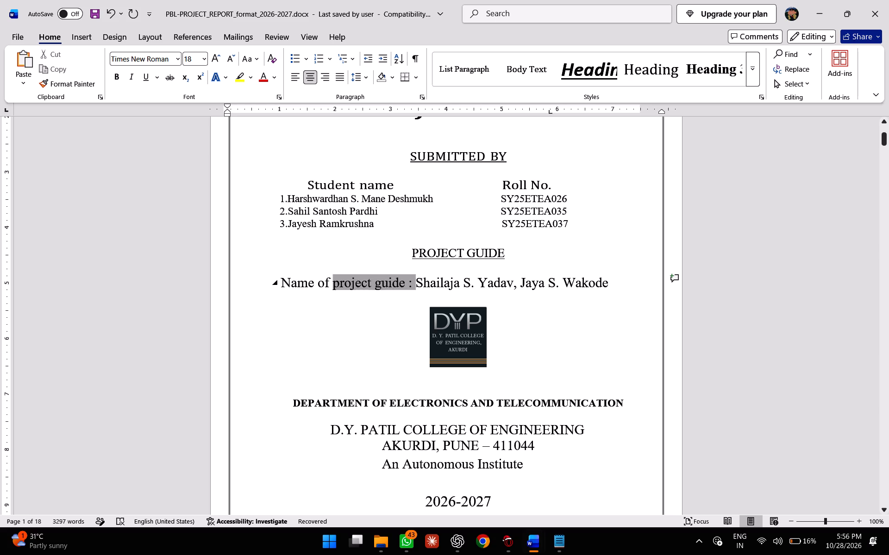
{"action": "left_click_drag", "start_coordinate": [340, 280], "coordinate": [296, 280]}
{"action": "key", "text": "BackSpace"}
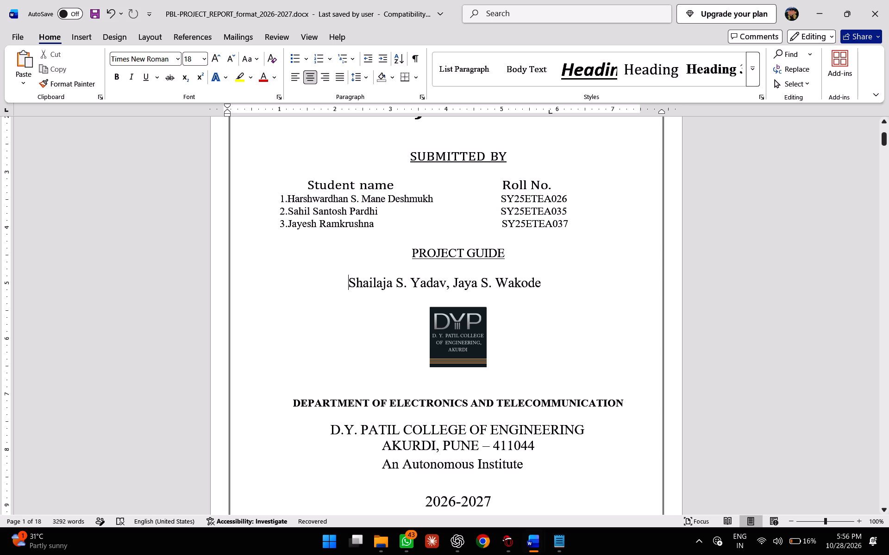
{"action": "left_click_drag", "start_coordinate": [558, 280], "coordinate": [385, 285]}
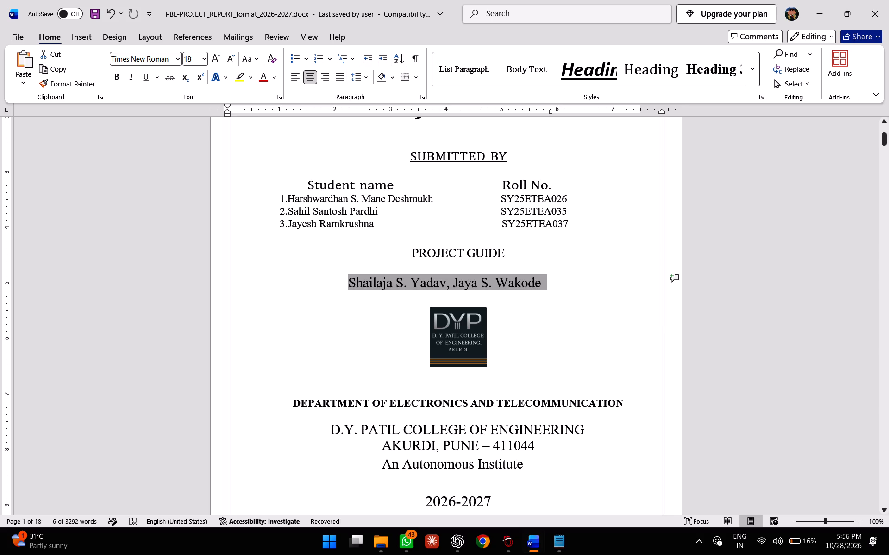
{"action": "left_click", "coordinate": [788, 298]}
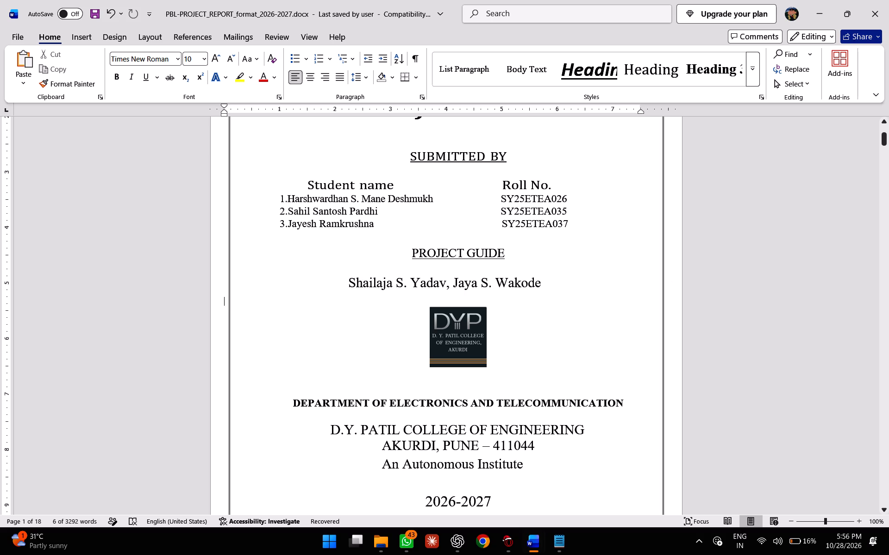
{"action": "left_click", "coordinate": [510, 247]}
Select all the cover page content, from "A Project Report On" to 2026-2027, and move its first-line indent to the page's left border.
{"action": "scroll", "coordinate": [543, 302], "scroll_direction": "up", "scroll_amount": 1}
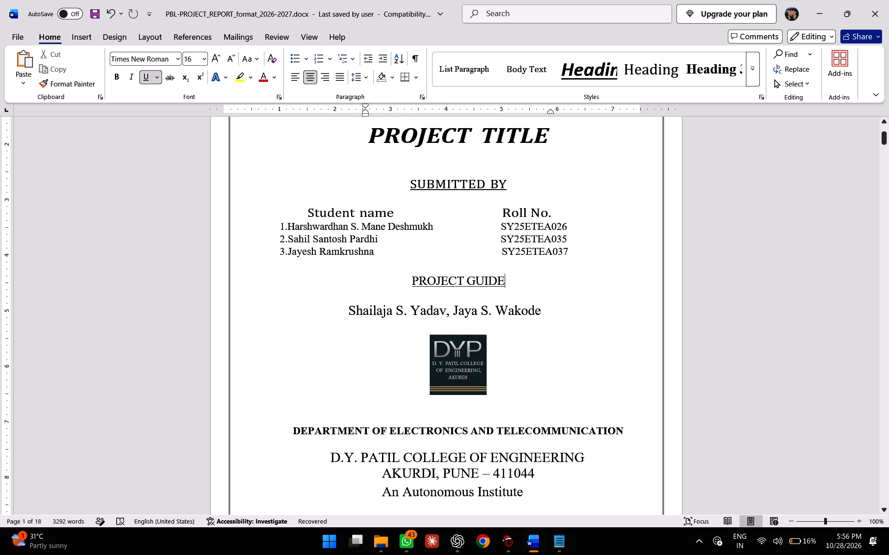
{"action": "scroll", "coordinate": [515, 293], "scroll_direction": "down", "scroll_amount": 4, "text": "ctrl"}
{"action": "scroll", "coordinate": [567, 401], "scroll_direction": "up", "scroll_amount": 1, "text": "ctrl"}
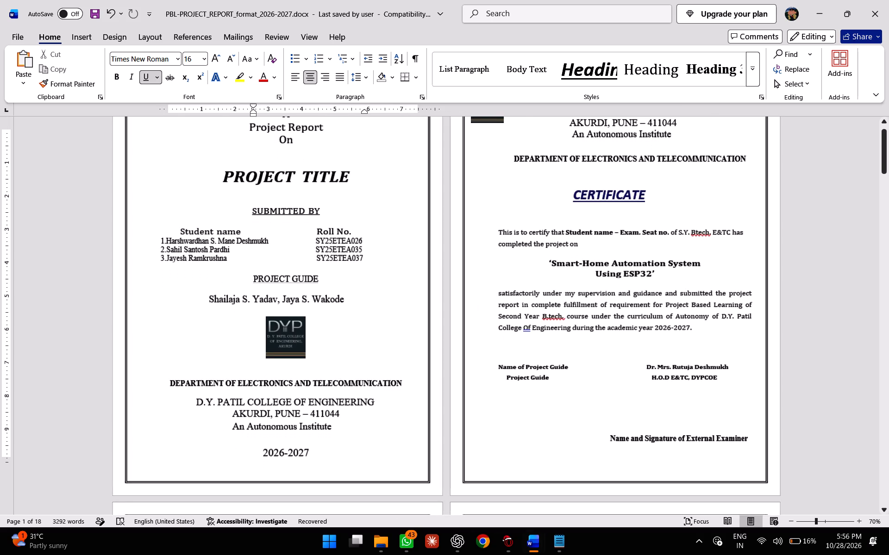
{"action": "scroll", "coordinate": [541, 370], "scroll_direction": "up", "scroll_amount": 1}
{"action": "scroll", "coordinate": [224, 232], "scroll_direction": "up", "scroll_amount": 2}
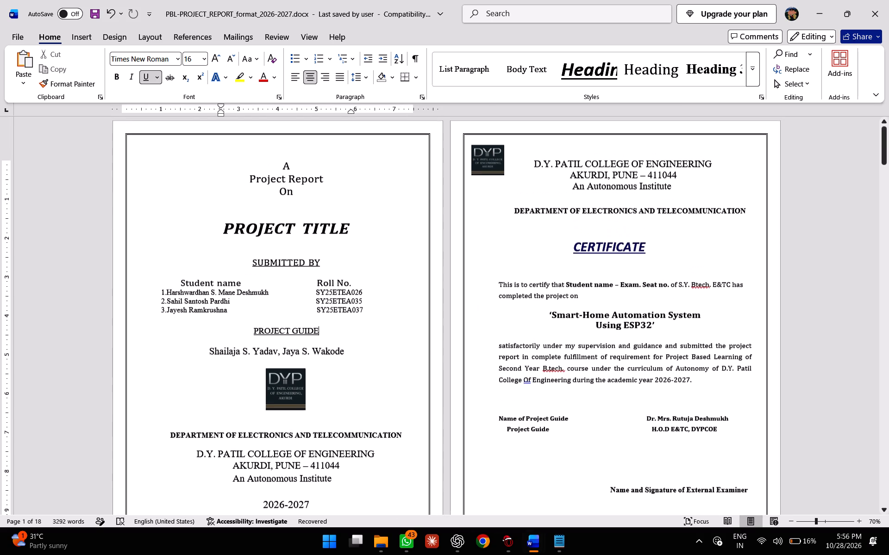
{"action": "left_click_drag", "start_coordinate": [139, 146], "coordinate": [365, 518]}
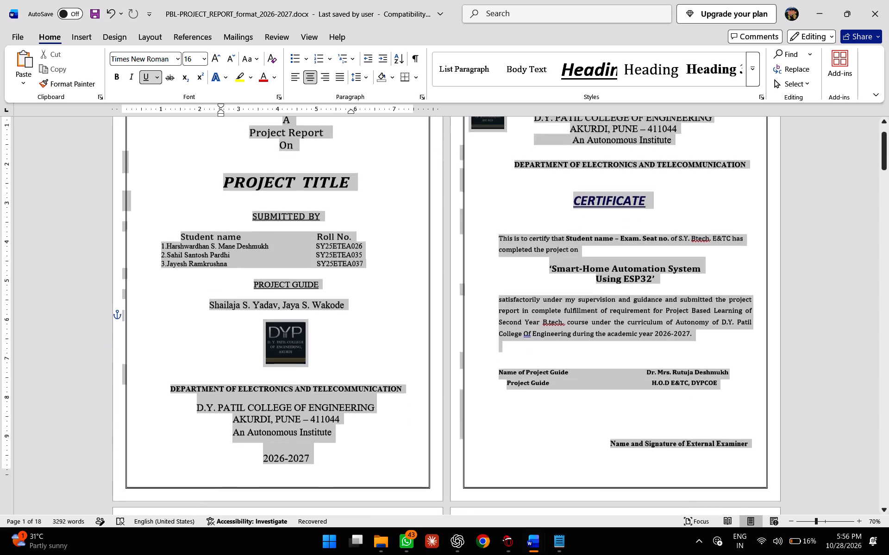
{"action": "left_click_drag", "start_coordinate": [365, 518], "coordinate": [378, 433]}
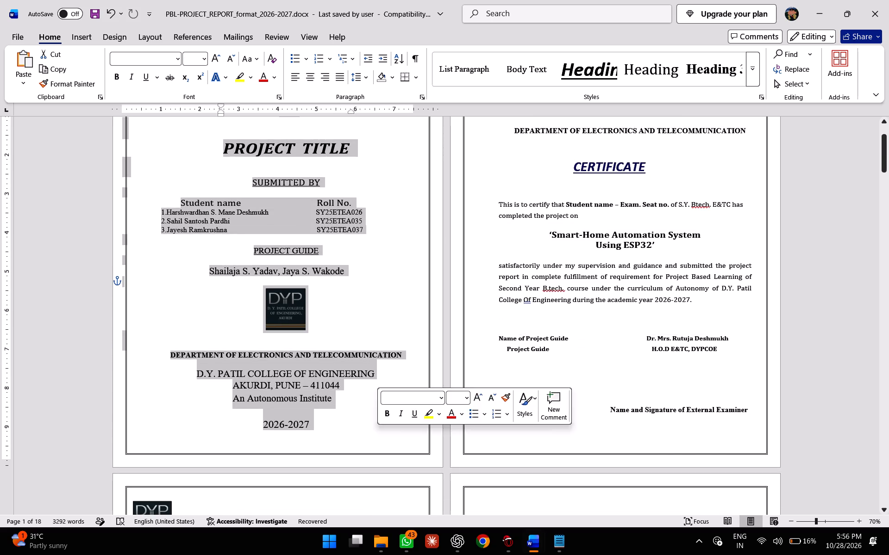
{"action": "scroll", "coordinate": [378, 433], "scroll_direction": "up", "scroll_amount": 8}
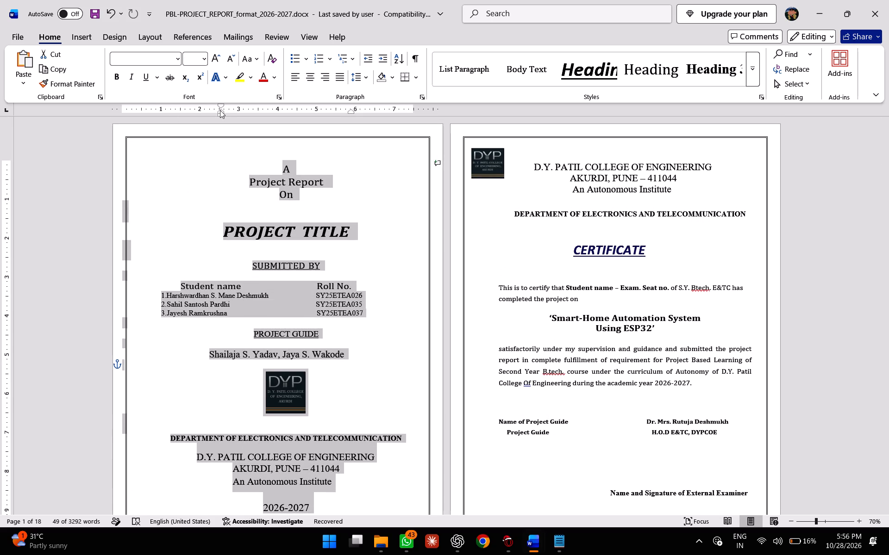
{"action": "left_click_drag", "start_coordinate": [220, 107], "coordinate": [156, 111]}
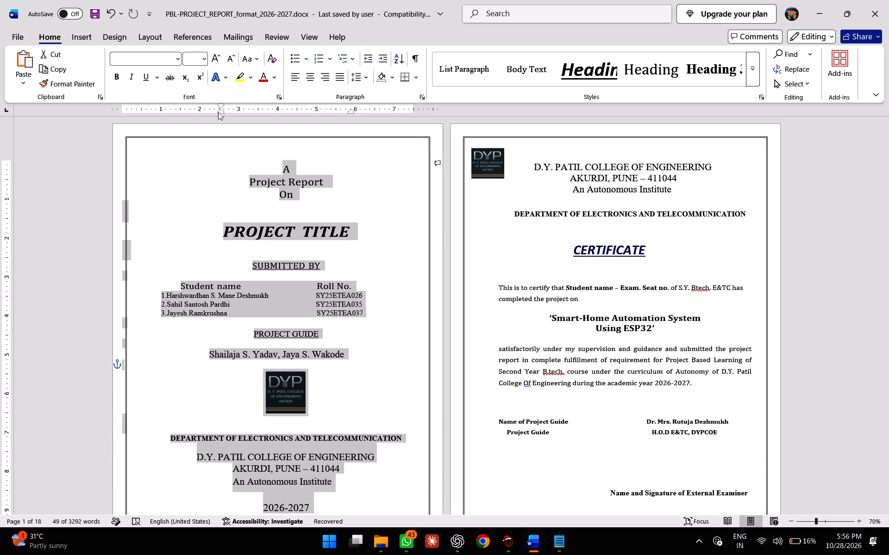
{"action": "left_click_drag", "start_coordinate": [221, 107], "coordinate": [209, 109]}
{"action": "left_click", "coordinate": [220, 105]}
{"action": "left_click_drag", "start_coordinate": [220, 105], "coordinate": [214, 107]}
{"action": "left_click", "coordinate": [566, 99]}
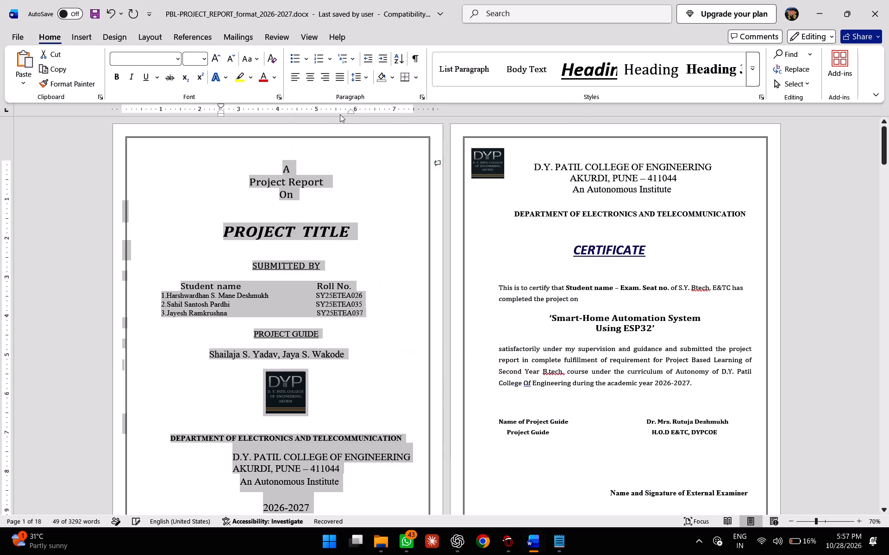
{"action": "left_click_drag", "start_coordinate": [221, 106], "coordinate": [172, 106]}
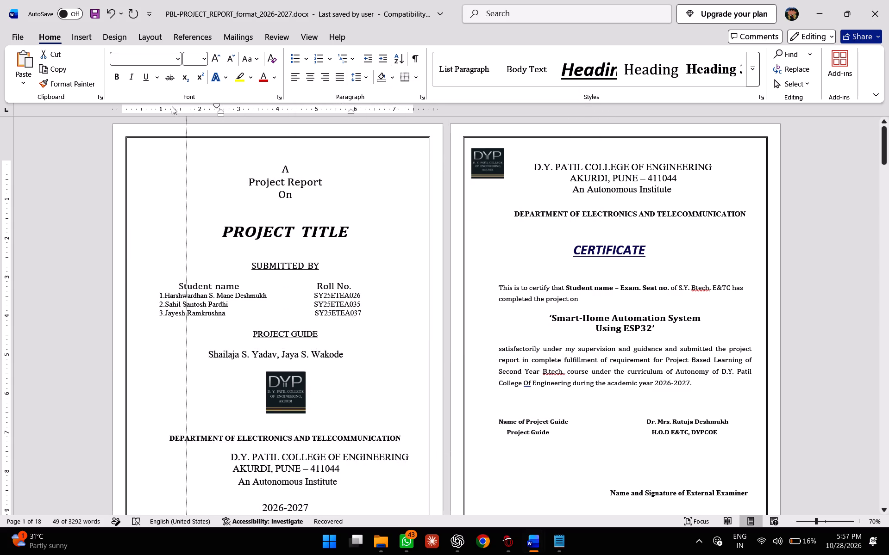
{"action": "left_click_drag", "start_coordinate": [172, 106], "coordinate": [125, 108]}
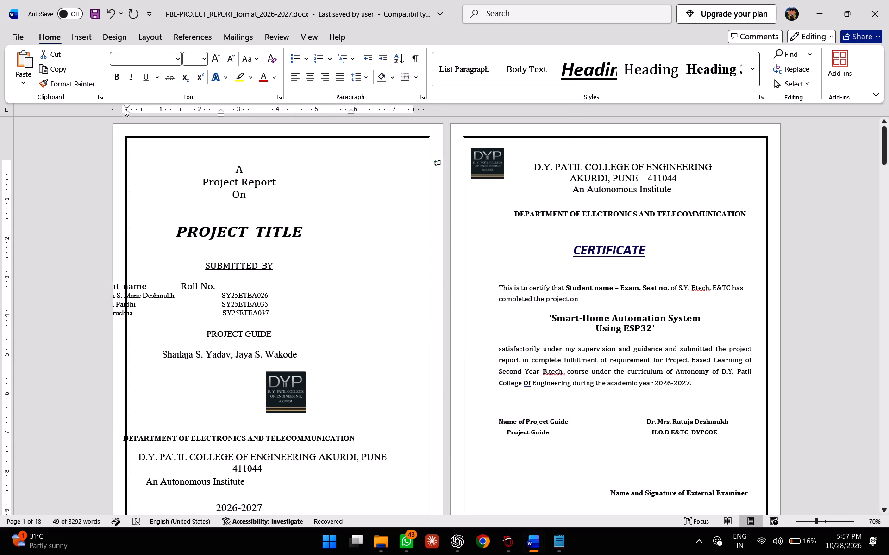
{"action": "left_click_drag", "start_coordinate": [125, 108], "coordinate": [124, 109]}
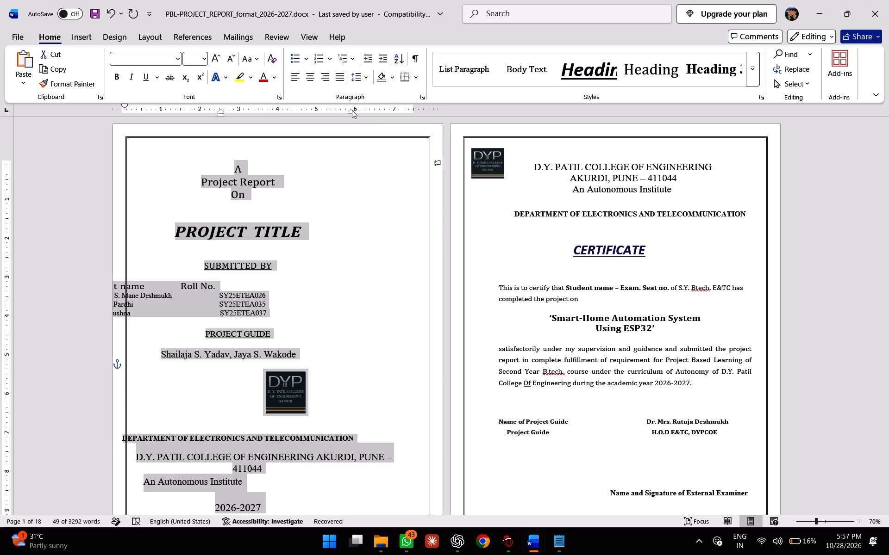
Extend the right indent of the selected cover page text to the page's right border.
{"action": "left_click_drag", "start_coordinate": [352, 110], "coordinate": [432, 121]}
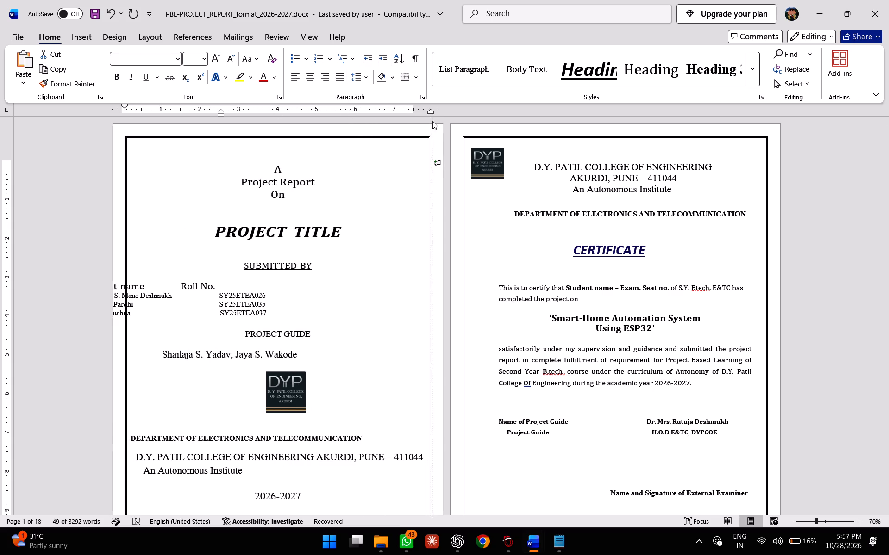
{"action": "left_click_drag", "start_coordinate": [432, 121], "coordinate": [428, 124]}
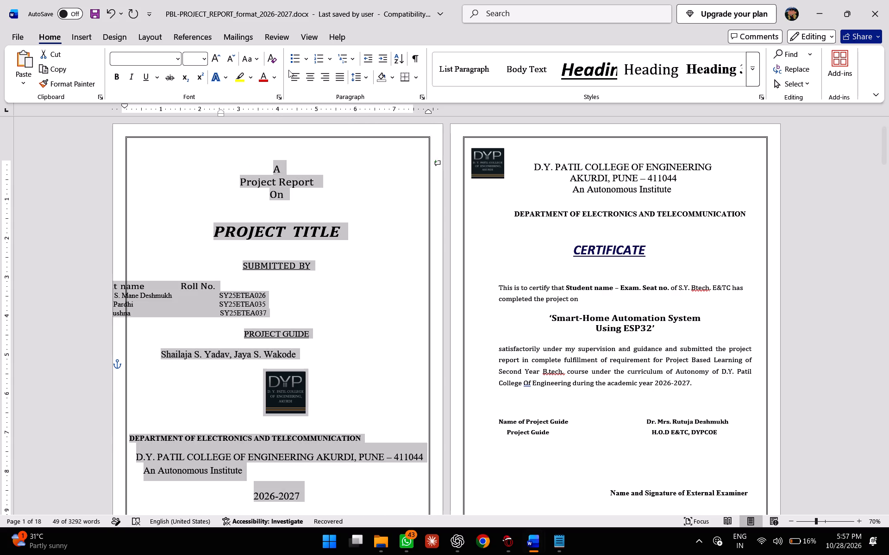
Centre-align all the selected cover page text and give it one common hanging indent at about 2.5 inches.
{"action": "left_click", "coordinate": [308, 77]}
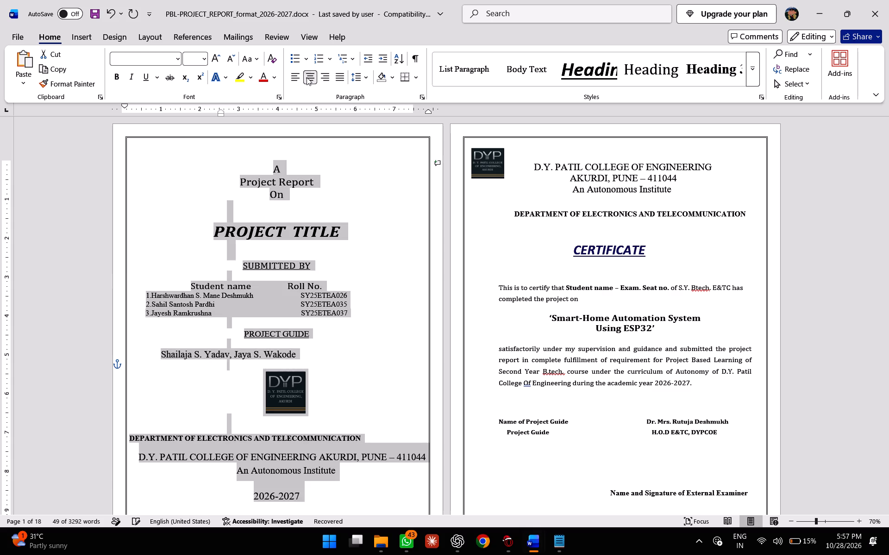
{"action": "left_click", "coordinate": [220, 114]}
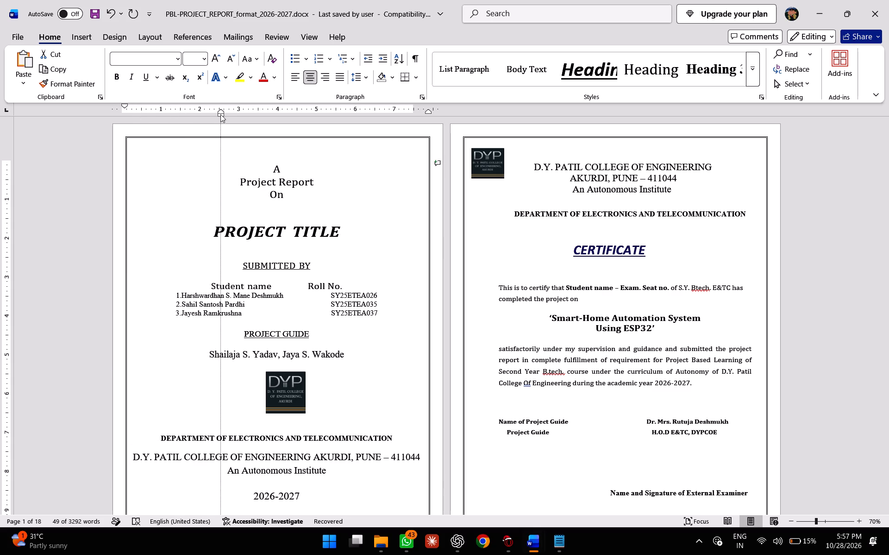
Shift the cover page's left margin slightly inward so the first-line indent sits just inside the left border.
{"action": "left_click_drag", "start_coordinate": [126, 105], "coordinate": [142, 105]}
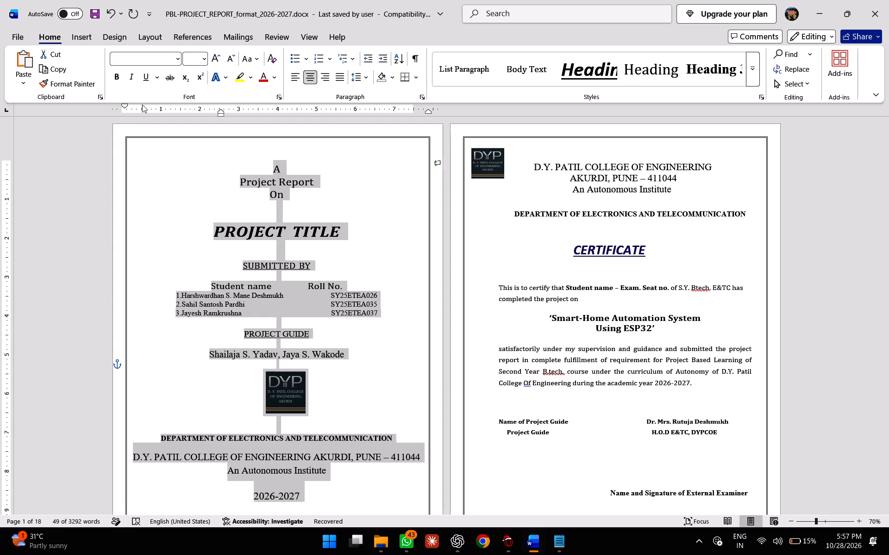
{"action": "left_click_drag", "start_coordinate": [142, 105], "coordinate": [136, 106]}
{"action": "left_click", "coordinate": [122, 106]}
{"action": "left_click", "coordinate": [123, 105]}
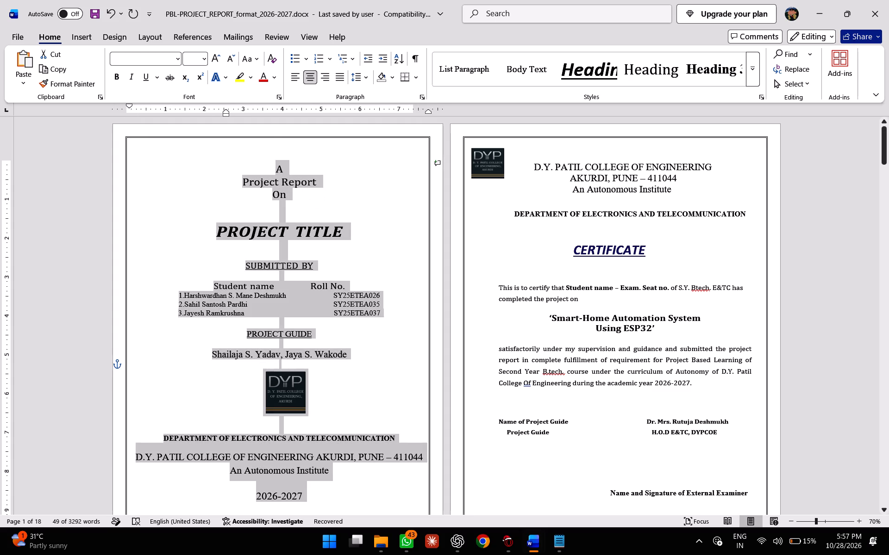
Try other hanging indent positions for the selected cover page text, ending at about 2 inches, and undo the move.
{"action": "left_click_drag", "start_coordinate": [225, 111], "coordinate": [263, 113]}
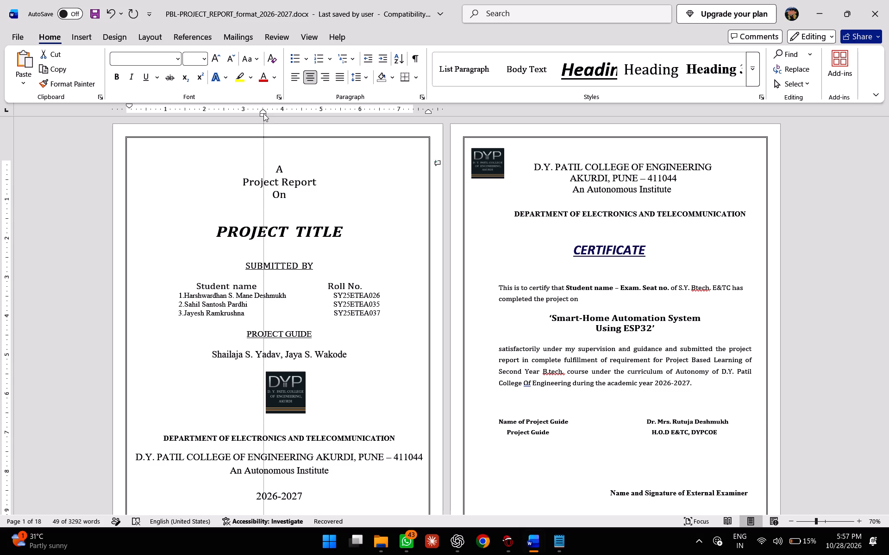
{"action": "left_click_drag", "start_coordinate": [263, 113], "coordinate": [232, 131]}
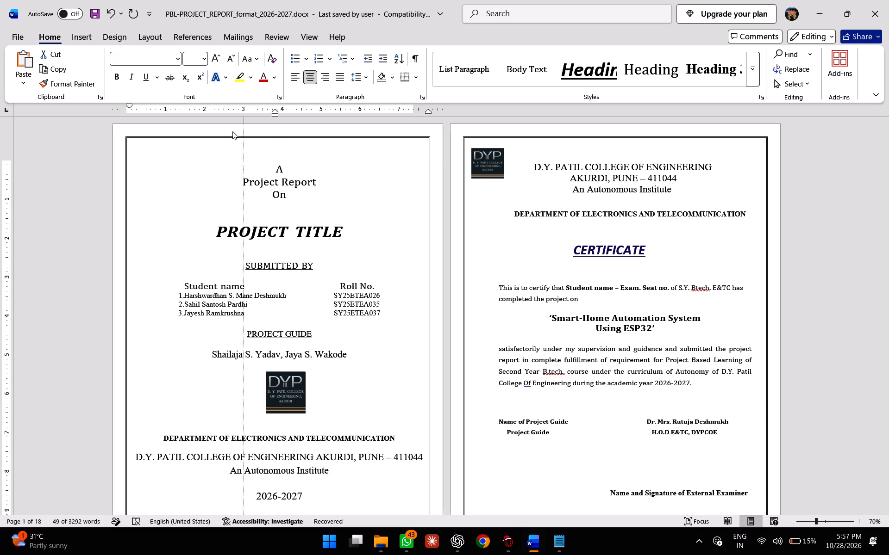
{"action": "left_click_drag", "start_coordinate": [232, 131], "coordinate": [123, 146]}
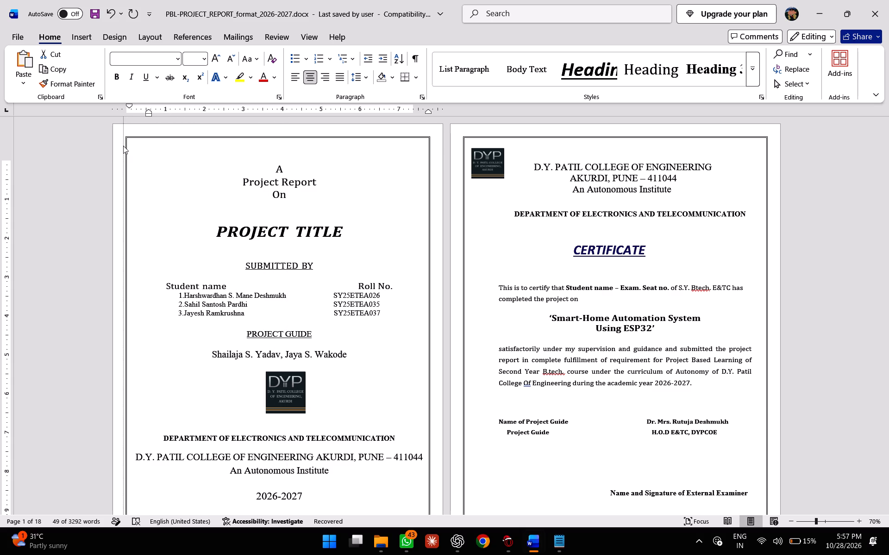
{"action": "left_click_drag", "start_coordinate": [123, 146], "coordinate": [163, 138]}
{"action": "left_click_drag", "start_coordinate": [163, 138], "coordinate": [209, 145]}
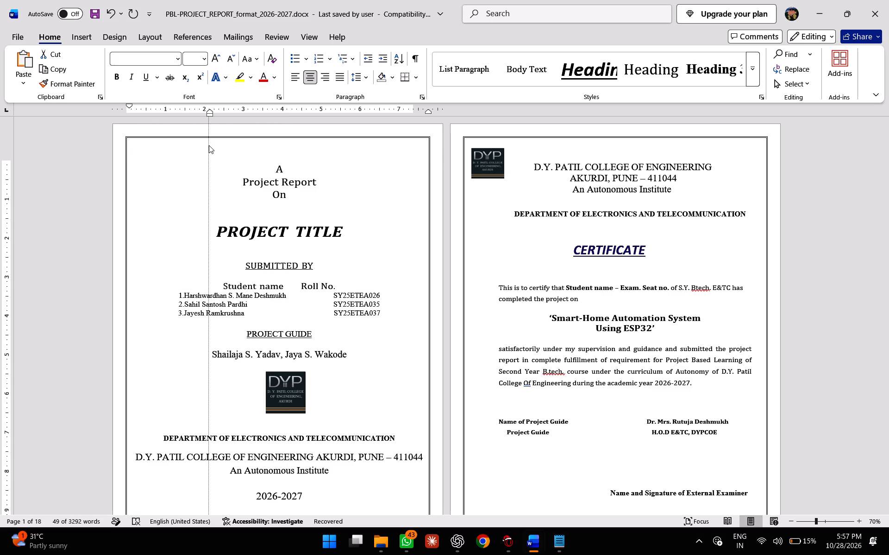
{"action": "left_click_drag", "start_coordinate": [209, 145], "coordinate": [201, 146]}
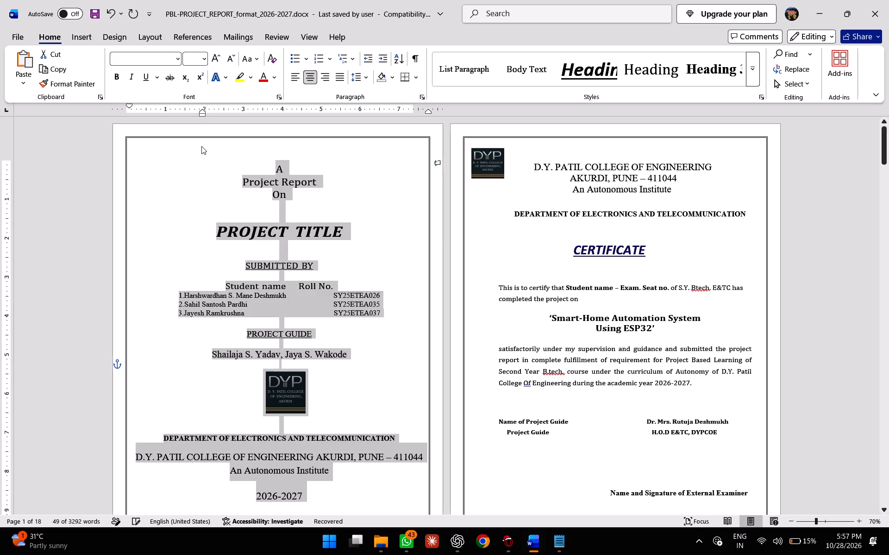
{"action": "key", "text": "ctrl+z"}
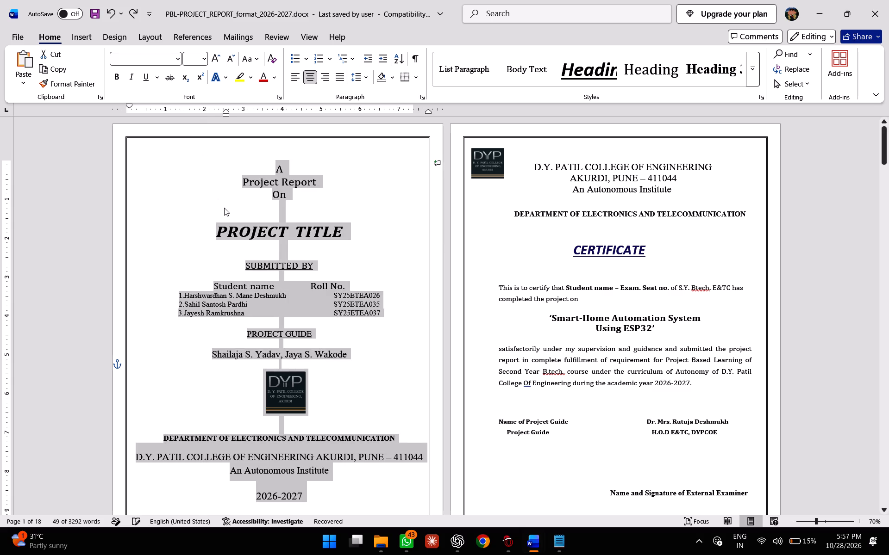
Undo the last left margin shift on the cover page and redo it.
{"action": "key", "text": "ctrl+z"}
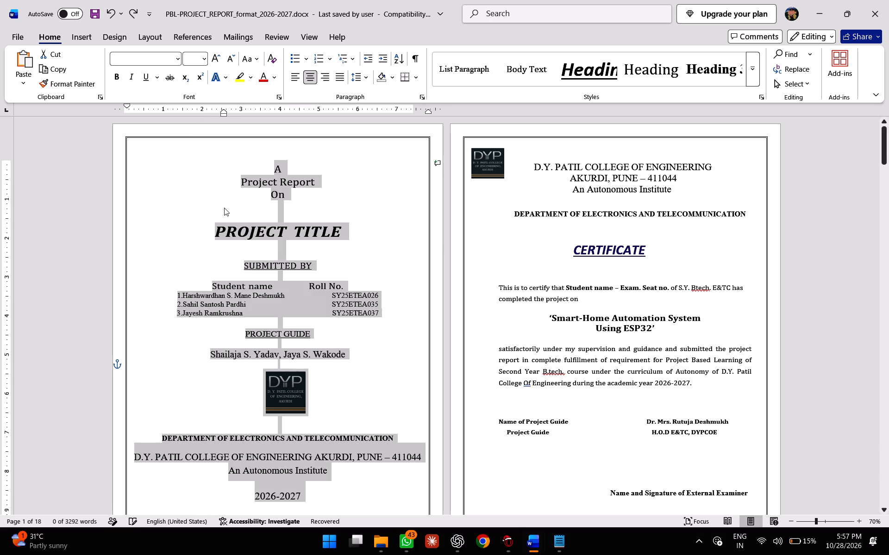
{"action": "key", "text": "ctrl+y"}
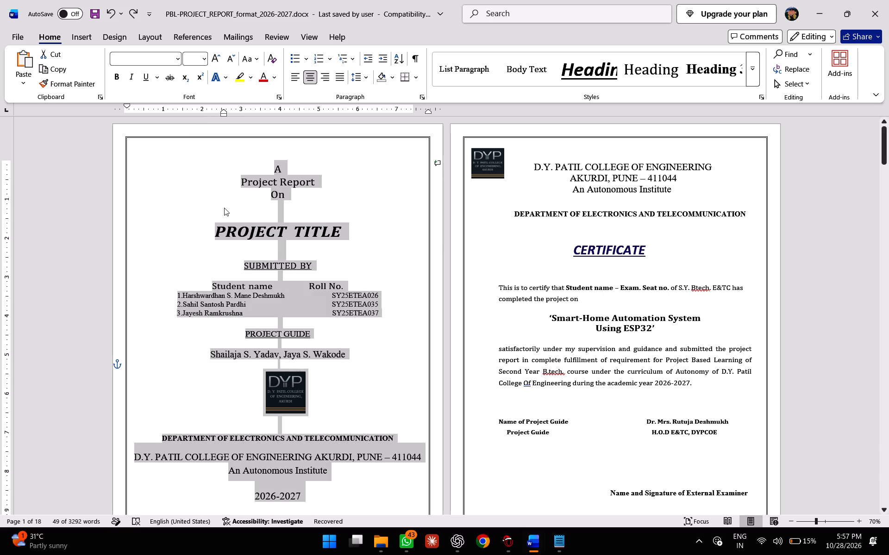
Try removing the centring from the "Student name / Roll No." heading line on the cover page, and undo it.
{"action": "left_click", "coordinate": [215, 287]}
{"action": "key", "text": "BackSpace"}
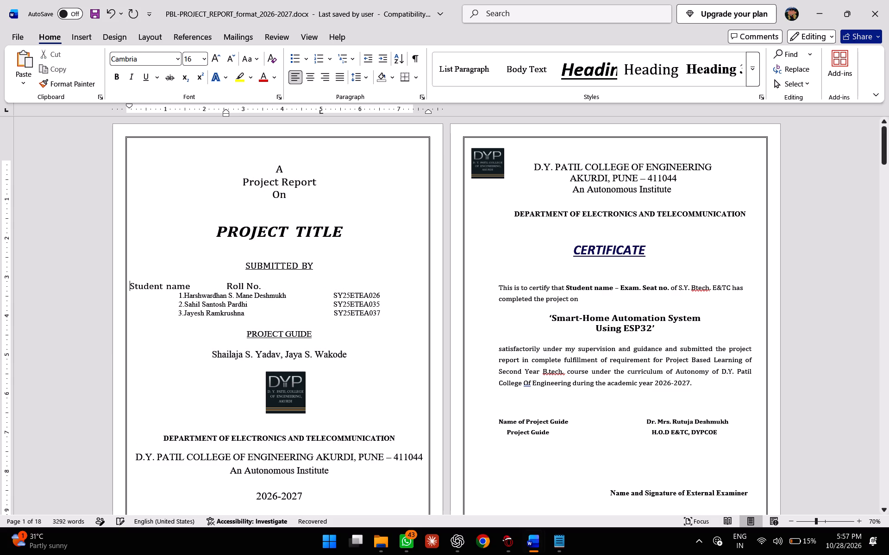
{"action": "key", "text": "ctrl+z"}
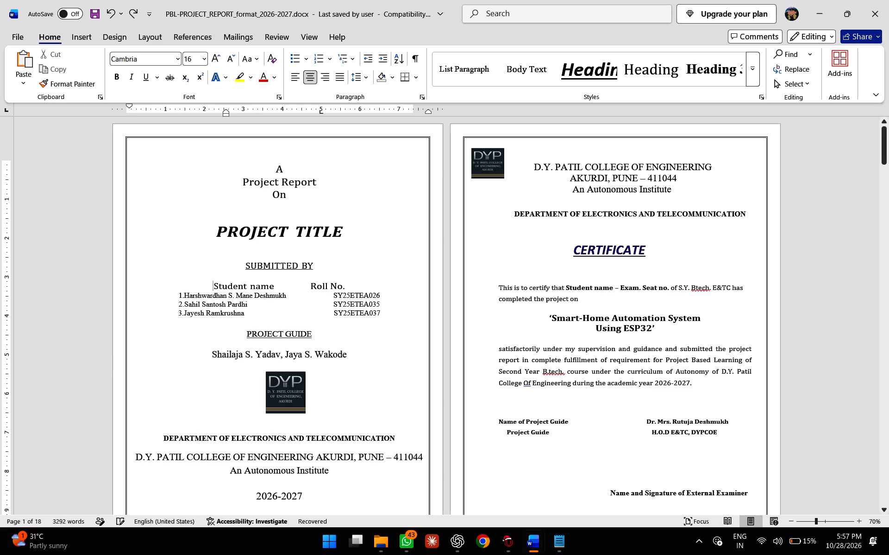
Try different indent positions for the "Student name / Roll No." line, ending with its left indent moved slightly outward.
{"action": "left_click_drag", "start_coordinate": [228, 115], "coordinate": [214, 120]}
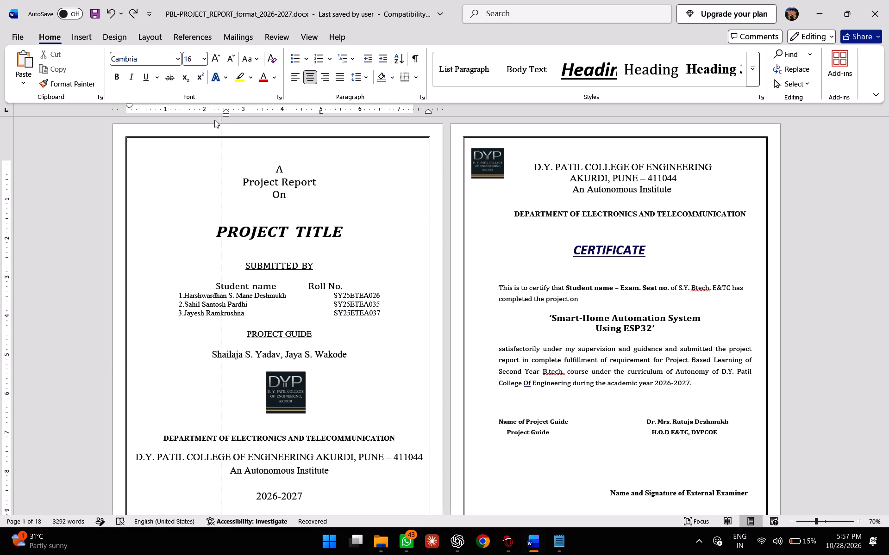
{"action": "left_click_drag", "start_coordinate": [214, 120], "coordinate": [225, 114]}
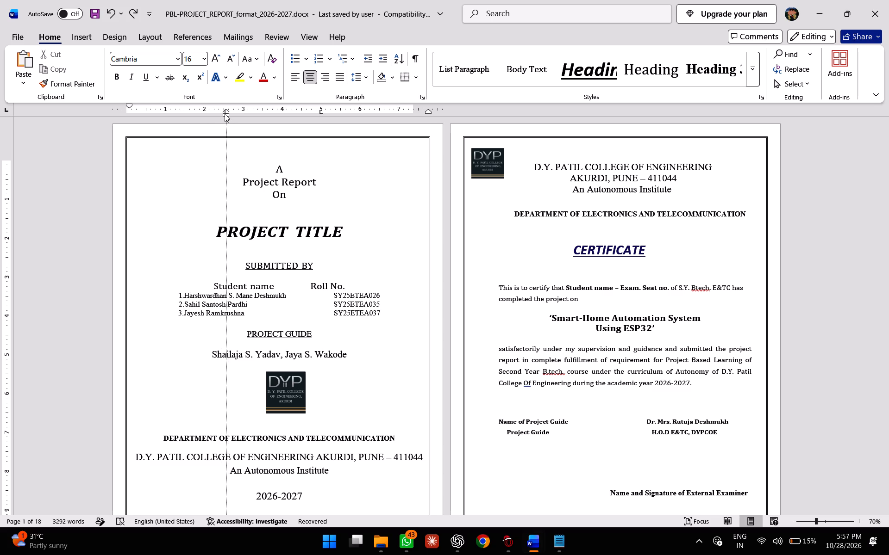
{"action": "left_click_drag", "start_coordinate": [225, 114], "coordinate": [290, 110]}
{"action": "left_click_drag", "start_coordinate": [290, 110], "coordinate": [261, 119]}
{"action": "left_click", "coordinate": [225, 112]}
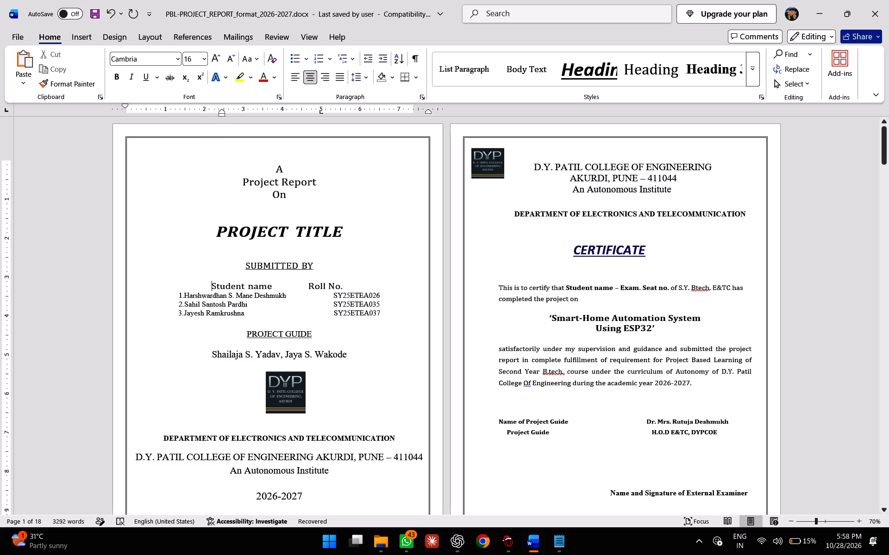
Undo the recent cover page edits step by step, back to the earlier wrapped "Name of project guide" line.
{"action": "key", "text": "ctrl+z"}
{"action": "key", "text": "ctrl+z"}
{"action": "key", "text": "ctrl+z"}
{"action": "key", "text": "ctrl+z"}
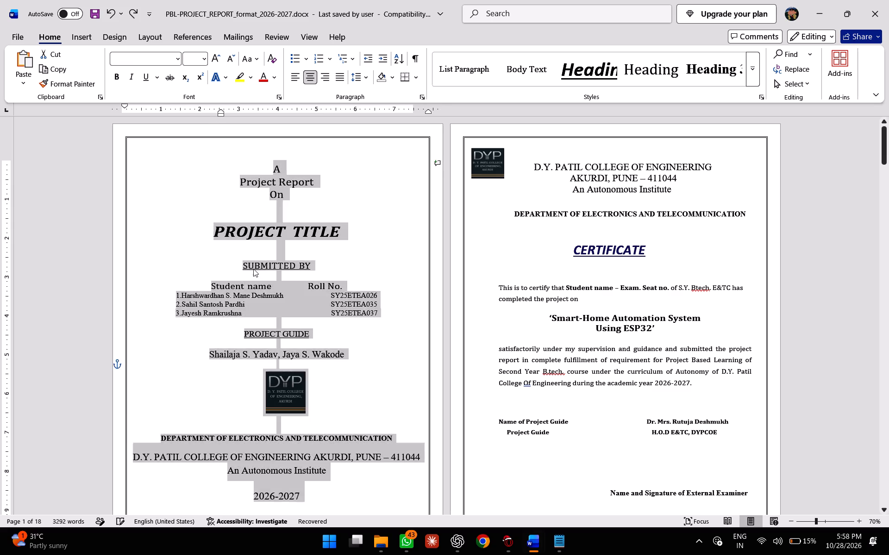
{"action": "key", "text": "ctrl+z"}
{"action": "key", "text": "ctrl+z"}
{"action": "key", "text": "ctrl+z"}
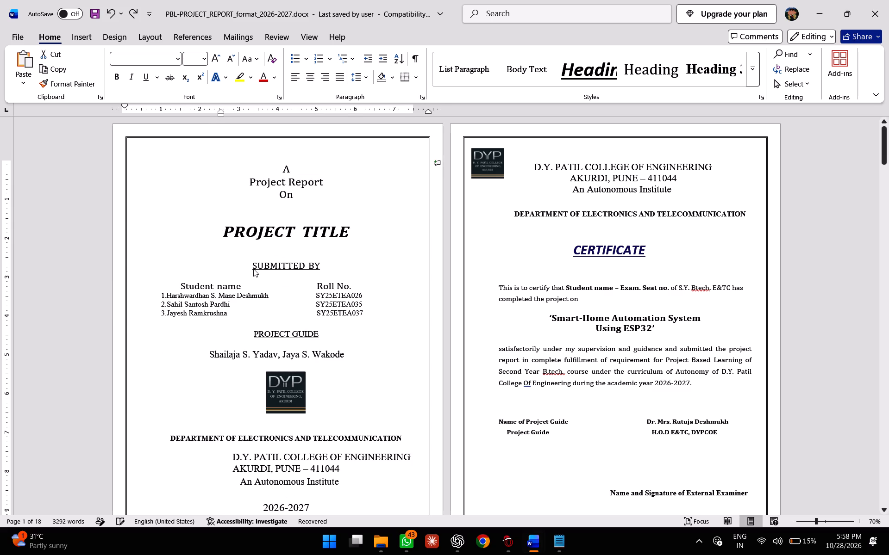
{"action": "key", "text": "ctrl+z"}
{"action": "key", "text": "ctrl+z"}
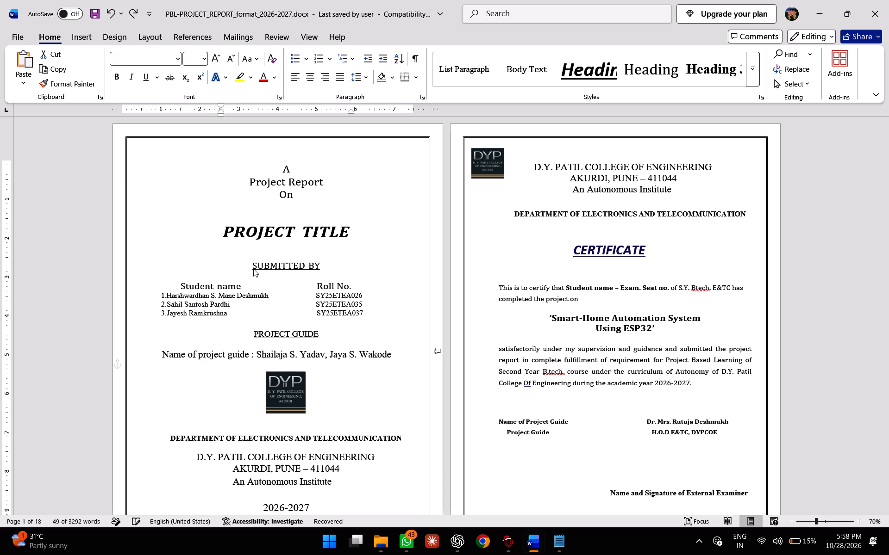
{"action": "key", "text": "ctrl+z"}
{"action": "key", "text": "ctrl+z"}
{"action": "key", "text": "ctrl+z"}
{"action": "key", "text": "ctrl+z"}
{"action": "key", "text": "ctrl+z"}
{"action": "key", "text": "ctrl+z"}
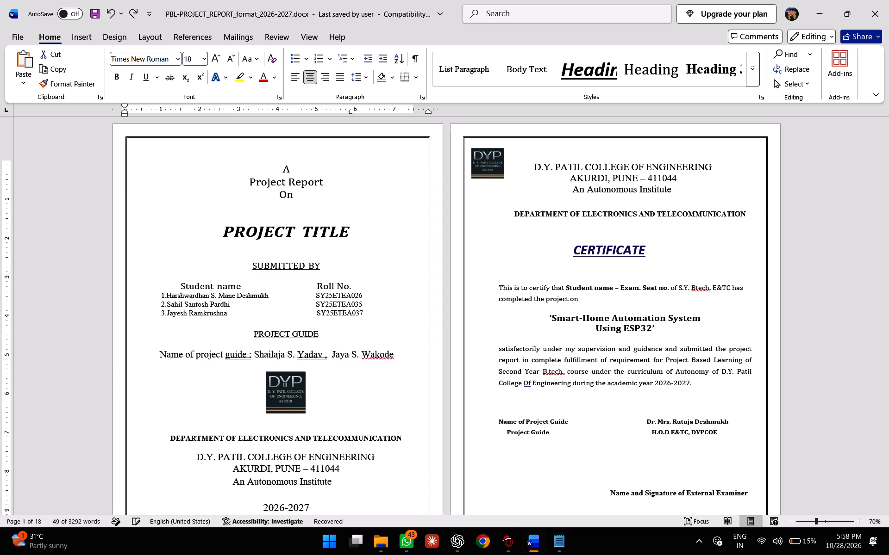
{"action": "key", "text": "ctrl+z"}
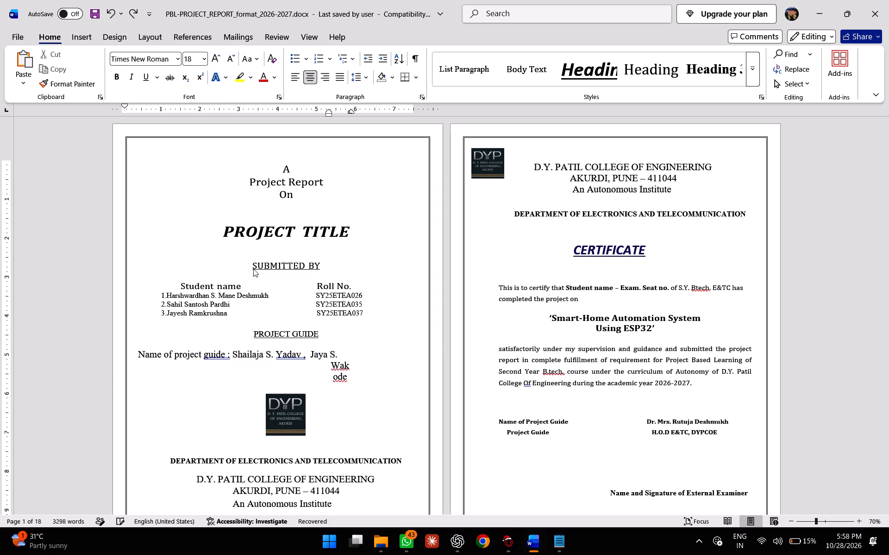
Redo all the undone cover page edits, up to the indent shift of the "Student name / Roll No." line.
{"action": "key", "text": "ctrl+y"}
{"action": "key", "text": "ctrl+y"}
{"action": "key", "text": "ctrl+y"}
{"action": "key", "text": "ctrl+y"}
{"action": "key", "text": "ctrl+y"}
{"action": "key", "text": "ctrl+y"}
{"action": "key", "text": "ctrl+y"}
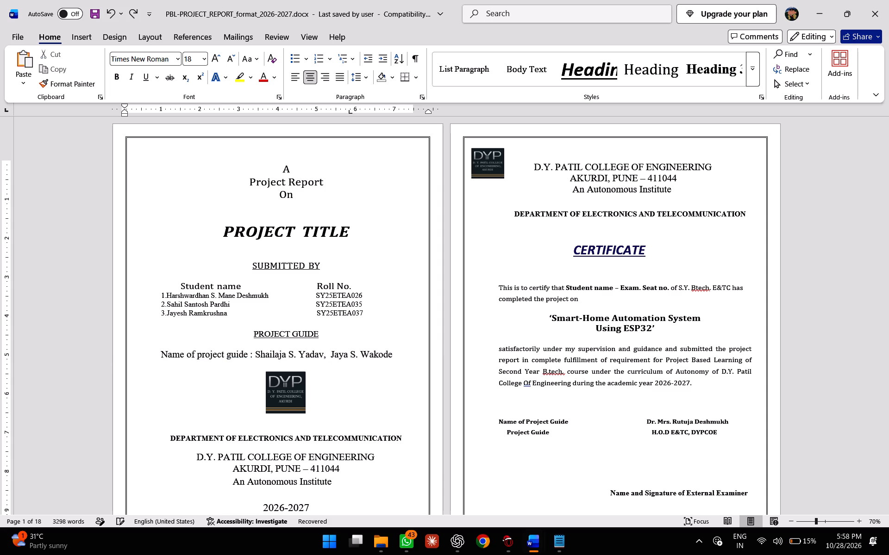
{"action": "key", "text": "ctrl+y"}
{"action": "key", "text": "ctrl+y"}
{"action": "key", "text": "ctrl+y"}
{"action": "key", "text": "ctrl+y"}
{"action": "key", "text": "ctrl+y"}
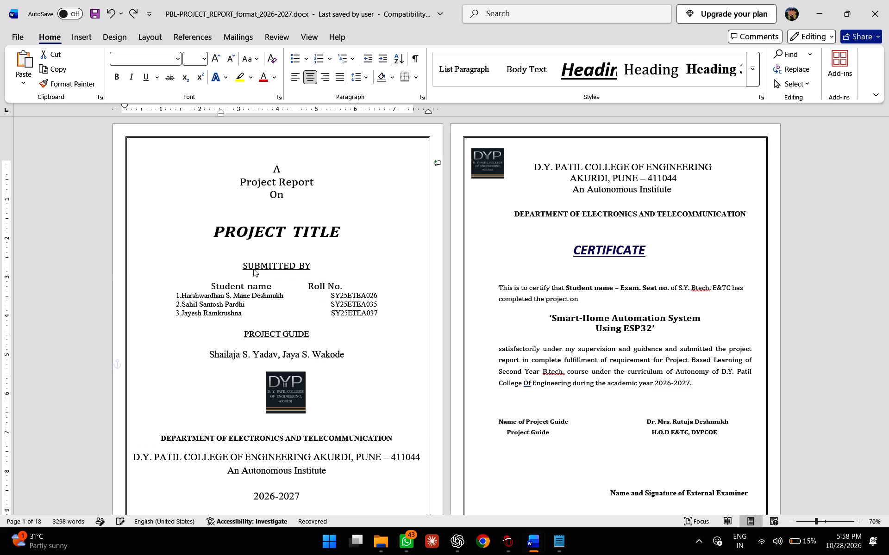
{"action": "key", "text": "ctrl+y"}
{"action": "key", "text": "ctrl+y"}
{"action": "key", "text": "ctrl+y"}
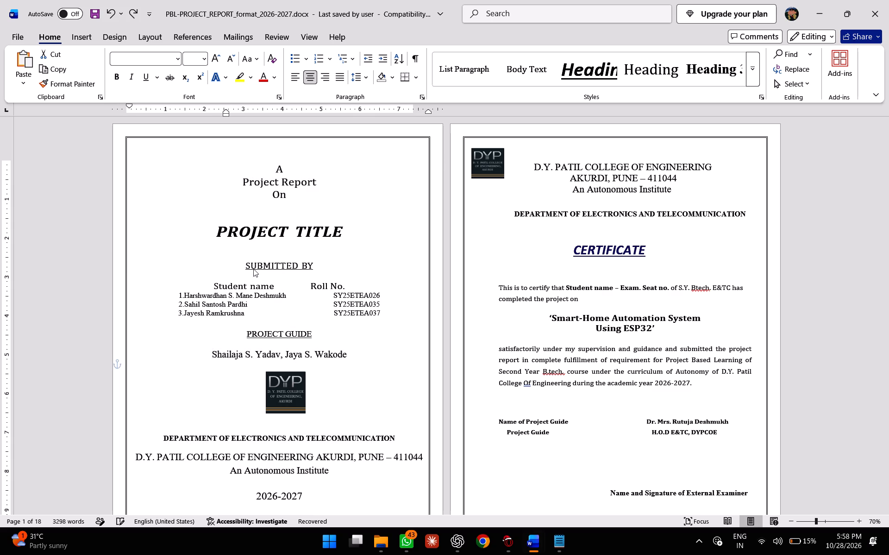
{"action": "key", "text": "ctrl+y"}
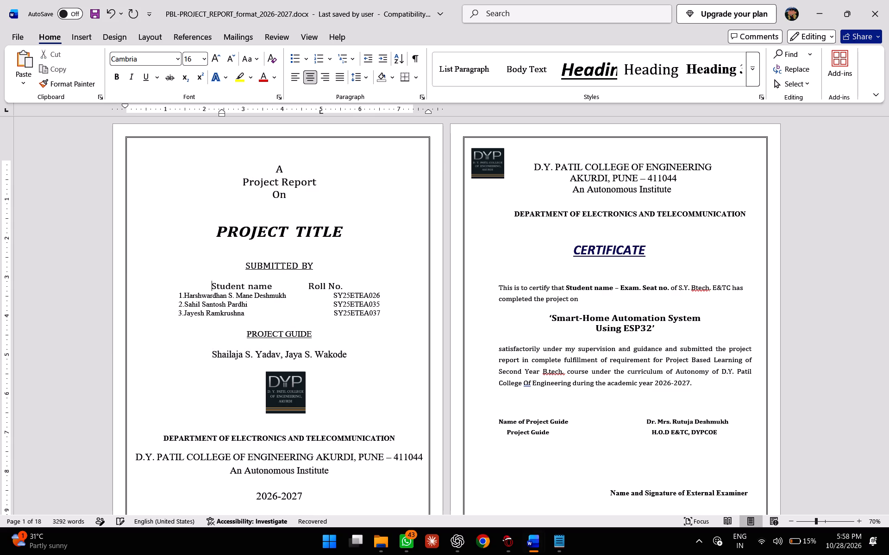
Widen the gap between "Student name" and "Roll No." with extra spaces so the headings line up with the columns below.
{"action": "left_click", "coordinate": [294, 289]}
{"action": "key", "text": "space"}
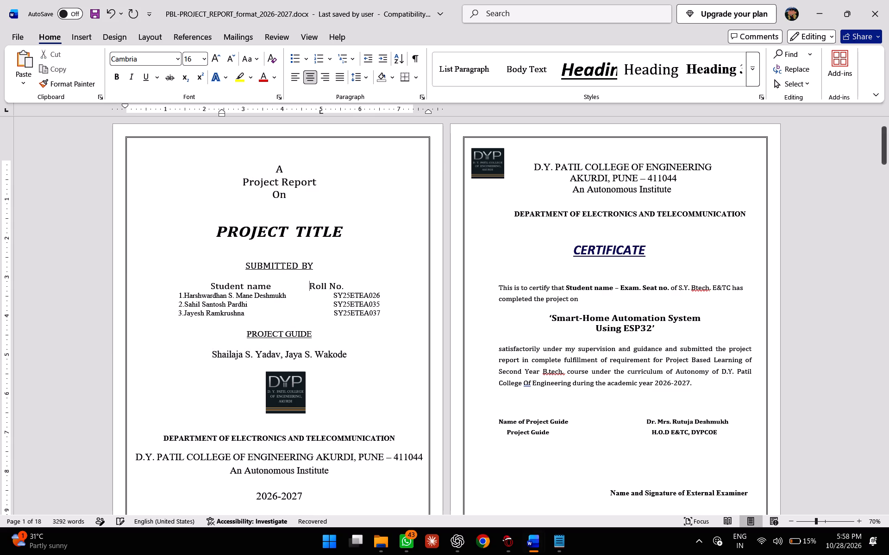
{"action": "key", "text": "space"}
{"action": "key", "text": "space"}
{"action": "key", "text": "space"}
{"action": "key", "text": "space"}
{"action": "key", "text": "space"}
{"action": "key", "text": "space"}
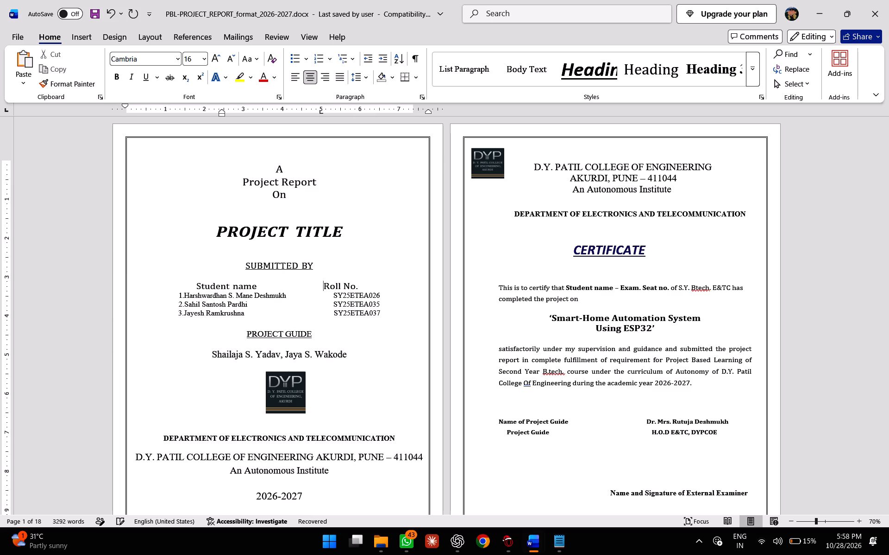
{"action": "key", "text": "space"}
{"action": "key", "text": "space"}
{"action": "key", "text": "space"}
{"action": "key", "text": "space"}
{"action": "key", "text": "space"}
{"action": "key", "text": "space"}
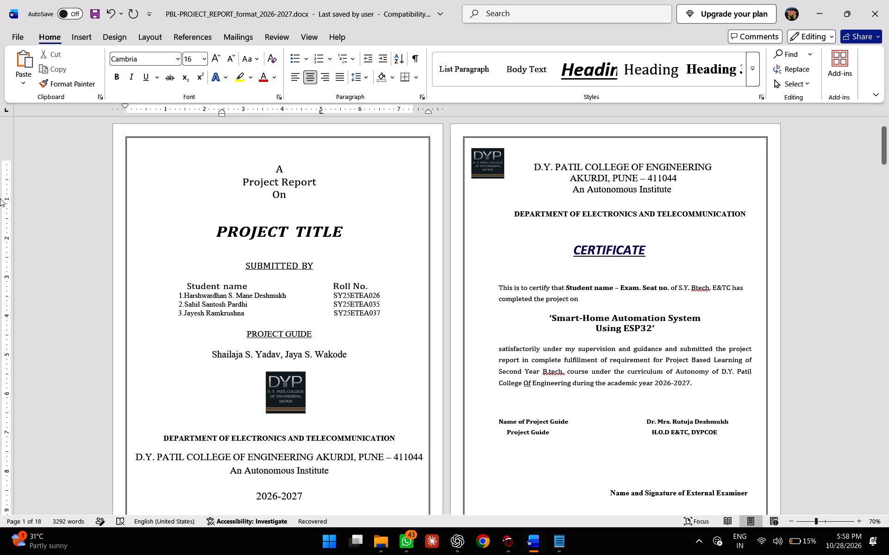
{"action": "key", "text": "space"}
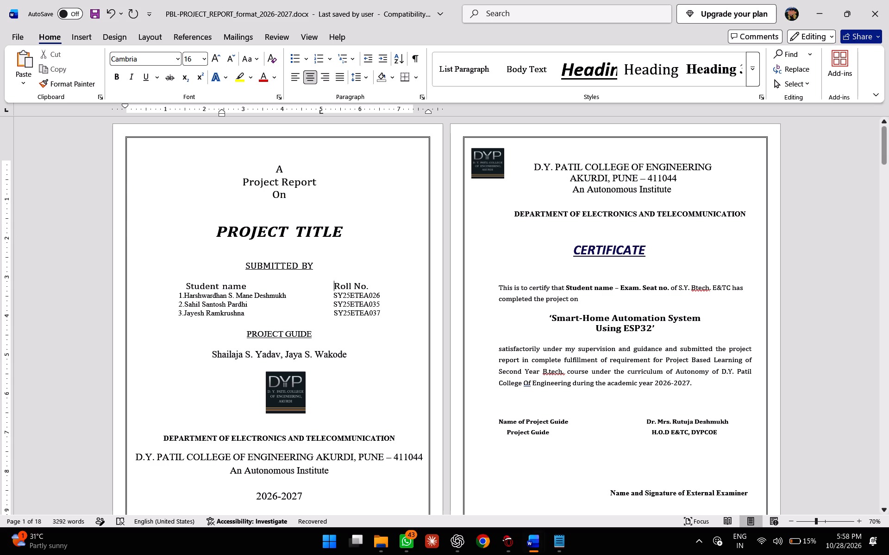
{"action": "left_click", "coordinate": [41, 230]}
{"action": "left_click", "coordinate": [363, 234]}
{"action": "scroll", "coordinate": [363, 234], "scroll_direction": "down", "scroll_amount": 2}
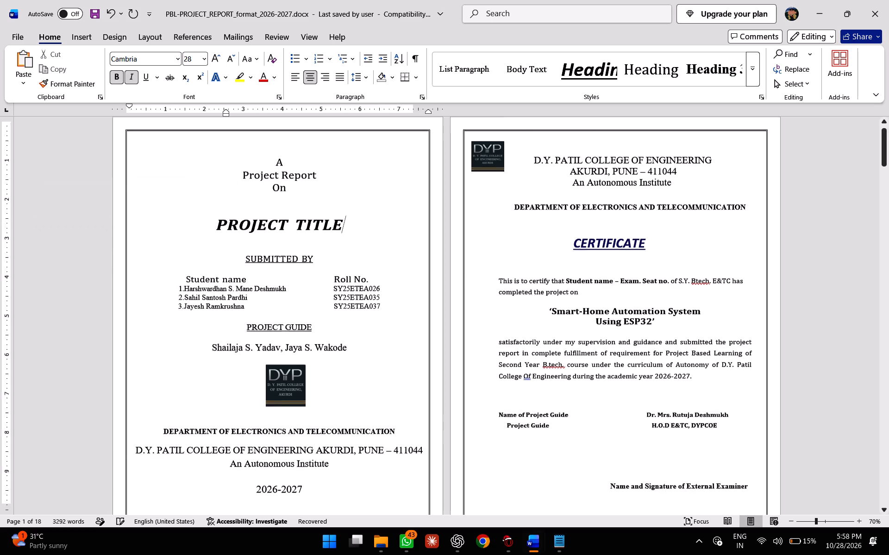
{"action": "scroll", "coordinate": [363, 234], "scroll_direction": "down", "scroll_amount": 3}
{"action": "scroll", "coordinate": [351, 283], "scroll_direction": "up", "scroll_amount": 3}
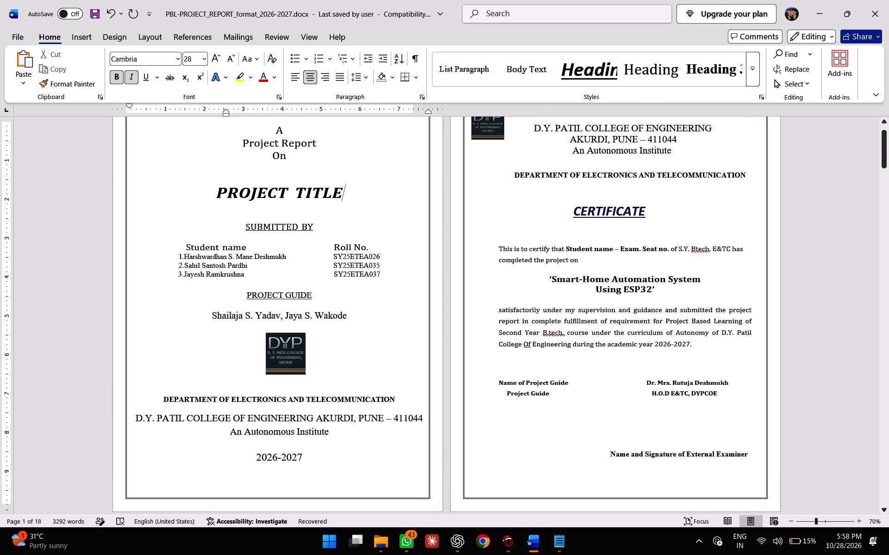
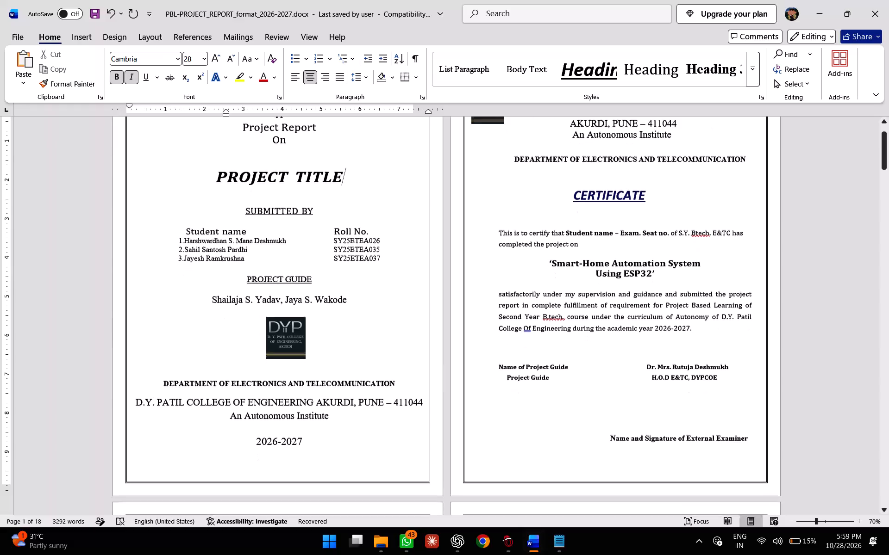
Review the report pages from the cover through the Simulation section, checking layout and page breaks.
{"action": "scroll", "coordinate": [574, 412], "scroll_direction": "down", "scroll_amount": 4}
{"action": "scroll", "coordinate": [575, 412], "scroll_direction": "up", "scroll_amount": 1}
{"action": "scroll", "coordinate": [575, 412], "scroll_direction": "down", "scroll_amount": 8}
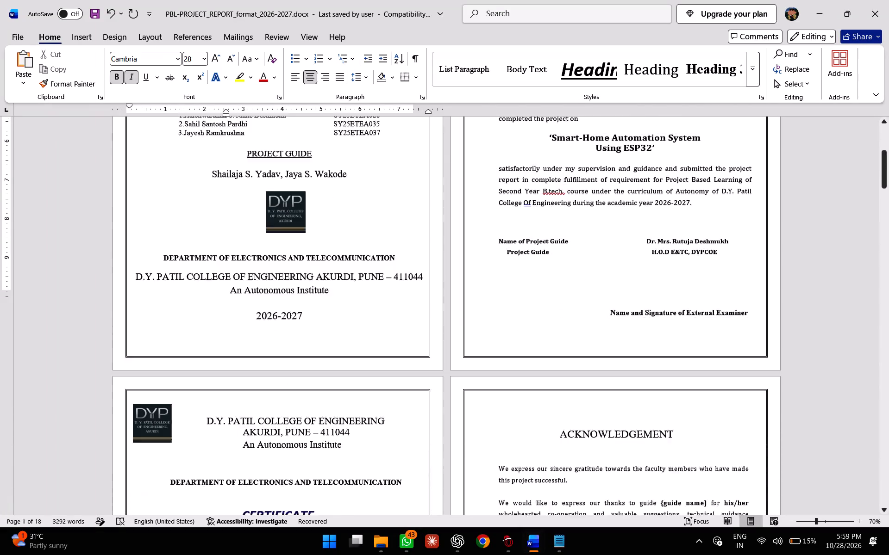
{"action": "scroll", "coordinate": [579, 410], "scroll_direction": "down", "scroll_amount": 20}
{"action": "scroll", "coordinate": [579, 410], "scroll_direction": "down", "scroll_amount": 5}
{"action": "scroll", "coordinate": [579, 410], "scroll_direction": "up", "scroll_amount": 1}
{"action": "scroll", "coordinate": [579, 410], "scroll_direction": "down", "scroll_amount": 12}
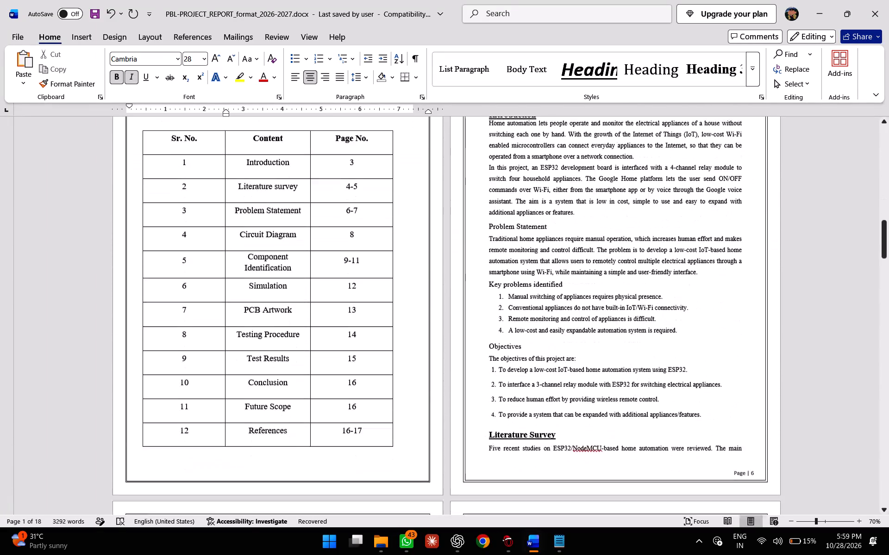
{"action": "scroll", "coordinate": [579, 410], "scroll_direction": "down", "scroll_amount": 20}
{"action": "scroll", "coordinate": [579, 410], "scroll_direction": "down", "scroll_amount": 16}
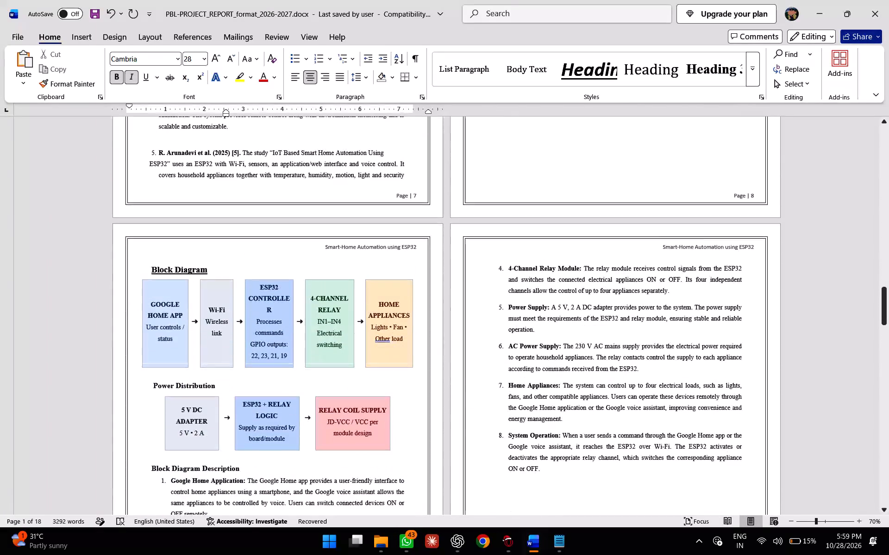
{"action": "scroll", "coordinate": [579, 410], "scroll_direction": "down", "scroll_amount": 20}
{"action": "scroll", "coordinate": [579, 410], "scroll_direction": "down", "scroll_amount": 2}
{"action": "right_click", "coordinate": [579, 410]}
{"action": "scroll", "coordinate": [579, 410], "scroll_direction": "down", "scroll_amount": 4}
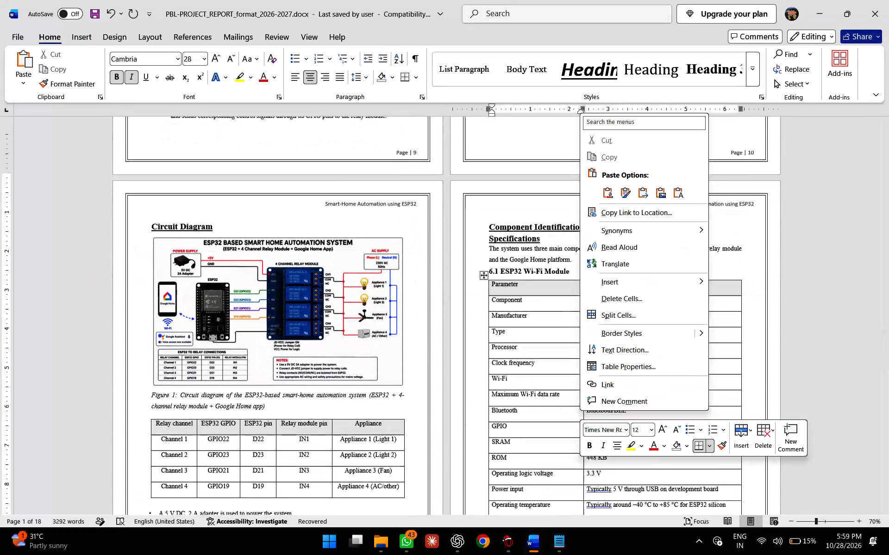
{"action": "scroll", "coordinate": [579, 410], "scroll_direction": "down", "scroll_amount": 4}
{"action": "scroll", "coordinate": [579, 410], "scroll_direction": "down", "scroll_amount": 20}
{"action": "scroll", "coordinate": [579, 410], "scroll_direction": "down", "scroll_amount": 3}
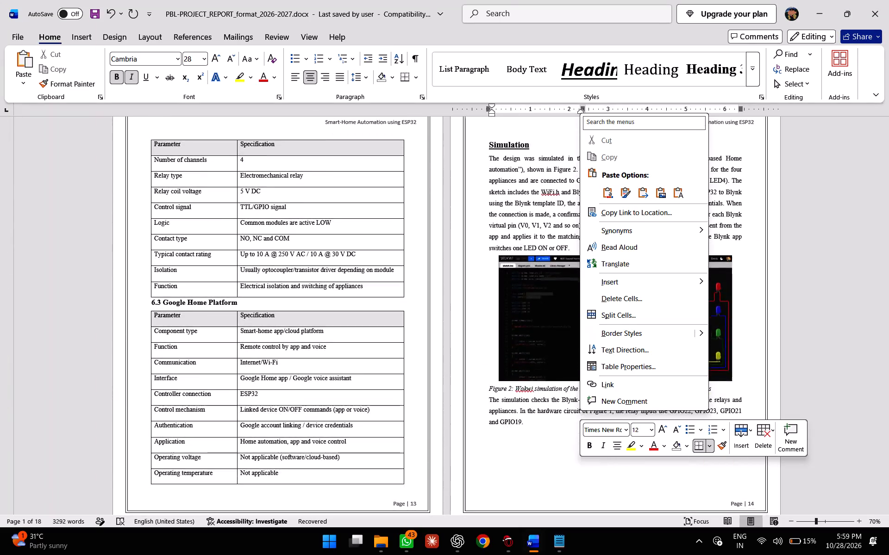
{"action": "scroll", "coordinate": [493, 442], "scroll_direction": "down", "scroll_amount": 1}
{"action": "scroll", "coordinate": [493, 442], "scroll_direction": "up", "scroll_amount": 20}
{"action": "scroll", "coordinate": [493, 442], "scroll_direction": "up", "scroll_amount": 12}
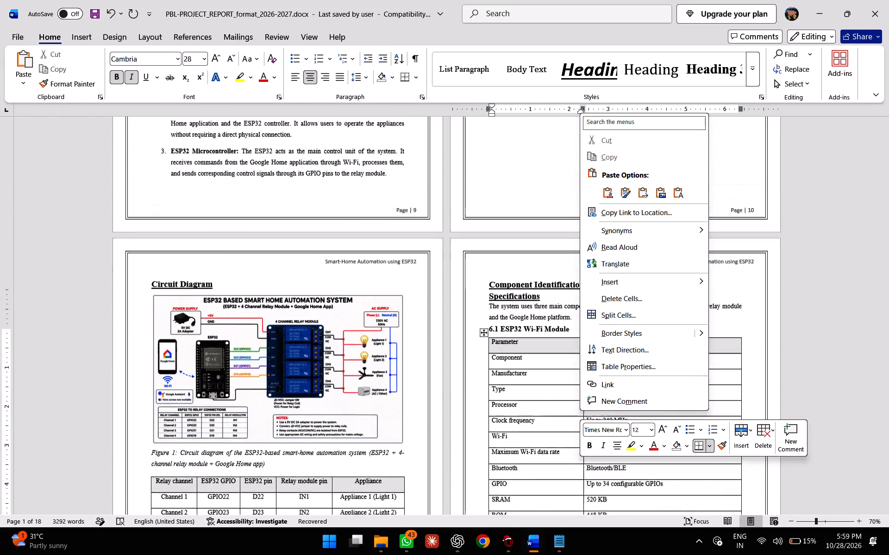
{"action": "scroll", "coordinate": [493, 442], "scroll_direction": "up", "scroll_amount": 18}
{"action": "scroll", "coordinate": [493, 442], "scroll_direction": "down", "scroll_amount": 1}
{"action": "scroll", "coordinate": [493, 442], "scroll_direction": "up", "scroll_amount": 19}
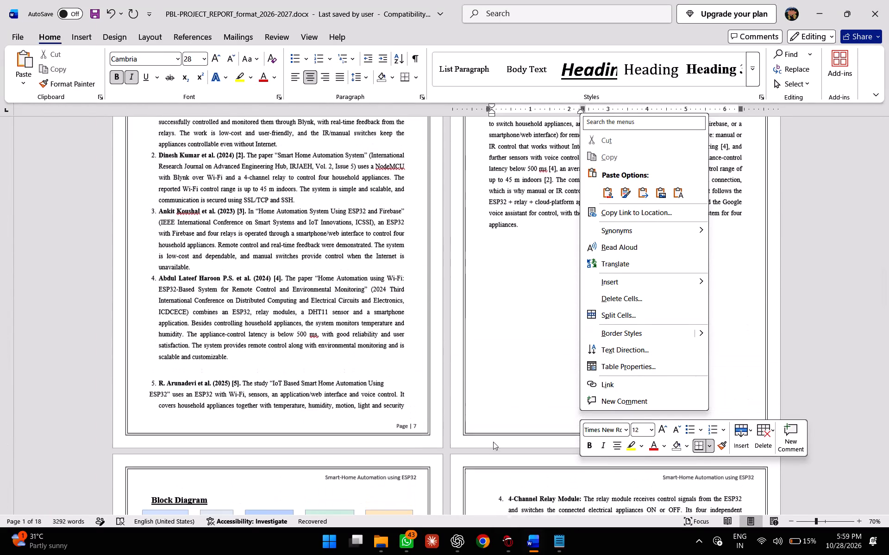
{"action": "scroll", "coordinate": [493, 442], "scroll_direction": "up", "scroll_amount": 6}
{"action": "left_click_drag", "start_coordinate": [326, 441], "coordinate": [309, 391]}
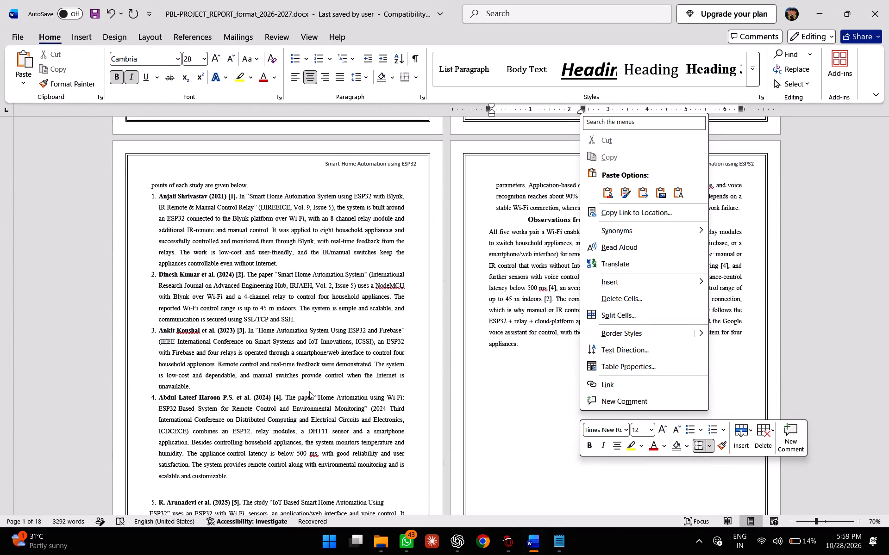
{"action": "left_click_drag", "start_coordinate": [309, 391], "coordinate": [292, 382]}
{"action": "scroll", "coordinate": [245, 364], "scroll_direction": "up", "scroll_amount": 6}
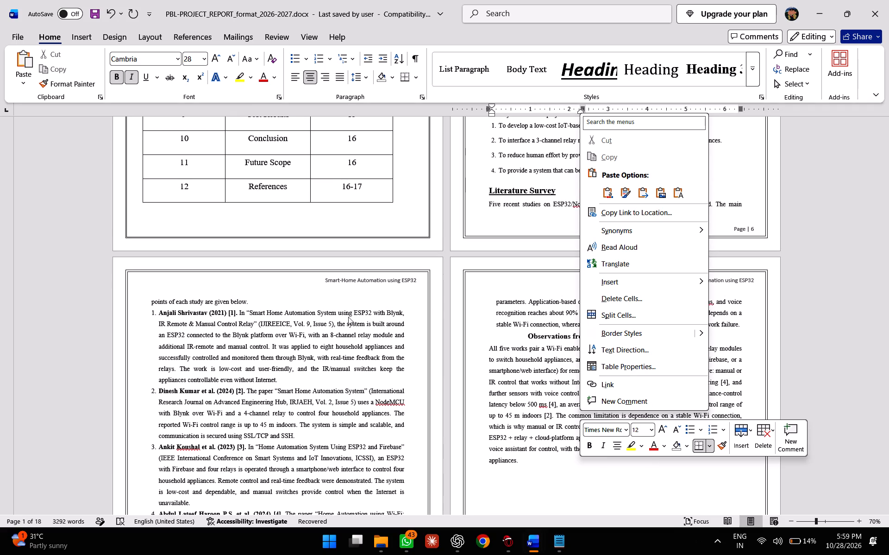
{"action": "left_click_drag", "start_coordinate": [411, 252], "coordinate": [446, 208]}
{"action": "scroll", "coordinate": [420, 118], "scroll_direction": "down", "scroll_amount": 1}
{"action": "scroll", "coordinate": [231, 458], "scroll_direction": "up", "scroll_amount": 3}
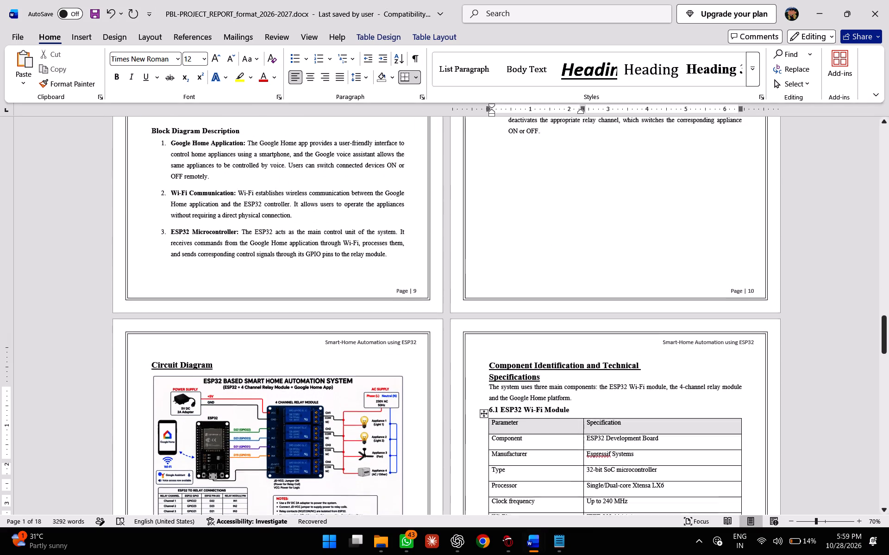
Insert two blank lines before the "Literature Survey" heading so the section starts on a new page.
{"action": "scroll", "coordinate": [489, 390], "scroll_direction": "up", "scroll_amount": 20}
{"action": "scroll", "coordinate": [489, 390], "scroll_direction": "up", "scroll_amount": 20}
{"action": "scroll", "coordinate": [489, 390], "scroll_direction": "up", "scroll_amount": 4}
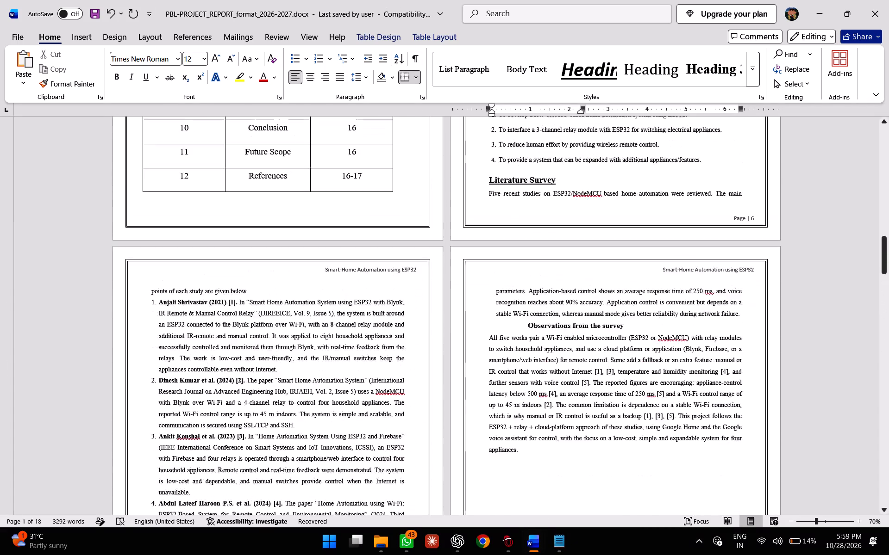
{"action": "left_click", "coordinate": [501, 258]}
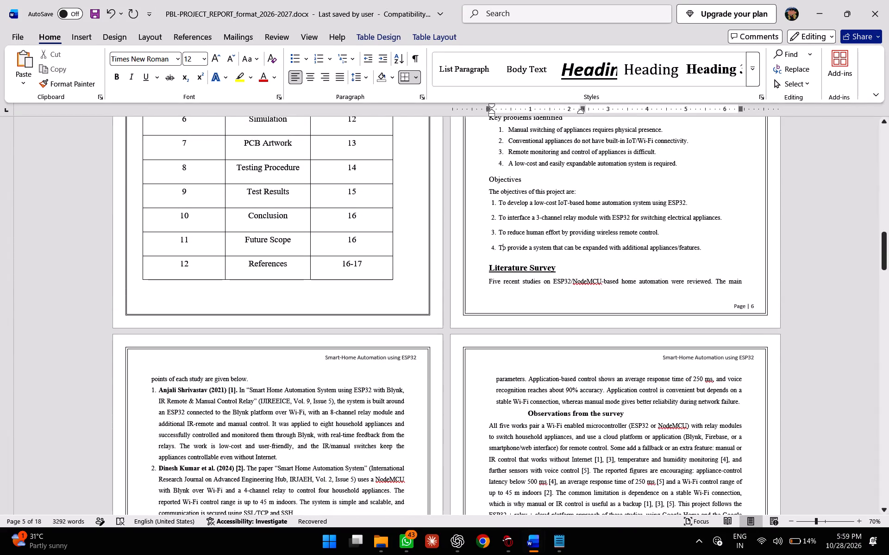
{"action": "left_click", "coordinate": [486, 264]}
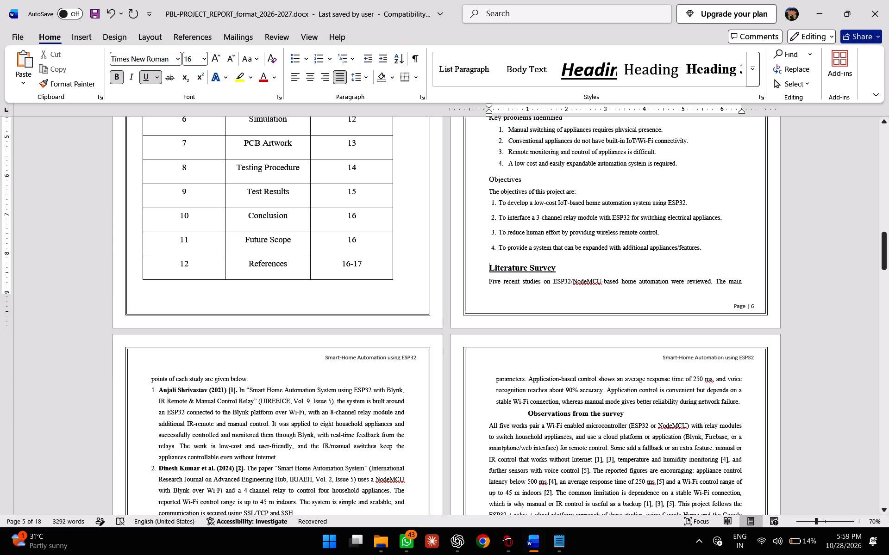
{"action": "key", "text": "Return"}
{"action": "key", "text": "Return"}
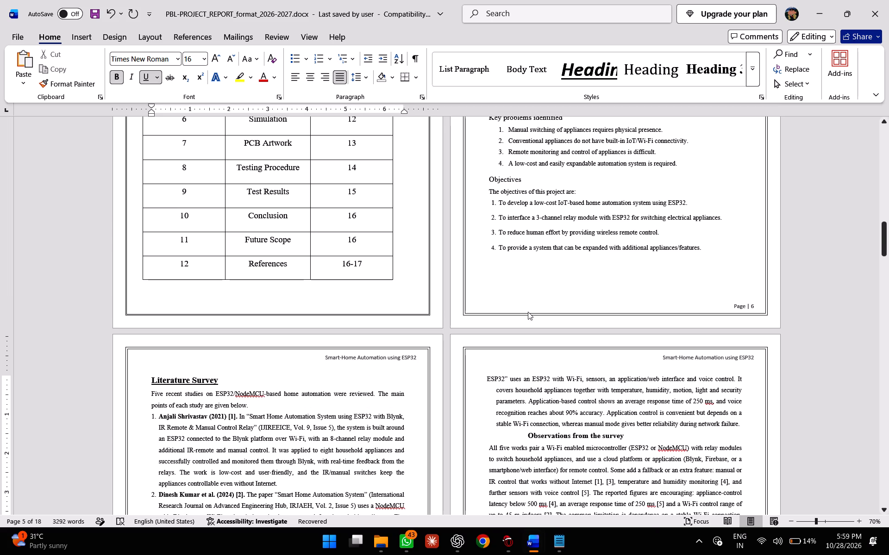
Copy the three numbered student rows with their roll numbers from the cover page.
{"action": "scroll", "coordinate": [647, 292], "scroll_direction": "up", "scroll_amount": 16}
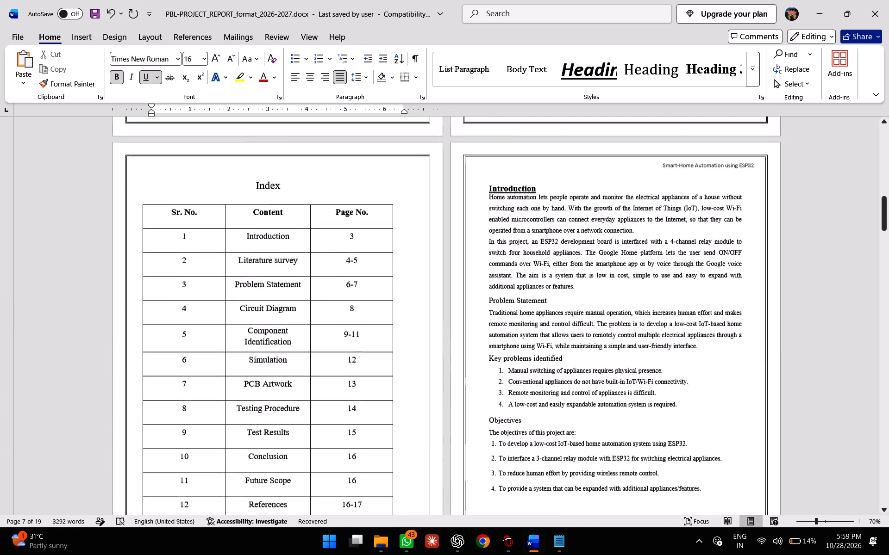
{"action": "scroll", "coordinate": [637, 298], "scroll_direction": "up", "scroll_amount": 6}
{"action": "scroll", "coordinate": [269, 381], "scroll_direction": "up", "scroll_amount": 13}
{"action": "scroll", "coordinate": [269, 381], "scroll_direction": "up", "scroll_amount": 15}
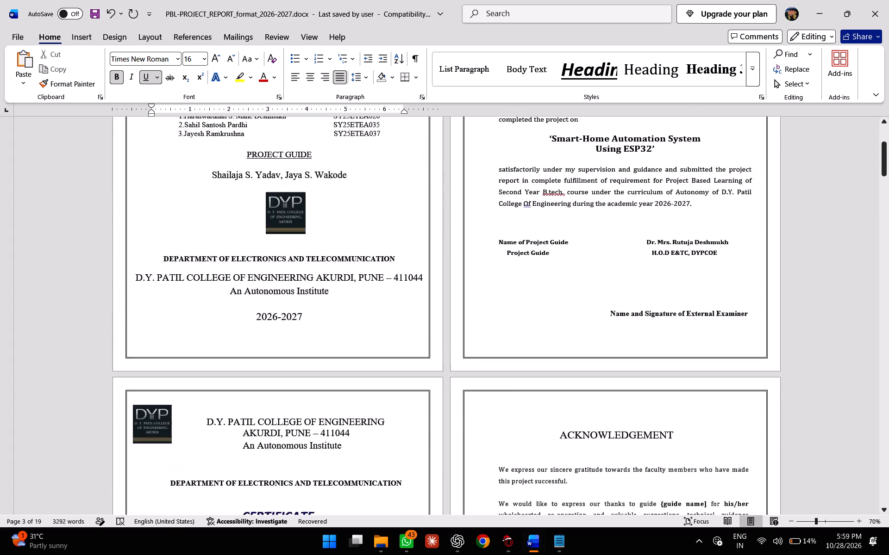
{"action": "scroll", "coordinate": [269, 381], "scroll_direction": "up", "scroll_amount": 14}
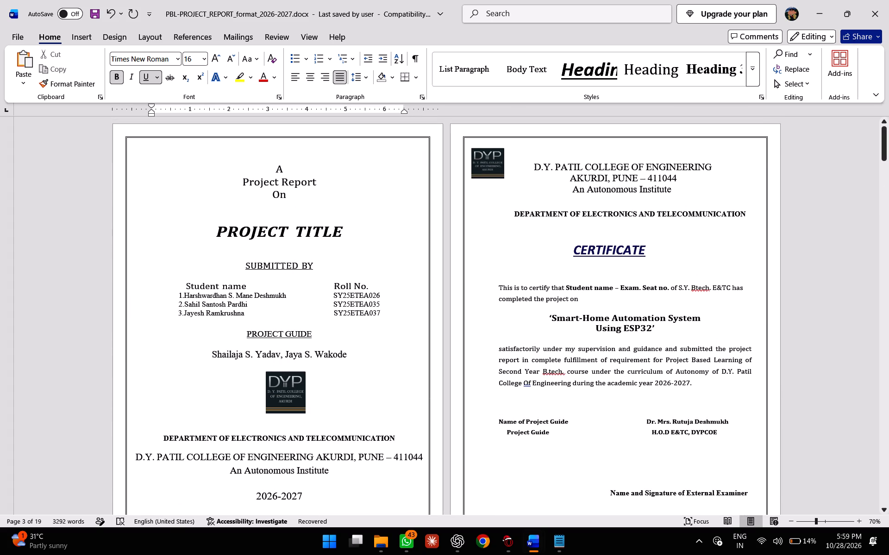
{"action": "left_click_drag", "start_coordinate": [182, 295], "coordinate": [243, 312]}
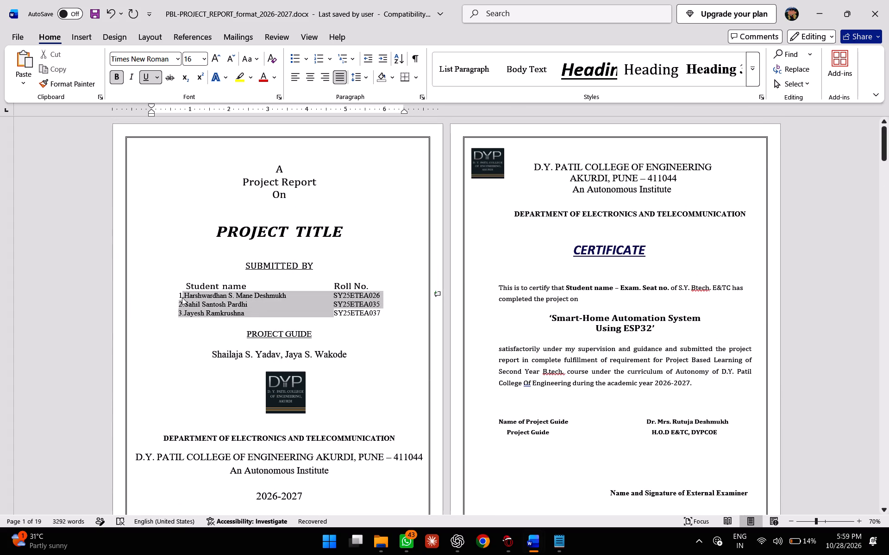
{"action": "left_click", "coordinate": [179, 295]}
{"action": "left_click_drag", "start_coordinate": [179, 294], "coordinate": [239, 314]}
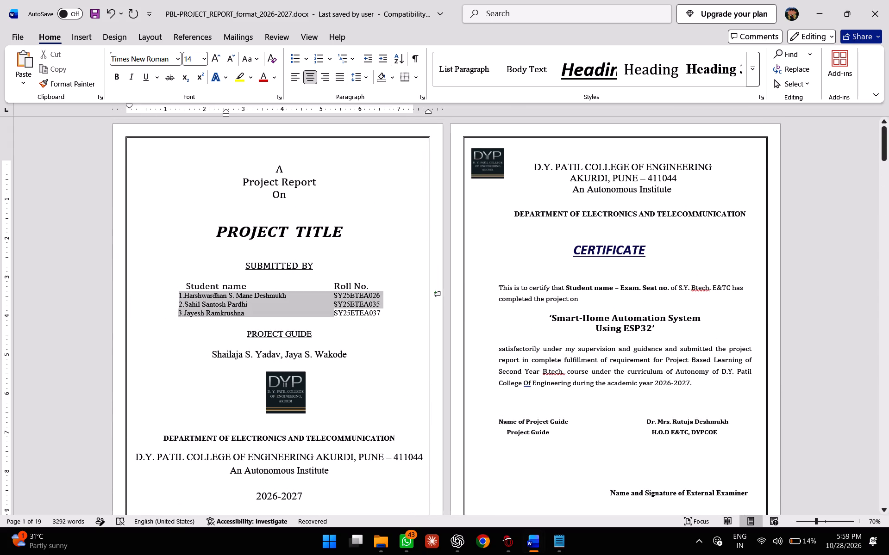
{"action": "left_click_drag", "start_coordinate": [239, 314], "coordinate": [395, 313]}
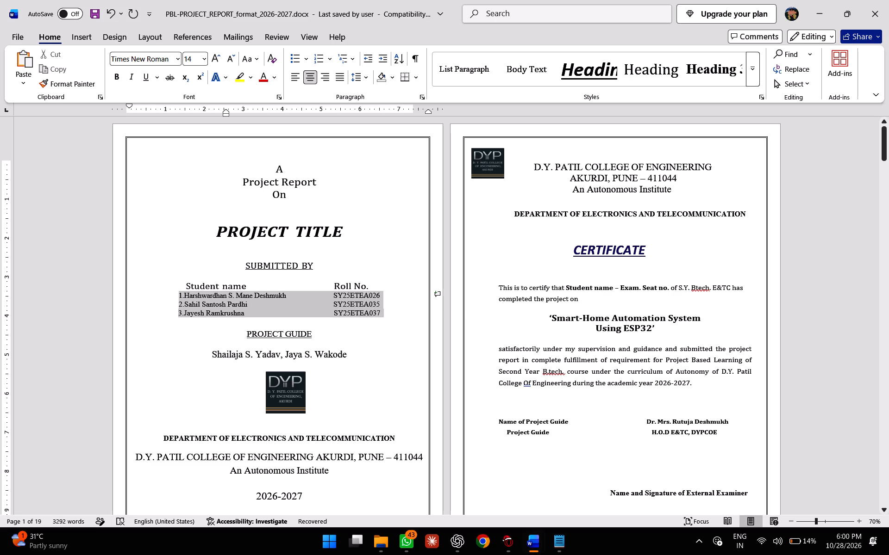
{"action": "left_click_drag", "start_coordinate": [395, 313], "coordinate": [394, 313]}
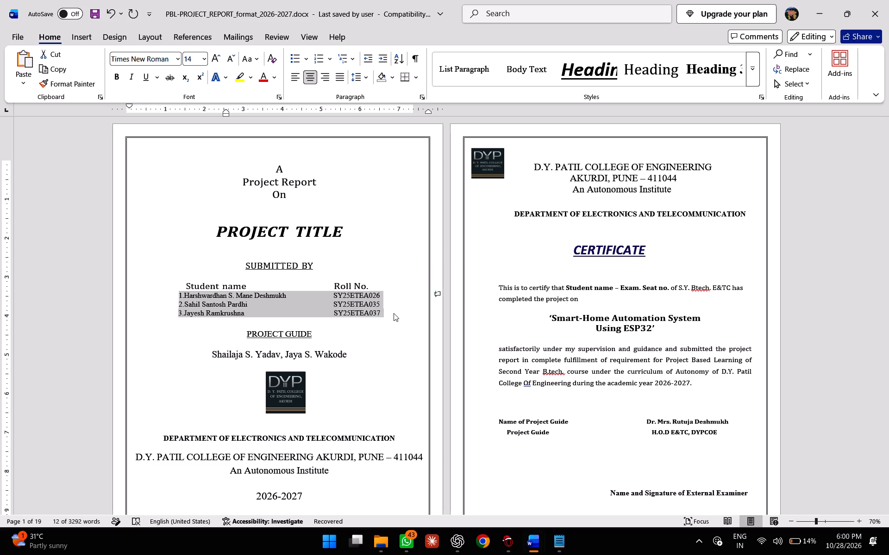
{"action": "key", "text": "ctrl+c"}
{"action": "left_click", "coordinate": [394, 313]}
Paste the copied student rows over the empty 1–3 numbering under "Student name / Roll No." on the group certificate page.
{"action": "scroll", "coordinate": [394, 313], "scroll_direction": "down", "scroll_amount": 15}
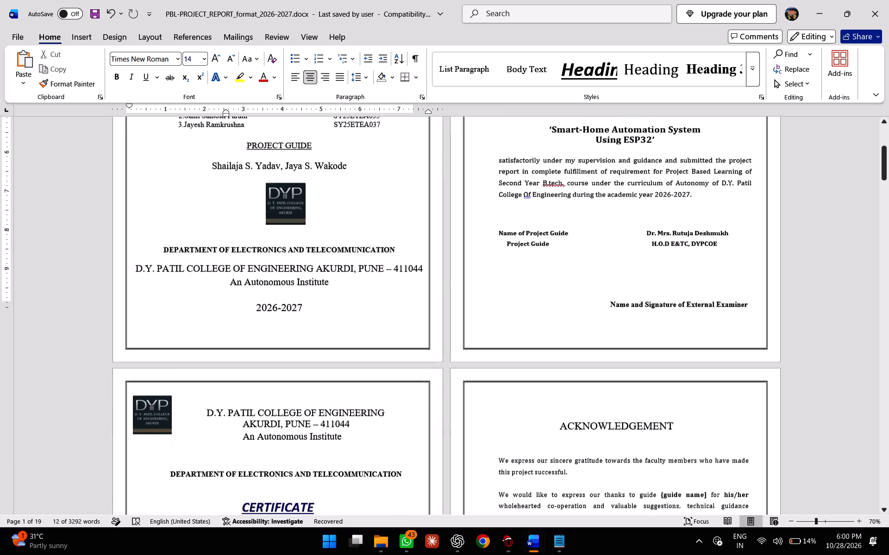
{"action": "scroll", "coordinate": [394, 313], "scroll_direction": "down", "scroll_amount": 5}
{"action": "scroll", "coordinate": [306, 390], "scroll_direction": "down", "scroll_amount": 4}
{"action": "left_click", "coordinate": [184, 380]}
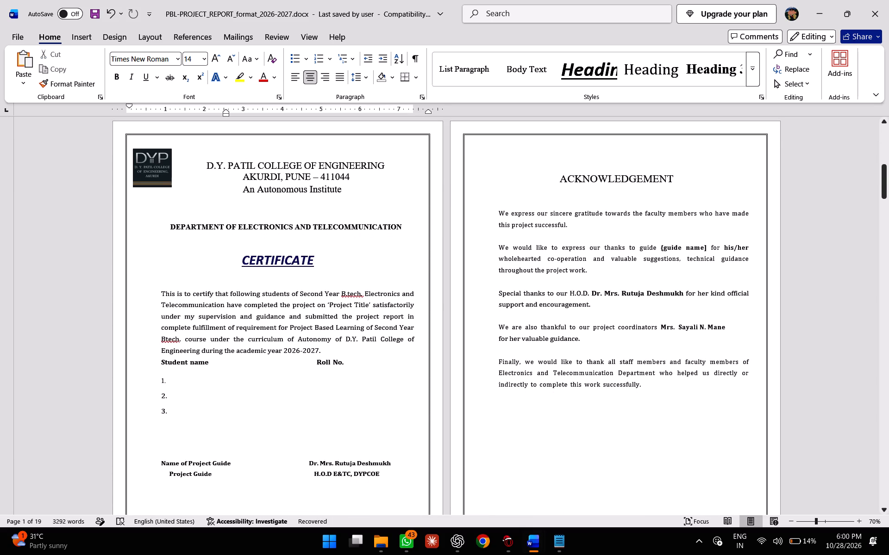
{"action": "left_click_drag", "start_coordinate": [173, 412], "coordinate": [165, 385]}
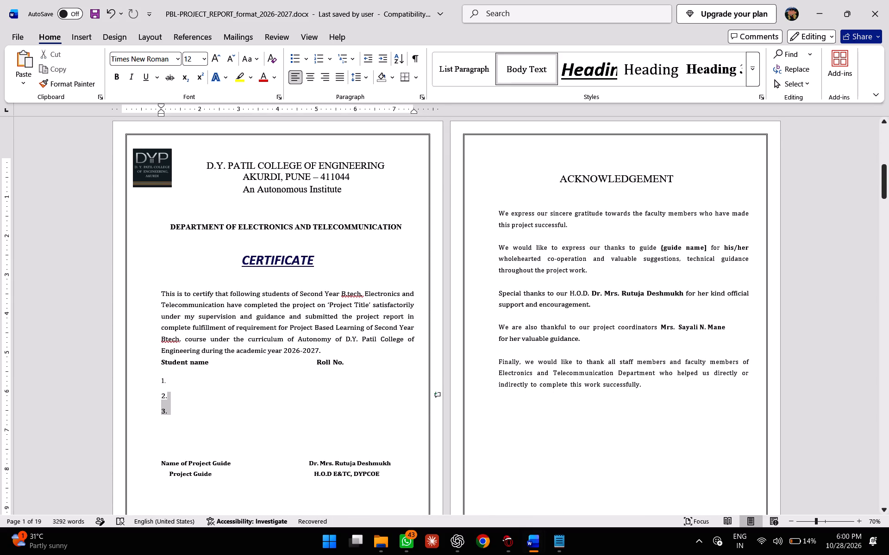
{"action": "left_click_drag", "start_coordinate": [165, 385], "coordinate": [164, 378]}
{"action": "key", "text": "ctrl+v"}
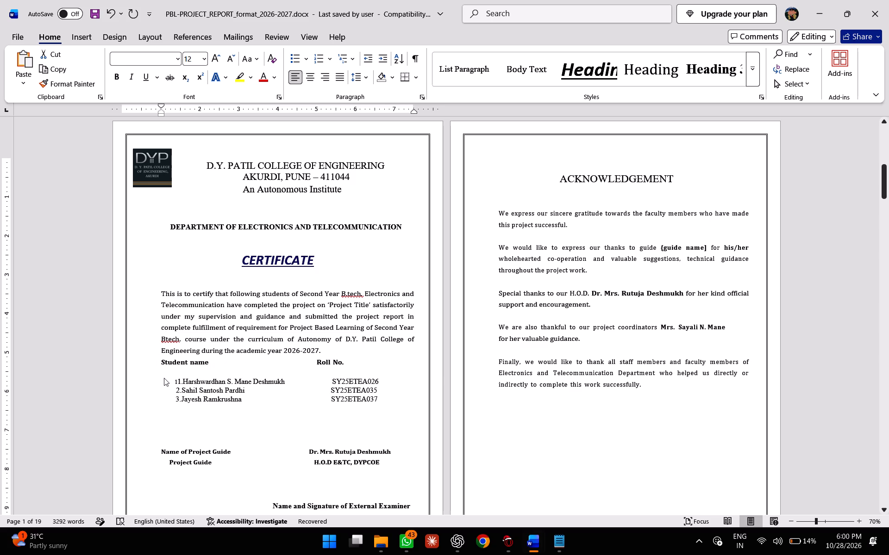
Set the line spacing of the three pasted student rows on the certificate to 1.5.
{"action": "left_click_drag", "start_coordinate": [387, 396], "coordinate": [335, 395]}
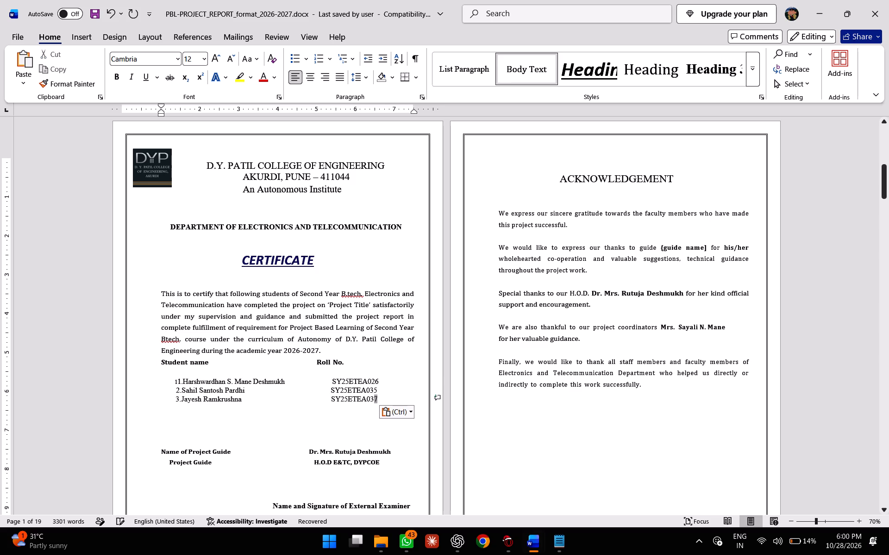
{"action": "left_click_drag", "start_coordinate": [335, 395], "coordinate": [175, 376]}
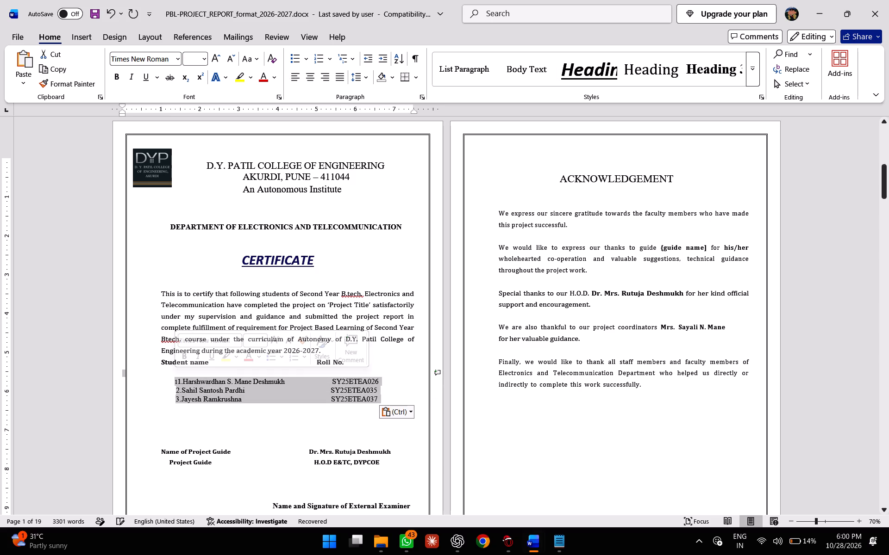
{"action": "left_click", "coordinate": [362, 79]}
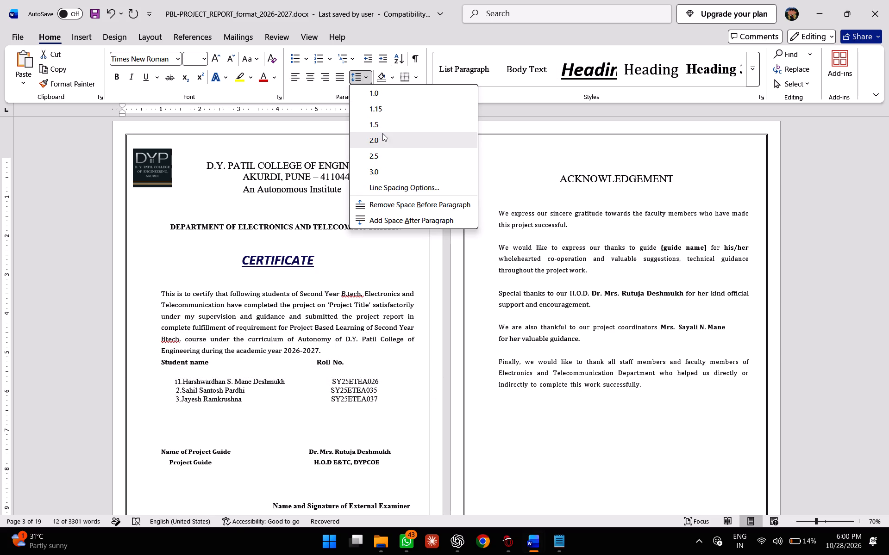
{"action": "left_click", "coordinate": [380, 127]}
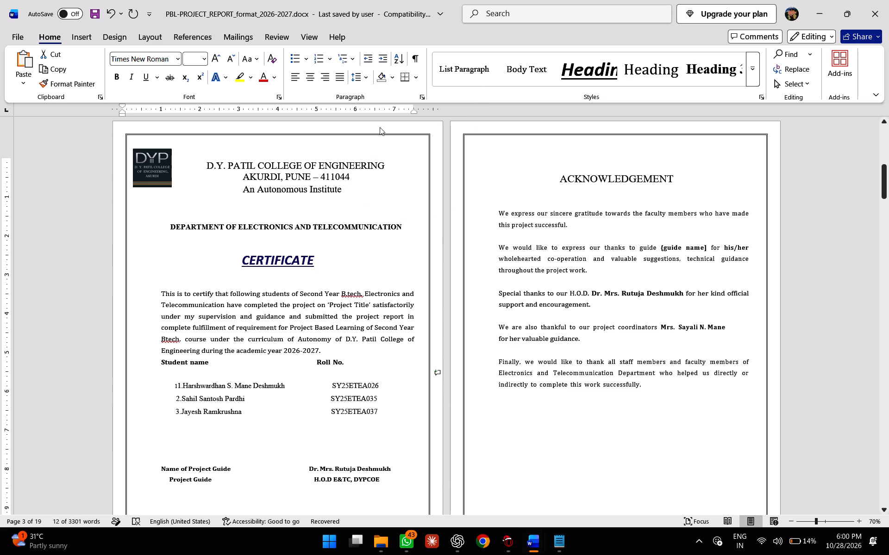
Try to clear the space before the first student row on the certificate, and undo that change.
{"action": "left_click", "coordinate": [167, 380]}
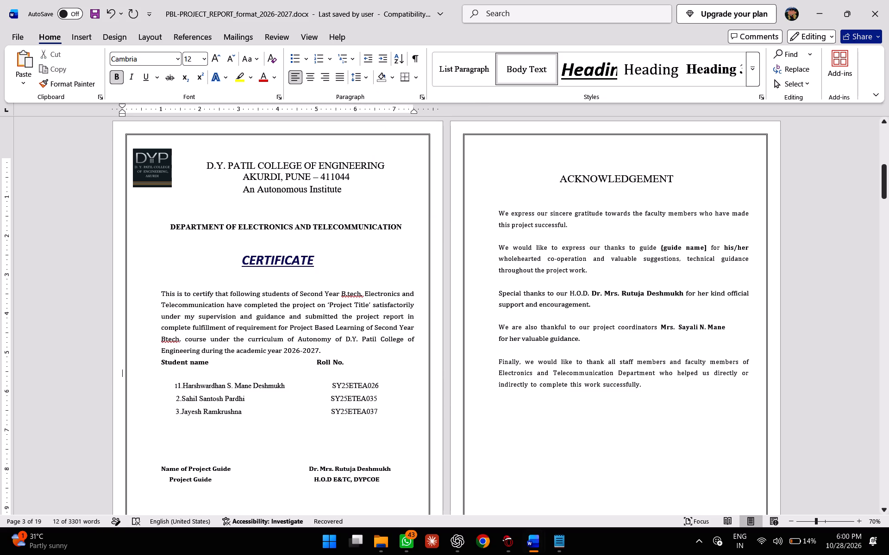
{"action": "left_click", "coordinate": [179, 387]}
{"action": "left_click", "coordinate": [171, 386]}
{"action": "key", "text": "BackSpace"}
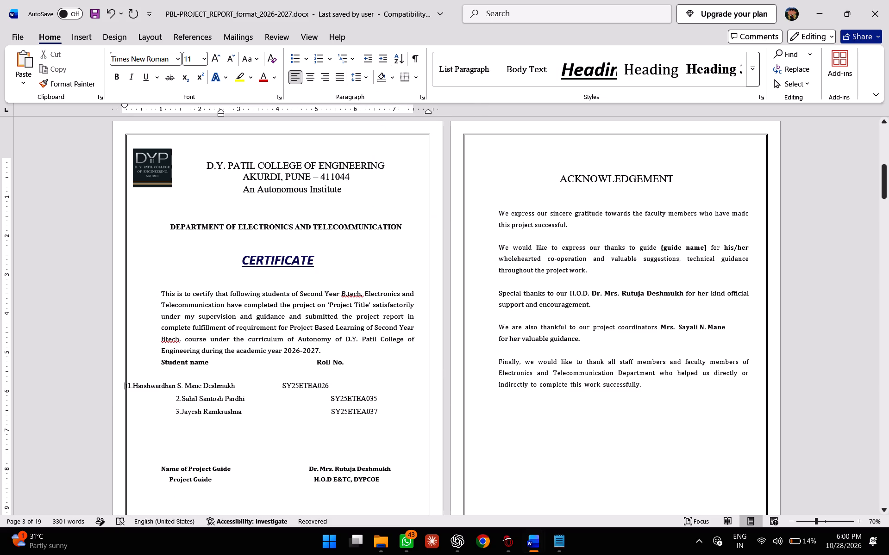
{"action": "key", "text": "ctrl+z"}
Delete the blank line between the "Student name / Roll No." headings and the first student row on the certificate.
{"action": "left_click", "coordinate": [181, 375]}
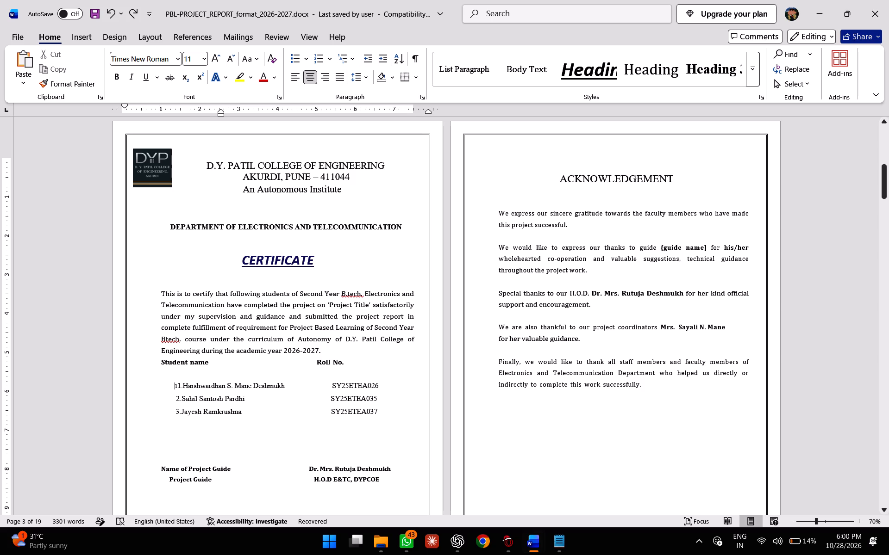
{"action": "key", "text": "BackSpace"}
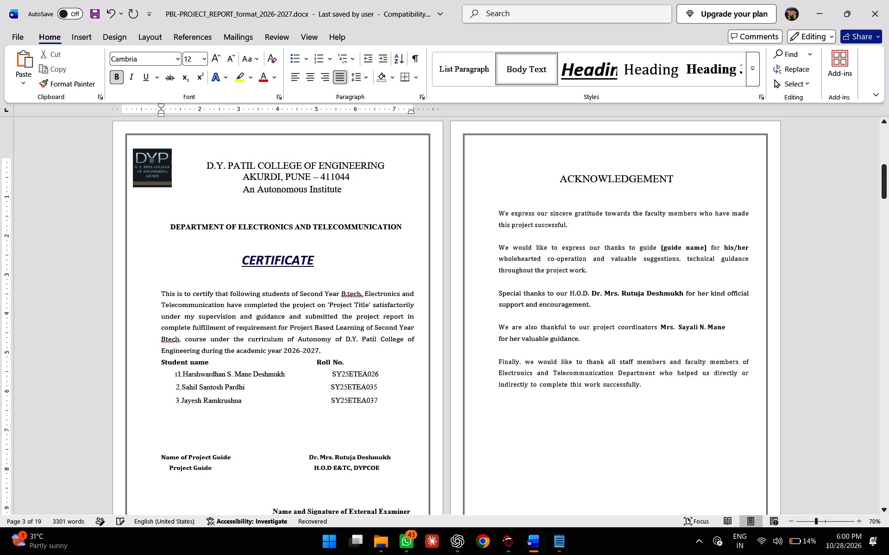
Add spaces between the name and roll number in the first student row of the group certificate to line it up under the headings.
{"action": "left_click", "coordinate": [299, 375]}
{"action": "key", "text": "space"}
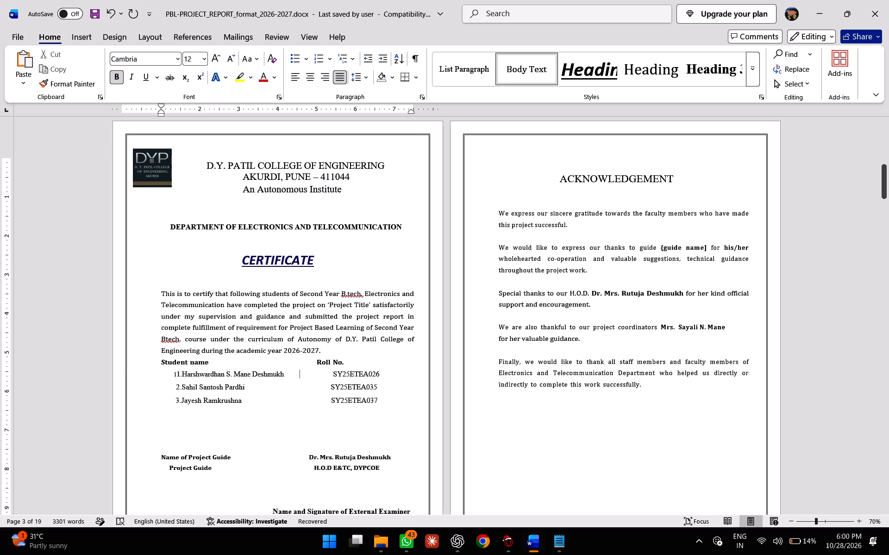
{"action": "key", "text": "space"}
{"action": "key", "text": "space"}
{"action": "key", "text": "space"}
{"action": "key", "text": "space"}
{"action": "key", "text": "space"}
{"action": "key", "text": "space"}
{"action": "key", "text": "space"}
{"action": "key", "text": "space"}
{"action": "key", "text": "space"}
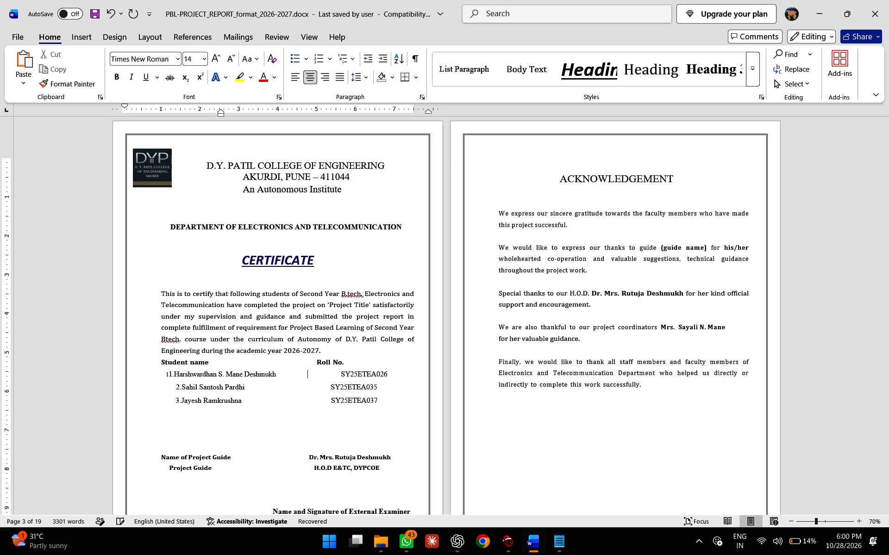
{"action": "key", "text": "space"}
{"action": "key", "text": "space"}
{"action": "key", "text": "space"}
{"action": "key", "text": "space"}
{"action": "key", "text": "space"}
{"action": "key", "text": "space"}
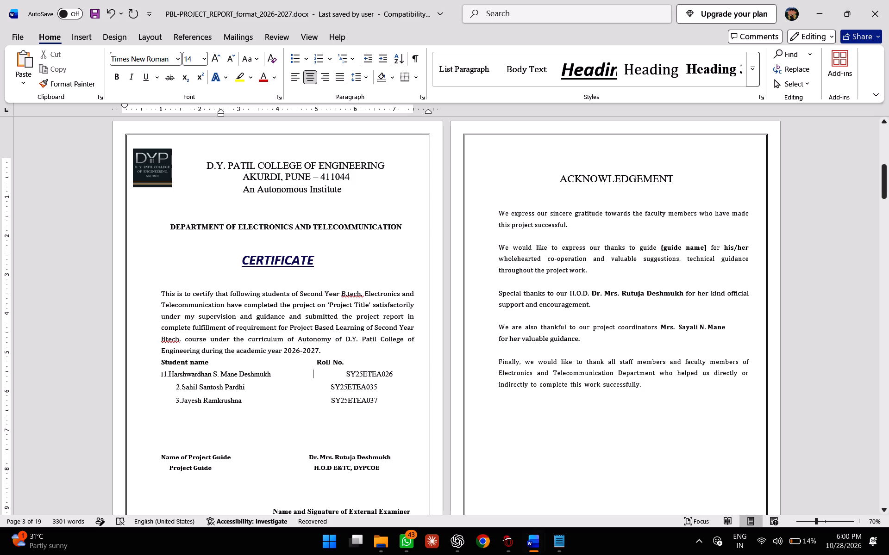
{"action": "left_click", "coordinate": [350, 373]}
Add spaces between the name and roll number in the second student row to align it with the first row.
{"action": "left_click", "coordinate": [291, 387]}
{"action": "key", "text": "space"}
{"action": "key", "text": "space"}
{"action": "key", "text": "space"}
{"action": "key", "text": "space"}
{"action": "key", "text": "space"}
{"action": "key", "text": "space"}
{"action": "key", "text": "space"}
{"action": "key", "text": "space"}
{"action": "key", "text": "space"}
{"action": "key", "text": "space"}
{"action": "key", "text": "space"}
{"action": "key", "text": "space"}
{"action": "key", "text": "space"}
{"action": "key", "text": "space"}
{"action": "key", "text": "space"}
{"action": "key", "text": "space"}
{"action": "key", "text": "space"}
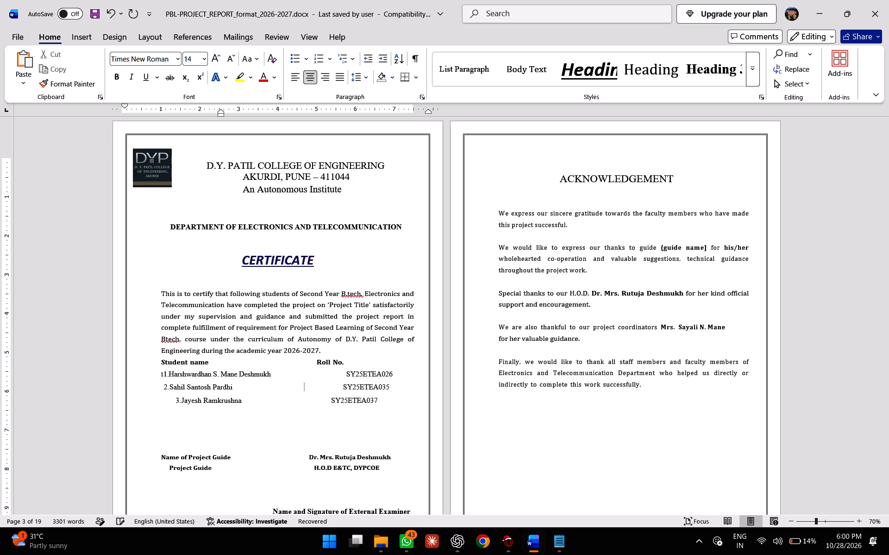
{"action": "key", "text": "space"}
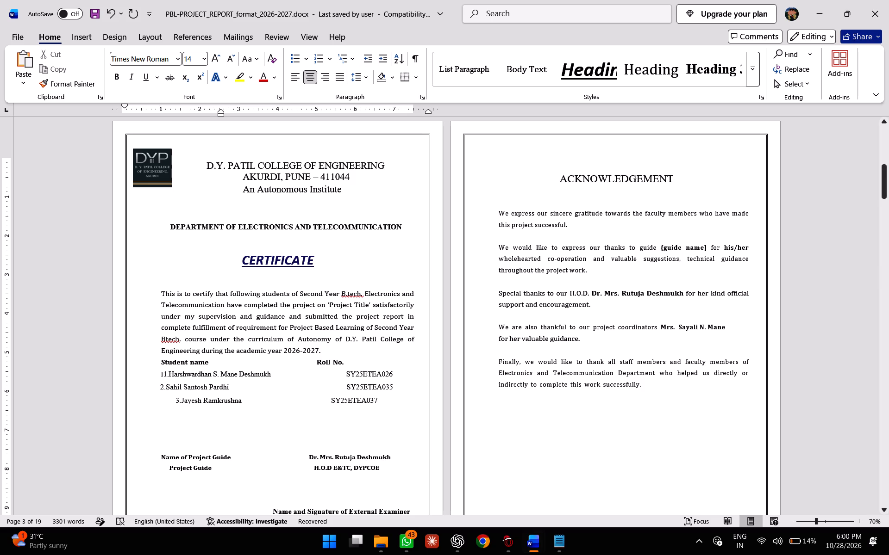
Remove the duplicate digit from the first student row's numbering so it reads "1.".
{"action": "left_click", "coordinate": [167, 375]}
{"action": "key", "text": "Left"}
{"action": "key", "text": "Right"}
{"action": "key", "text": "BackSpace"}
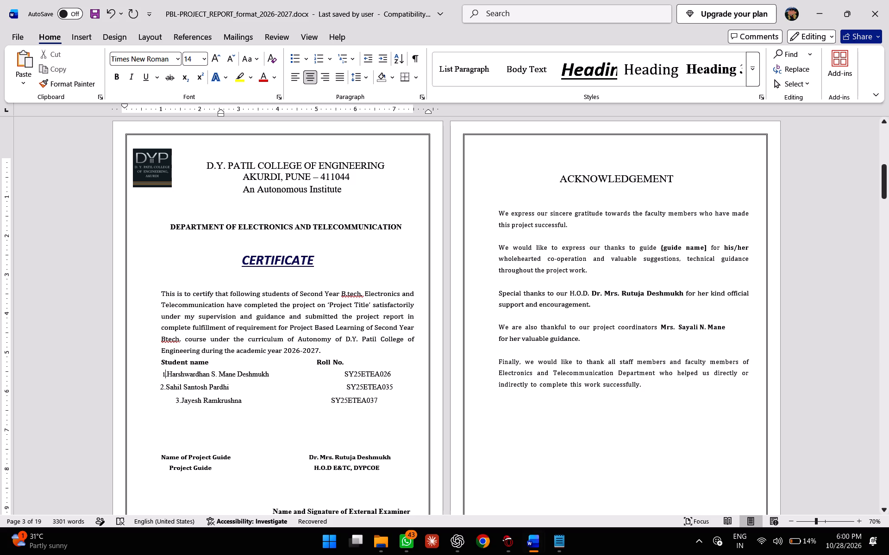
{"action": "key", "text": "period"}
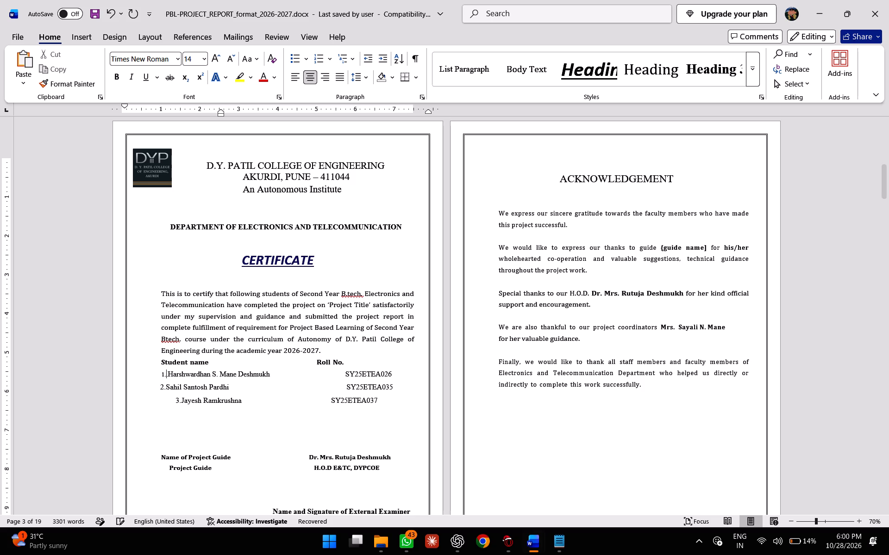
{"action": "key", "text": "BackSpace"}
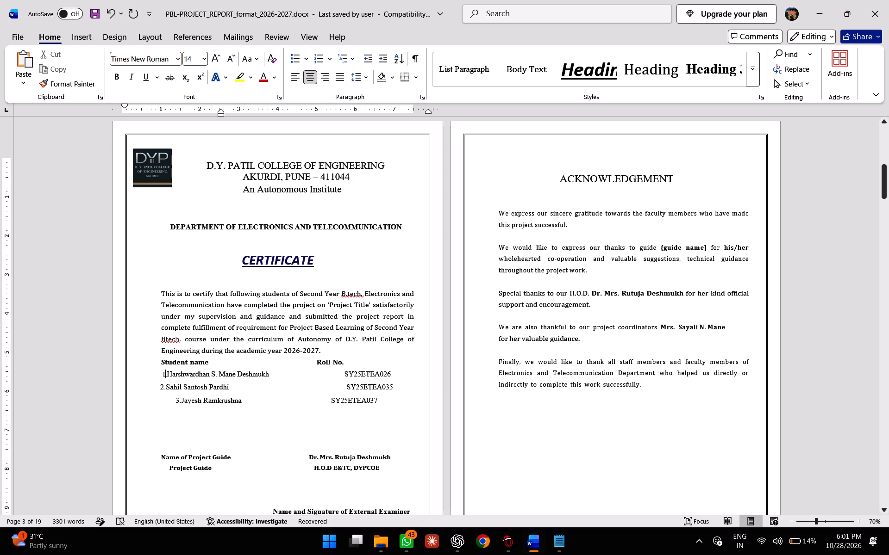
{"action": "left_click", "coordinate": [164, 373]}
{"action": "left_click", "coordinate": [163, 389]}
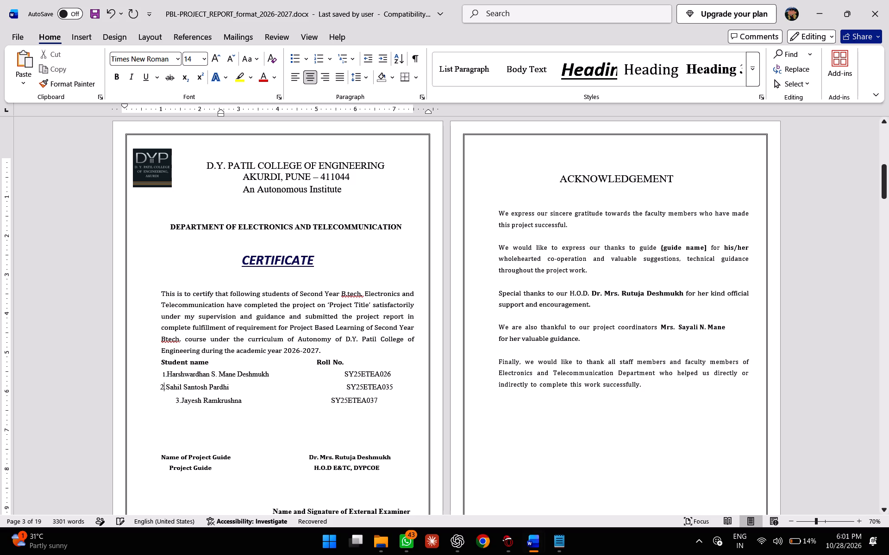
{"action": "left_click", "coordinate": [162, 375]}
Add two more spaces before the first student's roll number to realign it with the second row.
{"action": "left_click", "coordinate": [295, 374]}
{"action": "key", "text": "space"}
{"action": "key", "text": "space"}
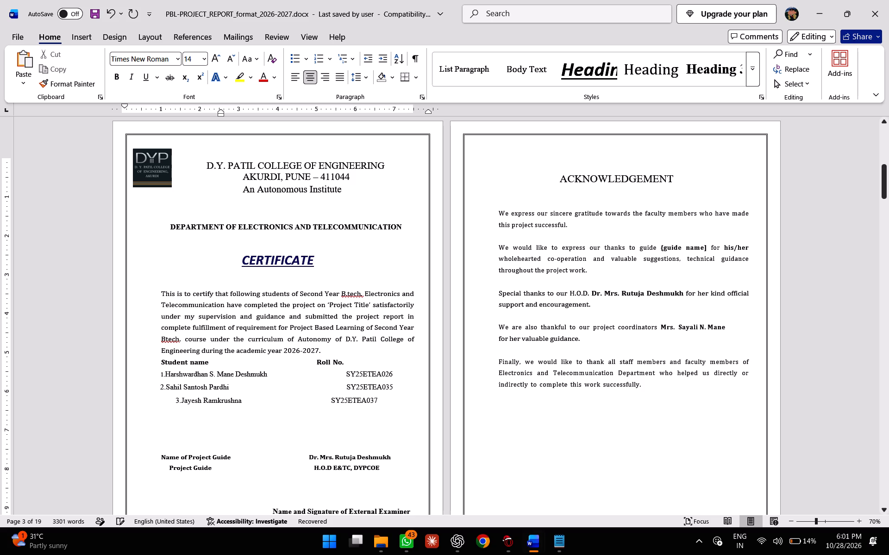
Add spaces between the name and roll number in the third student row until it aligns with the two rows above.
{"action": "left_click", "coordinate": [301, 399]}
{"action": "key", "text": "space"}
{"action": "key", "text": "space"}
{"action": "key", "text": "space"}
{"action": "key", "text": "space"}
{"action": "key", "text": "space"}
{"action": "key", "text": "space"}
{"action": "key", "text": "space"}
{"action": "key", "text": "space"}
{"action": "key", "text": "space"}
{"action": "key", "text": "space"}
{"action": "key", "text": "space"}
{"action": "key", "text": "space"}
{"action": "key", "text": "space"}
{"action": "key", "text": "space"}
{"action": "key", "text": "space"}
{"action": "key", "text": "space"}
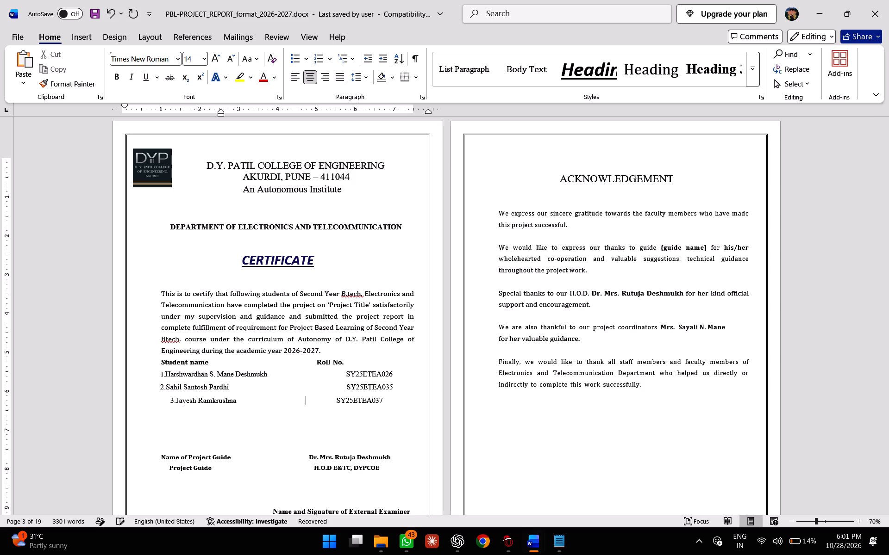
{"action": "key", "text": "space"}
{"action": "key", "text": "space"}
{"action": "key", "text": "space"}
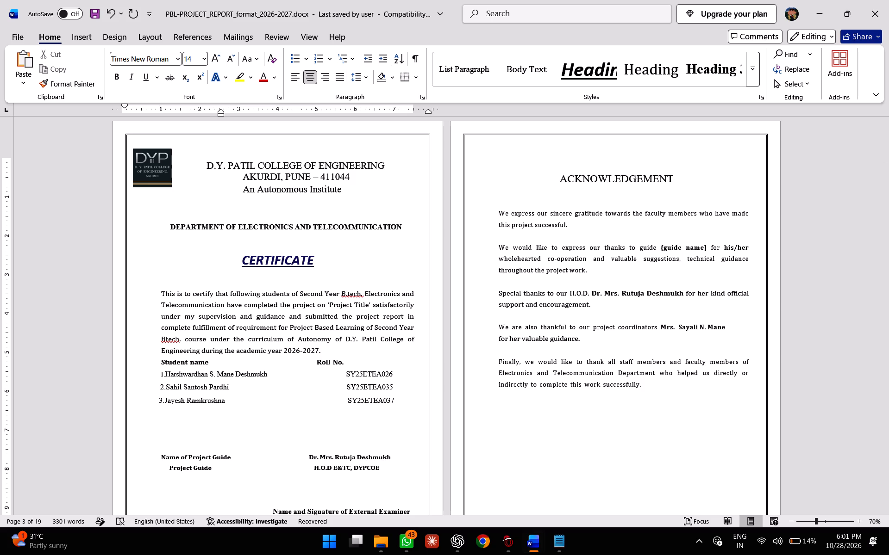
{"action": "key", "text": "BackSpace"}
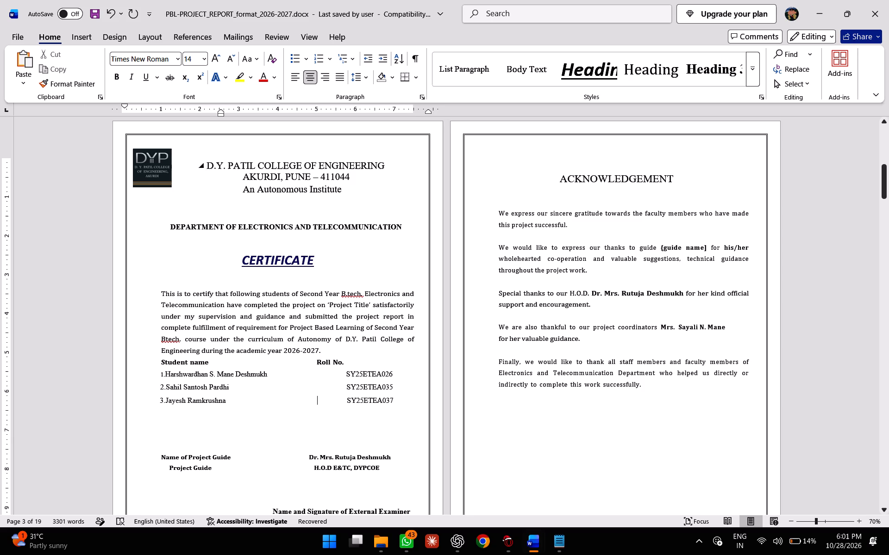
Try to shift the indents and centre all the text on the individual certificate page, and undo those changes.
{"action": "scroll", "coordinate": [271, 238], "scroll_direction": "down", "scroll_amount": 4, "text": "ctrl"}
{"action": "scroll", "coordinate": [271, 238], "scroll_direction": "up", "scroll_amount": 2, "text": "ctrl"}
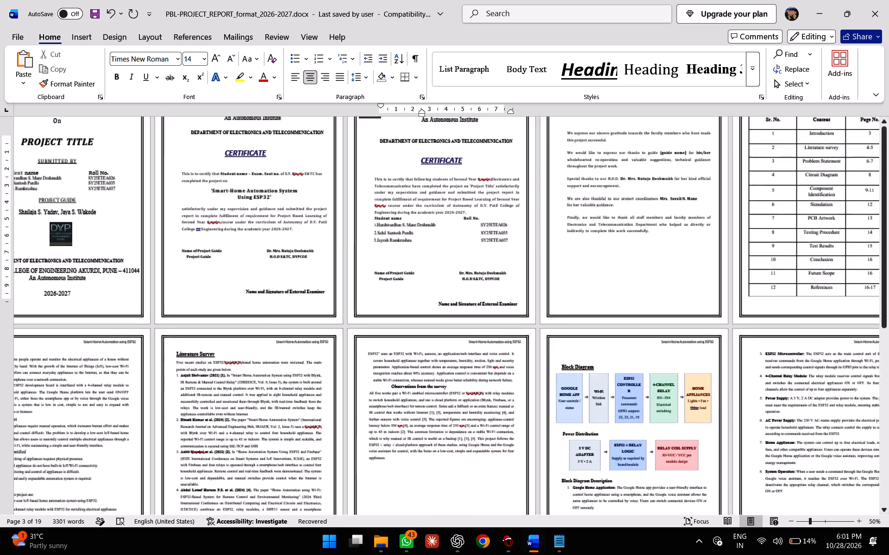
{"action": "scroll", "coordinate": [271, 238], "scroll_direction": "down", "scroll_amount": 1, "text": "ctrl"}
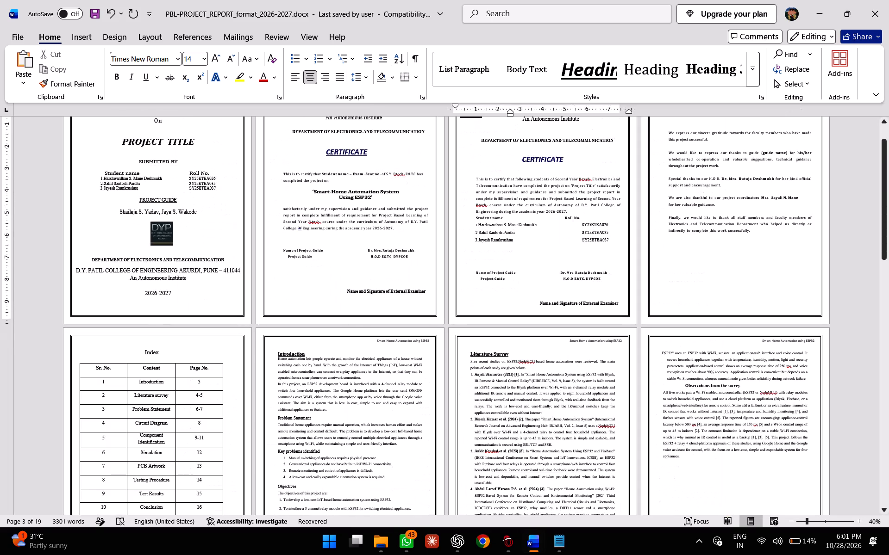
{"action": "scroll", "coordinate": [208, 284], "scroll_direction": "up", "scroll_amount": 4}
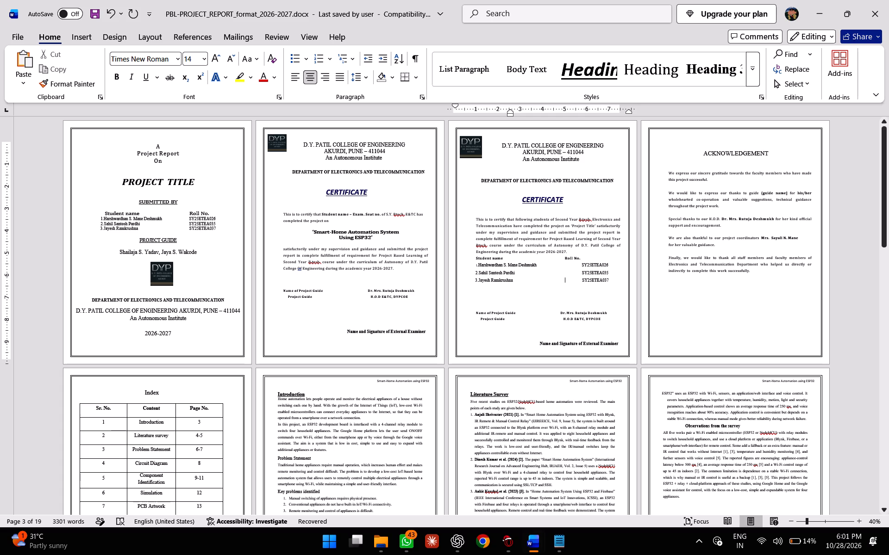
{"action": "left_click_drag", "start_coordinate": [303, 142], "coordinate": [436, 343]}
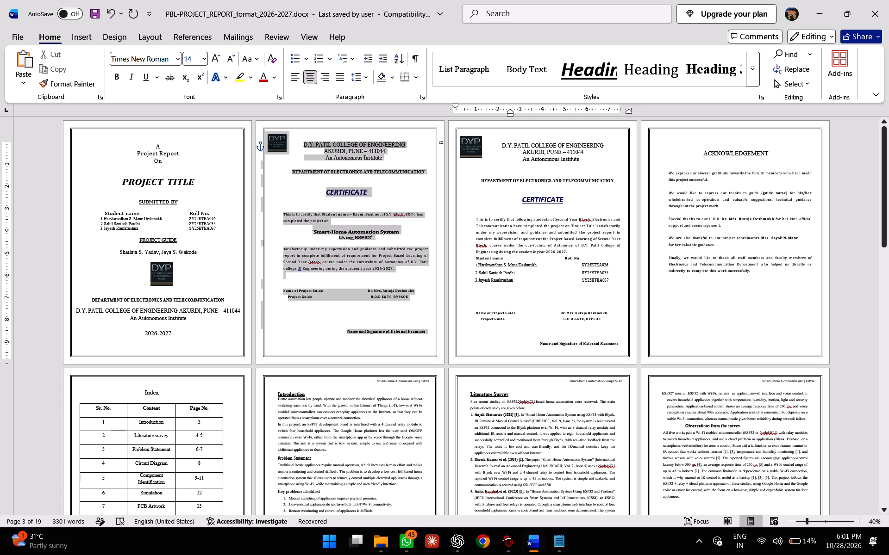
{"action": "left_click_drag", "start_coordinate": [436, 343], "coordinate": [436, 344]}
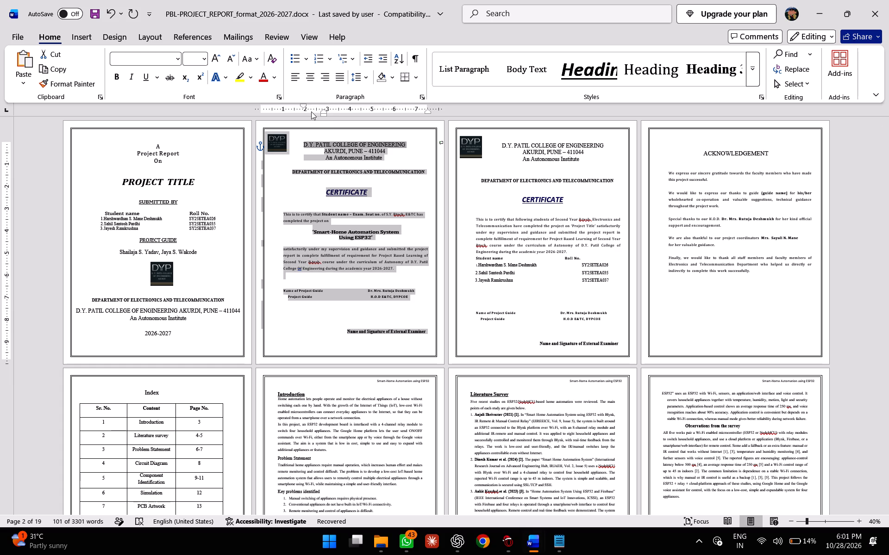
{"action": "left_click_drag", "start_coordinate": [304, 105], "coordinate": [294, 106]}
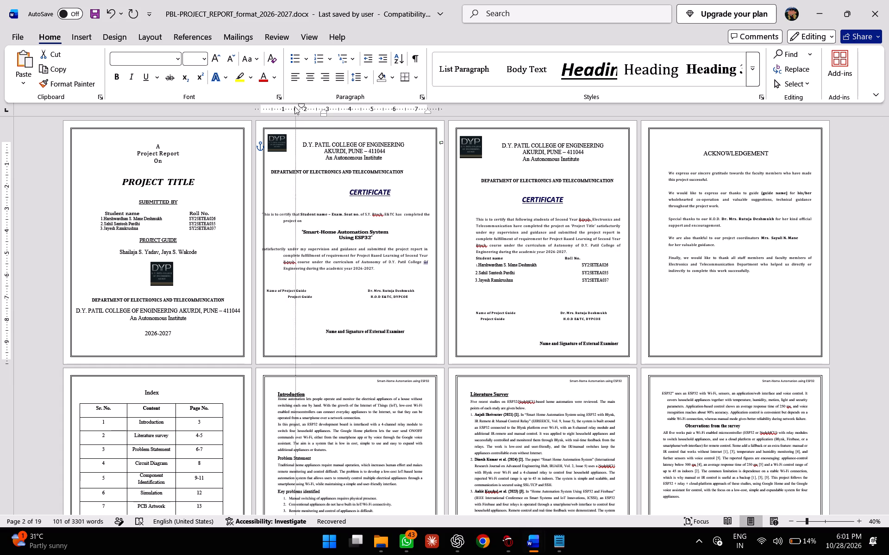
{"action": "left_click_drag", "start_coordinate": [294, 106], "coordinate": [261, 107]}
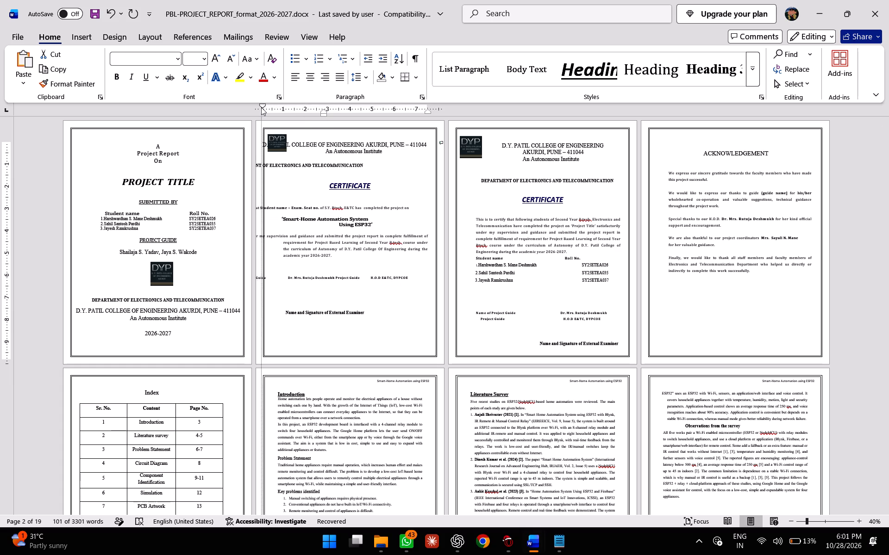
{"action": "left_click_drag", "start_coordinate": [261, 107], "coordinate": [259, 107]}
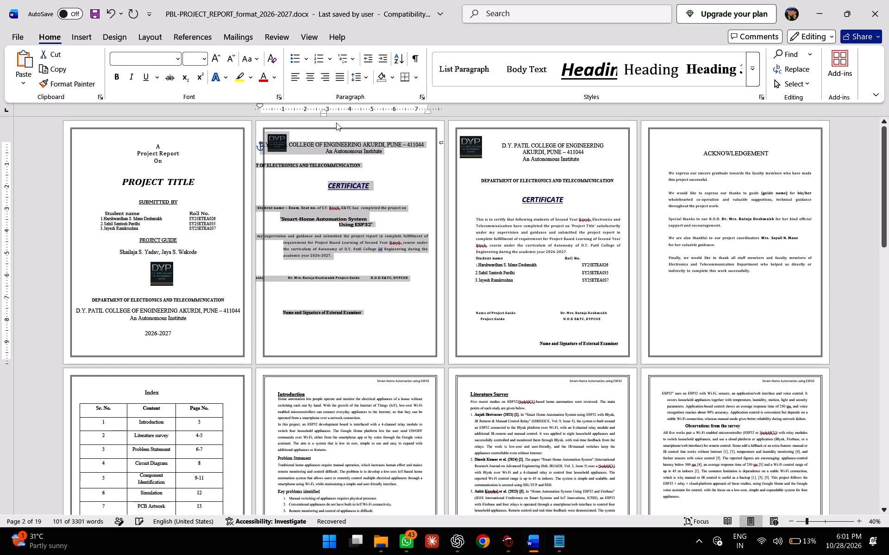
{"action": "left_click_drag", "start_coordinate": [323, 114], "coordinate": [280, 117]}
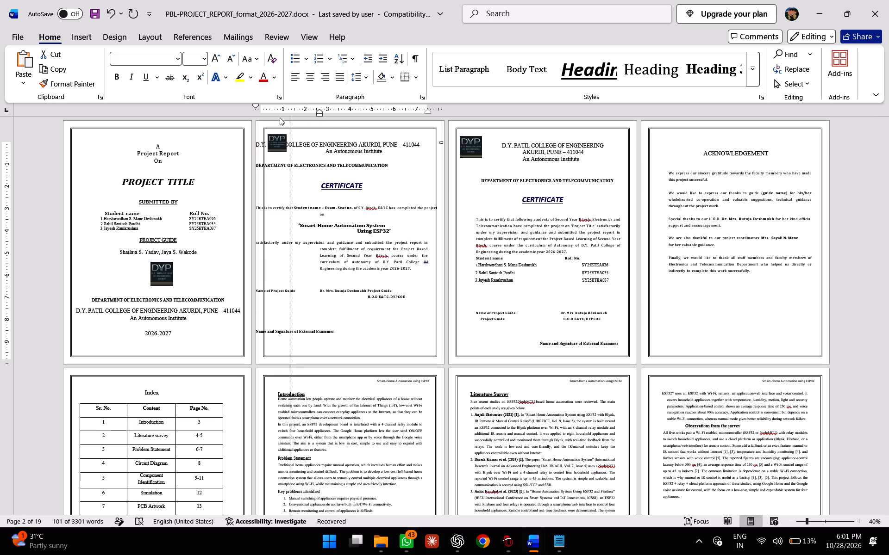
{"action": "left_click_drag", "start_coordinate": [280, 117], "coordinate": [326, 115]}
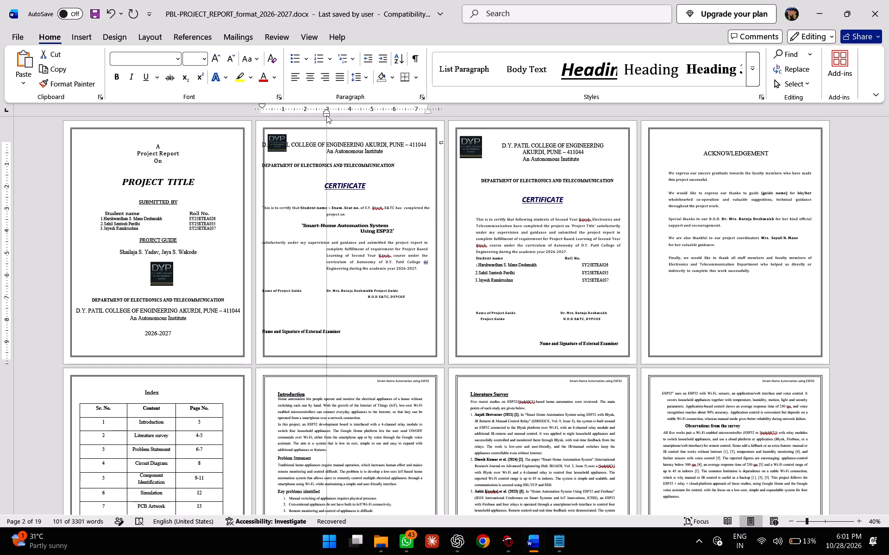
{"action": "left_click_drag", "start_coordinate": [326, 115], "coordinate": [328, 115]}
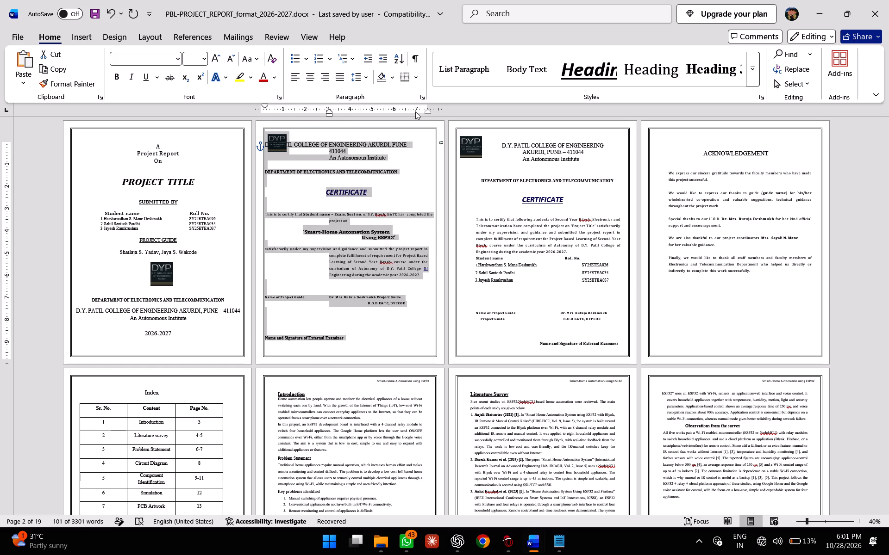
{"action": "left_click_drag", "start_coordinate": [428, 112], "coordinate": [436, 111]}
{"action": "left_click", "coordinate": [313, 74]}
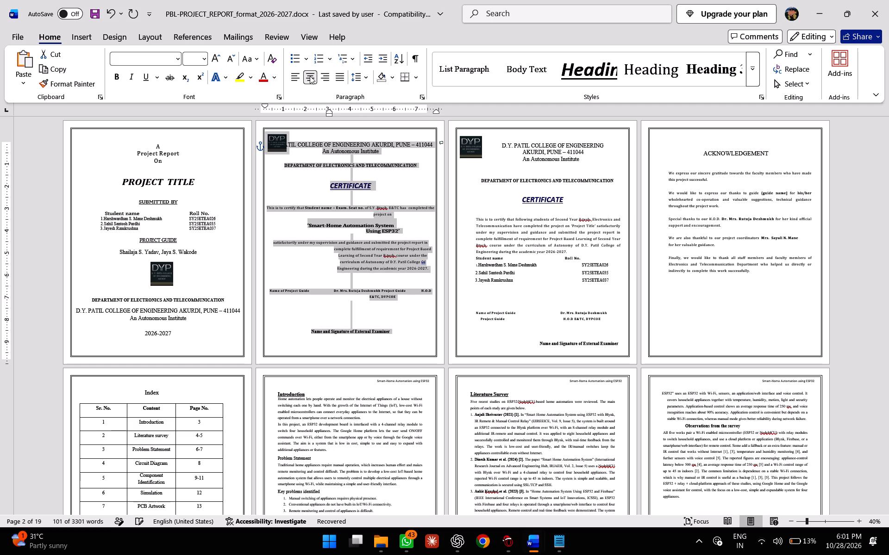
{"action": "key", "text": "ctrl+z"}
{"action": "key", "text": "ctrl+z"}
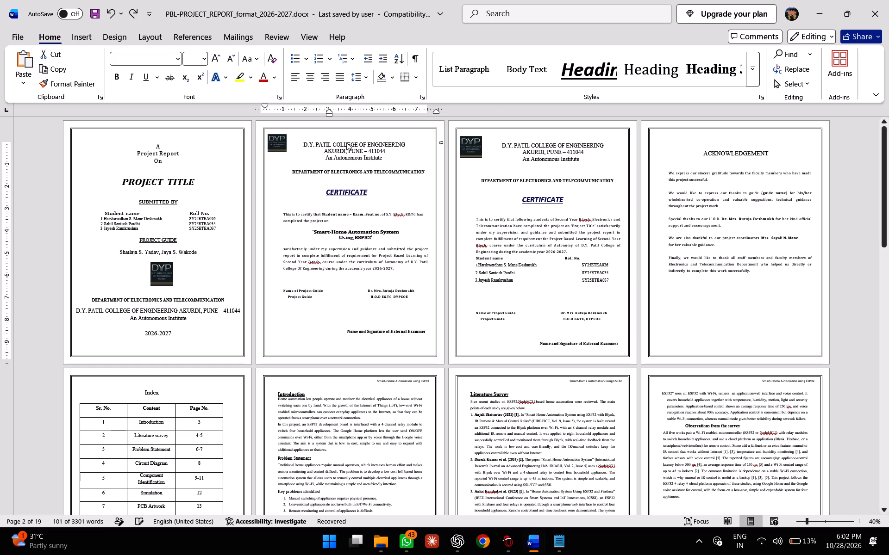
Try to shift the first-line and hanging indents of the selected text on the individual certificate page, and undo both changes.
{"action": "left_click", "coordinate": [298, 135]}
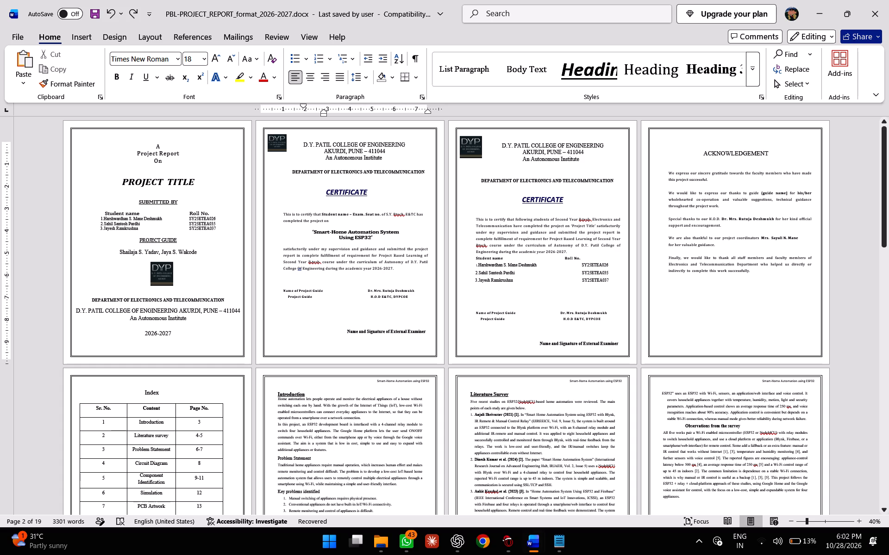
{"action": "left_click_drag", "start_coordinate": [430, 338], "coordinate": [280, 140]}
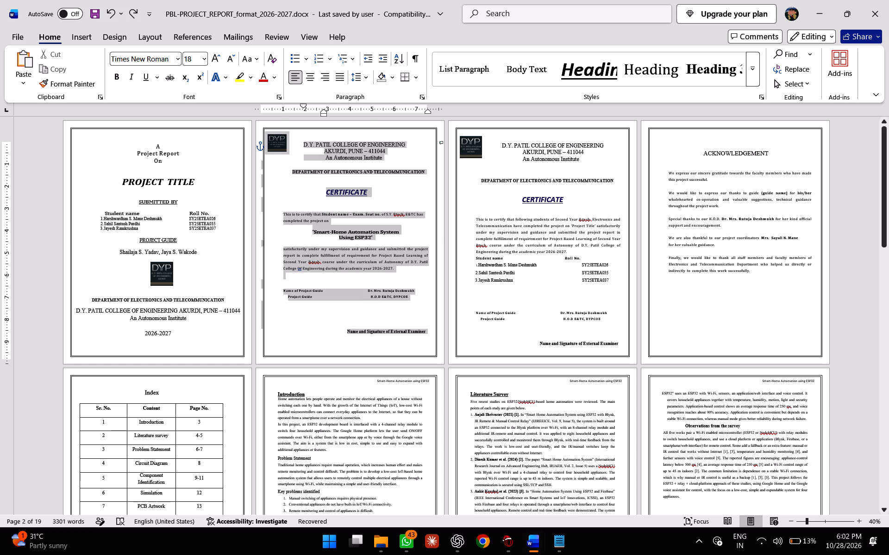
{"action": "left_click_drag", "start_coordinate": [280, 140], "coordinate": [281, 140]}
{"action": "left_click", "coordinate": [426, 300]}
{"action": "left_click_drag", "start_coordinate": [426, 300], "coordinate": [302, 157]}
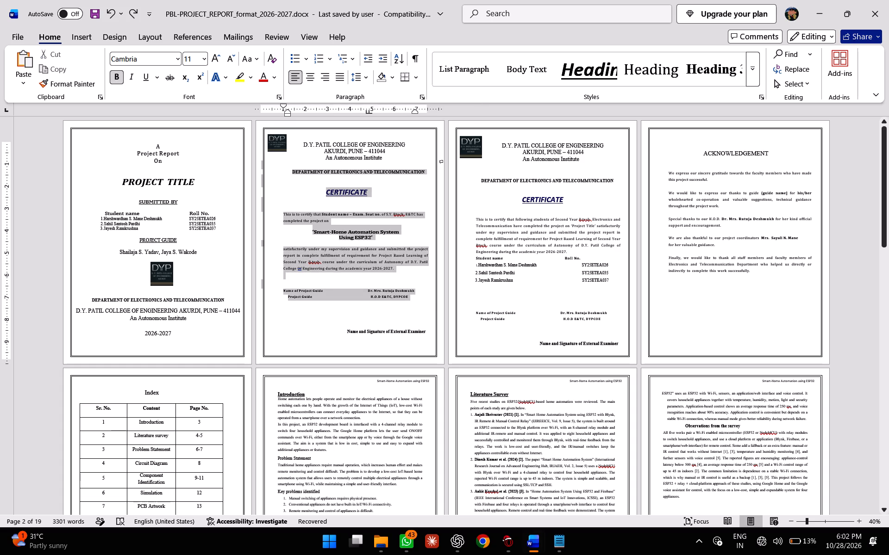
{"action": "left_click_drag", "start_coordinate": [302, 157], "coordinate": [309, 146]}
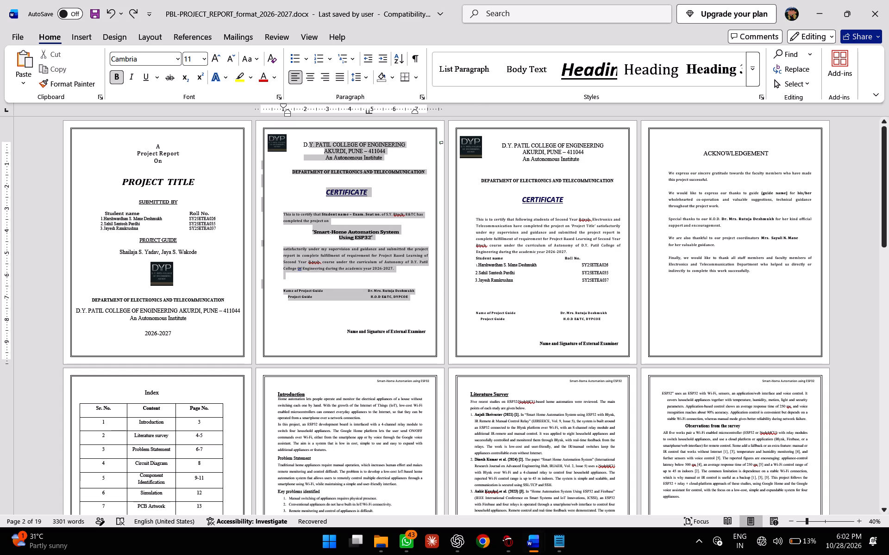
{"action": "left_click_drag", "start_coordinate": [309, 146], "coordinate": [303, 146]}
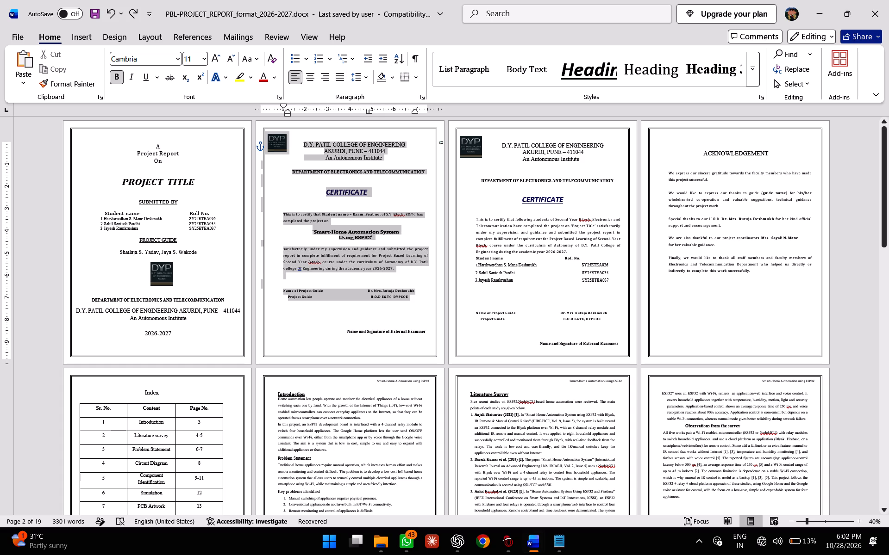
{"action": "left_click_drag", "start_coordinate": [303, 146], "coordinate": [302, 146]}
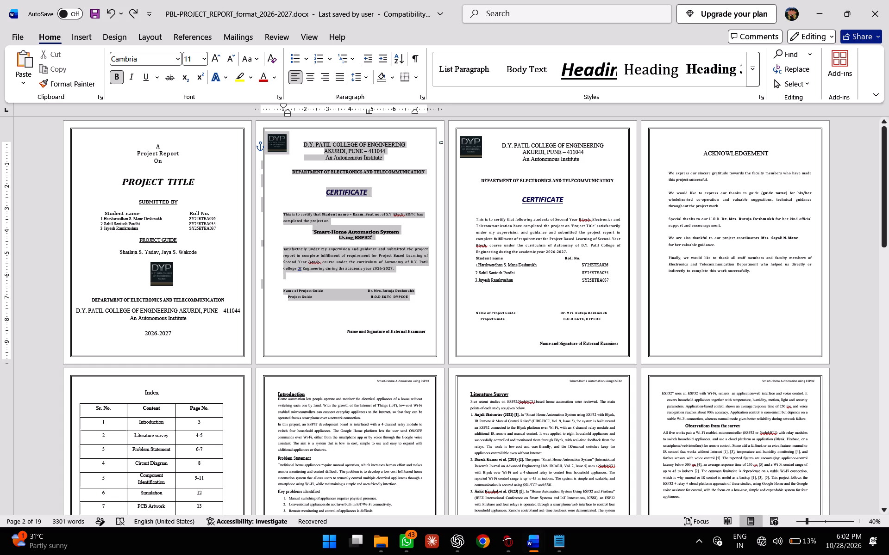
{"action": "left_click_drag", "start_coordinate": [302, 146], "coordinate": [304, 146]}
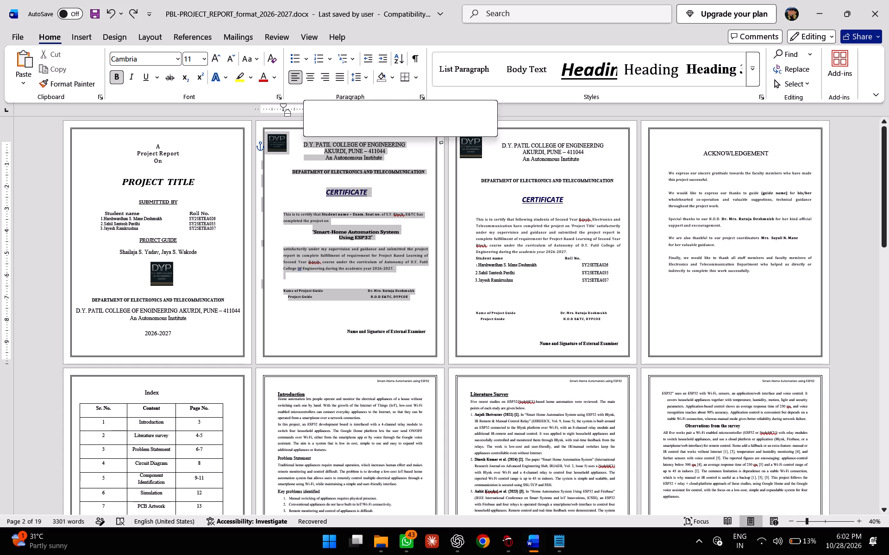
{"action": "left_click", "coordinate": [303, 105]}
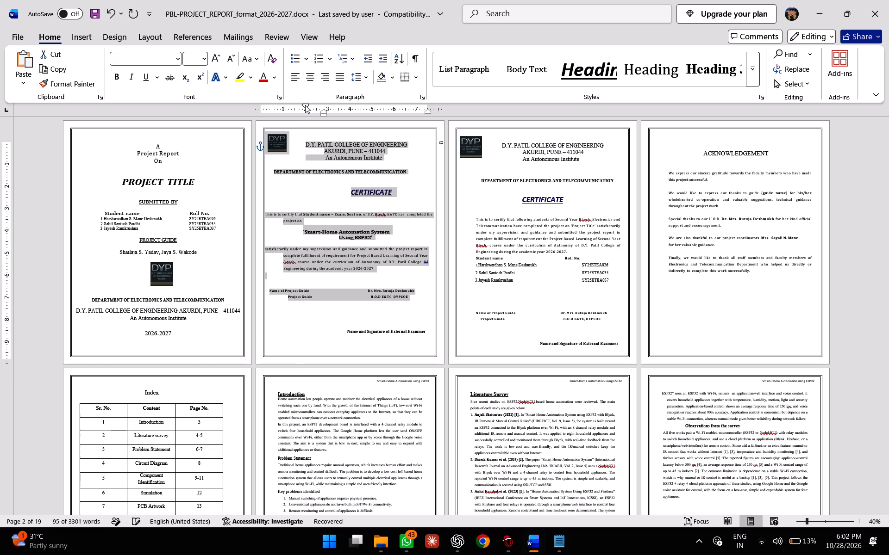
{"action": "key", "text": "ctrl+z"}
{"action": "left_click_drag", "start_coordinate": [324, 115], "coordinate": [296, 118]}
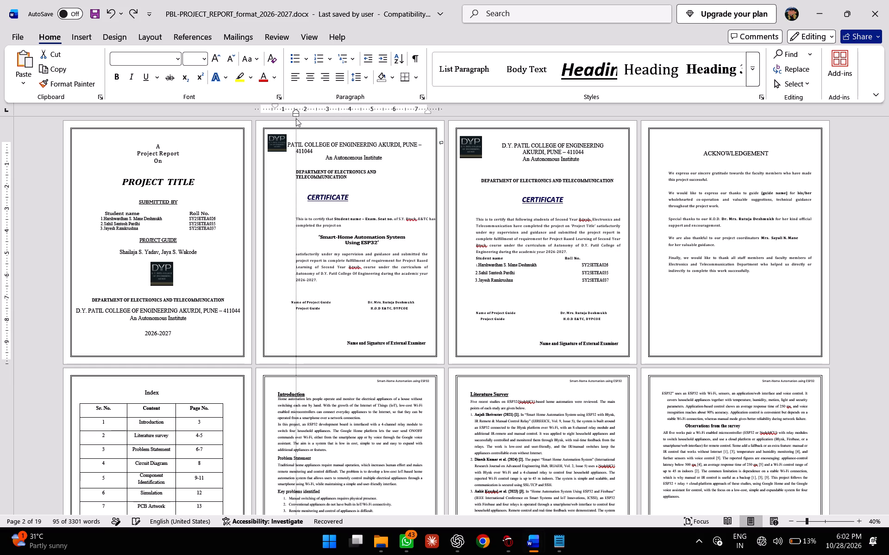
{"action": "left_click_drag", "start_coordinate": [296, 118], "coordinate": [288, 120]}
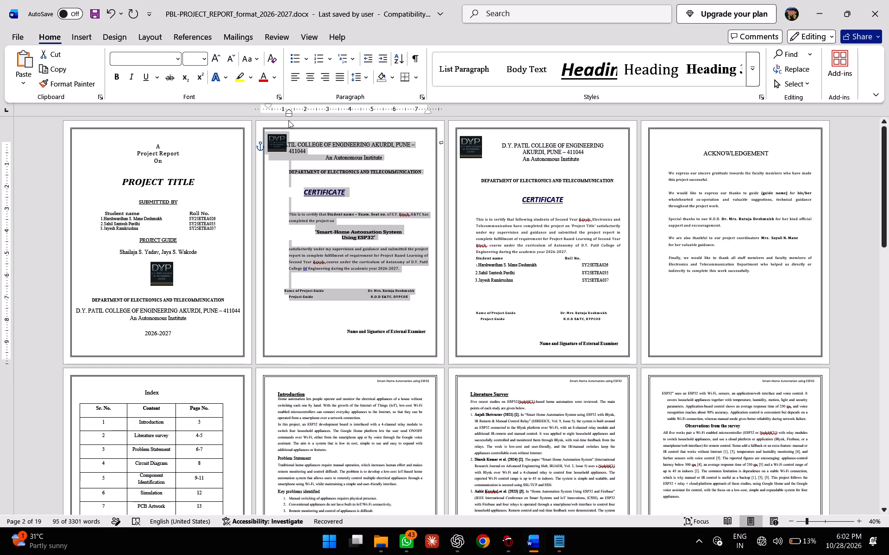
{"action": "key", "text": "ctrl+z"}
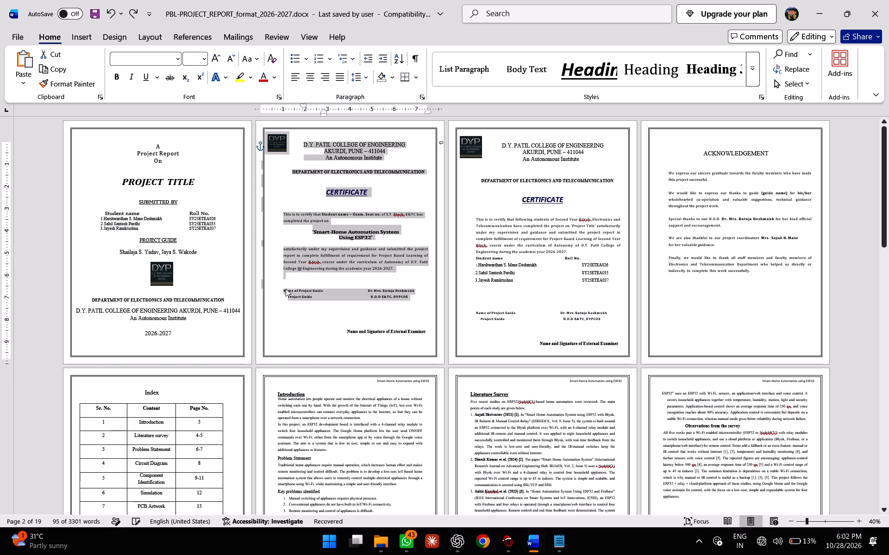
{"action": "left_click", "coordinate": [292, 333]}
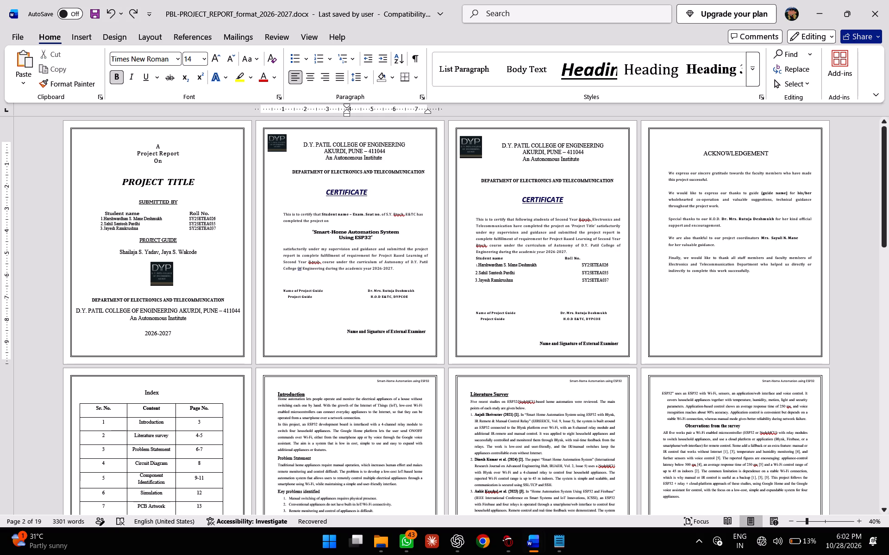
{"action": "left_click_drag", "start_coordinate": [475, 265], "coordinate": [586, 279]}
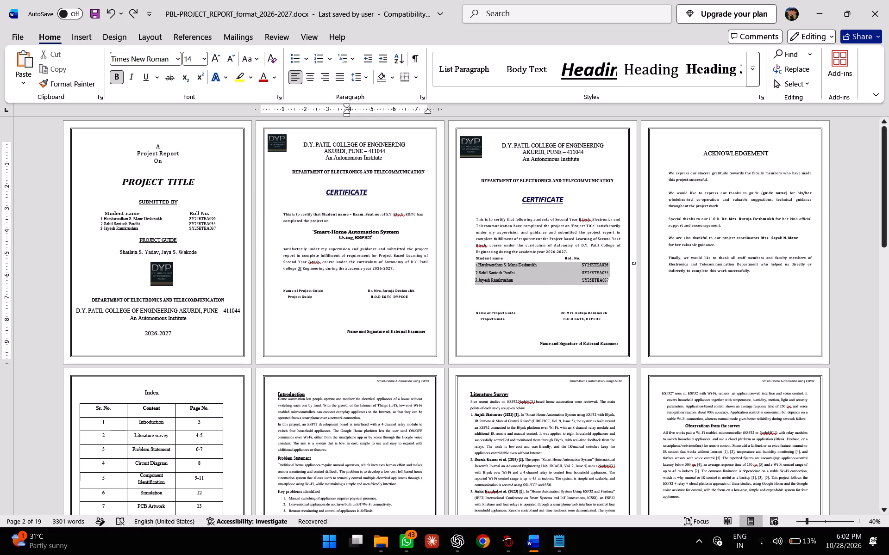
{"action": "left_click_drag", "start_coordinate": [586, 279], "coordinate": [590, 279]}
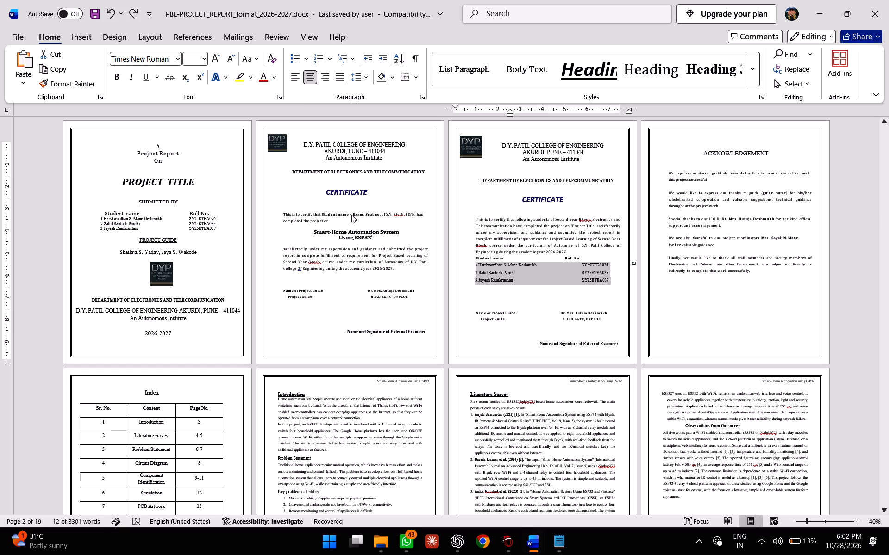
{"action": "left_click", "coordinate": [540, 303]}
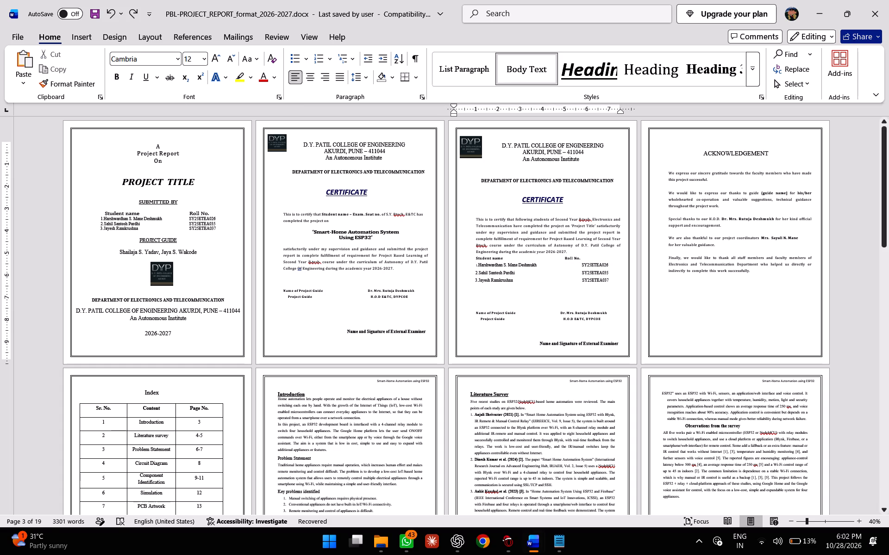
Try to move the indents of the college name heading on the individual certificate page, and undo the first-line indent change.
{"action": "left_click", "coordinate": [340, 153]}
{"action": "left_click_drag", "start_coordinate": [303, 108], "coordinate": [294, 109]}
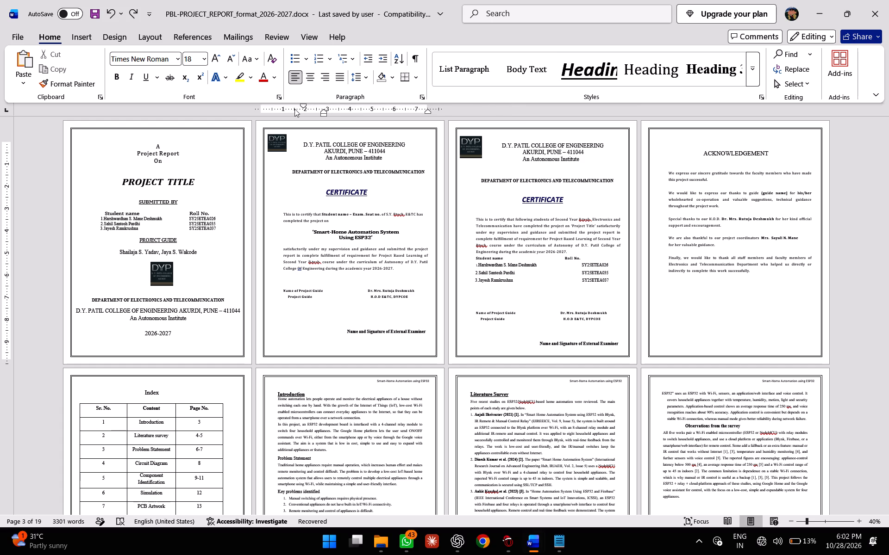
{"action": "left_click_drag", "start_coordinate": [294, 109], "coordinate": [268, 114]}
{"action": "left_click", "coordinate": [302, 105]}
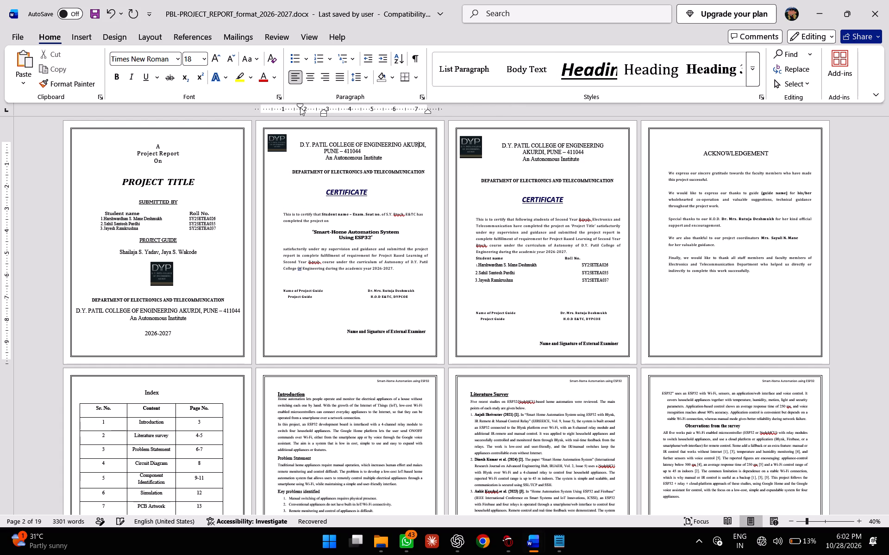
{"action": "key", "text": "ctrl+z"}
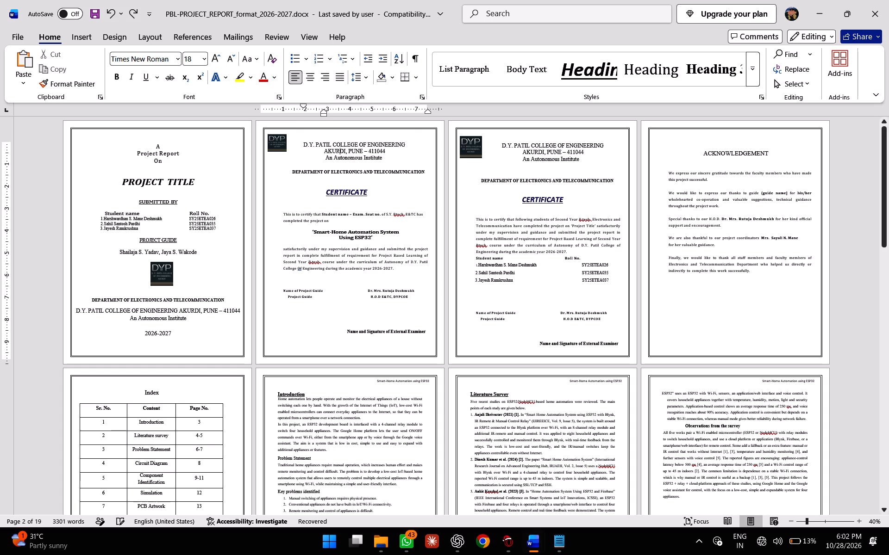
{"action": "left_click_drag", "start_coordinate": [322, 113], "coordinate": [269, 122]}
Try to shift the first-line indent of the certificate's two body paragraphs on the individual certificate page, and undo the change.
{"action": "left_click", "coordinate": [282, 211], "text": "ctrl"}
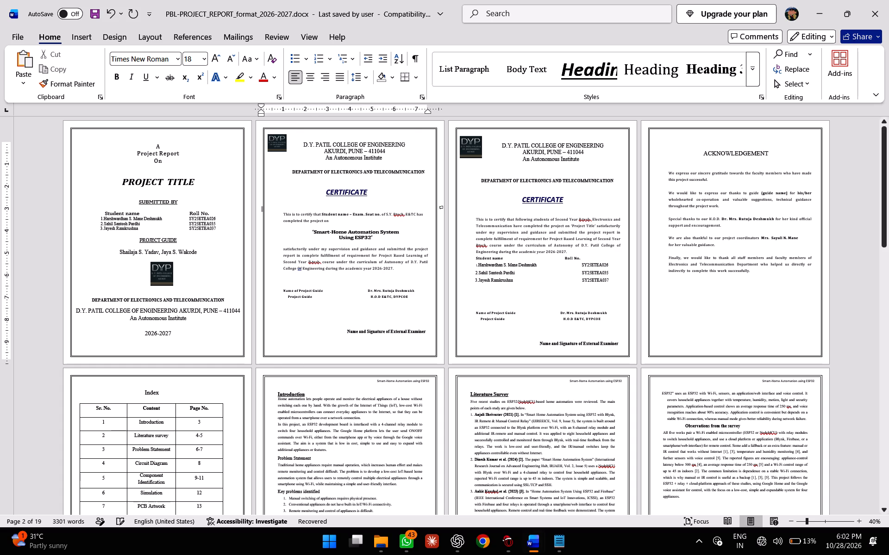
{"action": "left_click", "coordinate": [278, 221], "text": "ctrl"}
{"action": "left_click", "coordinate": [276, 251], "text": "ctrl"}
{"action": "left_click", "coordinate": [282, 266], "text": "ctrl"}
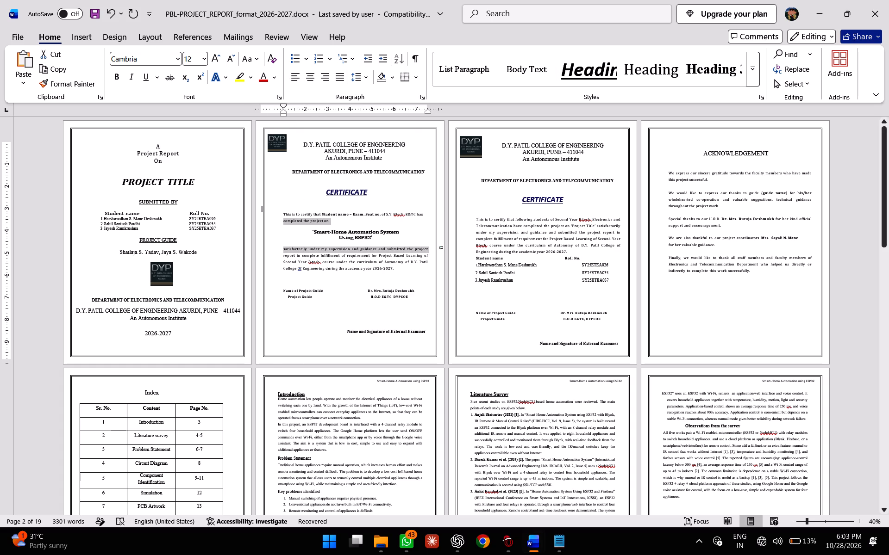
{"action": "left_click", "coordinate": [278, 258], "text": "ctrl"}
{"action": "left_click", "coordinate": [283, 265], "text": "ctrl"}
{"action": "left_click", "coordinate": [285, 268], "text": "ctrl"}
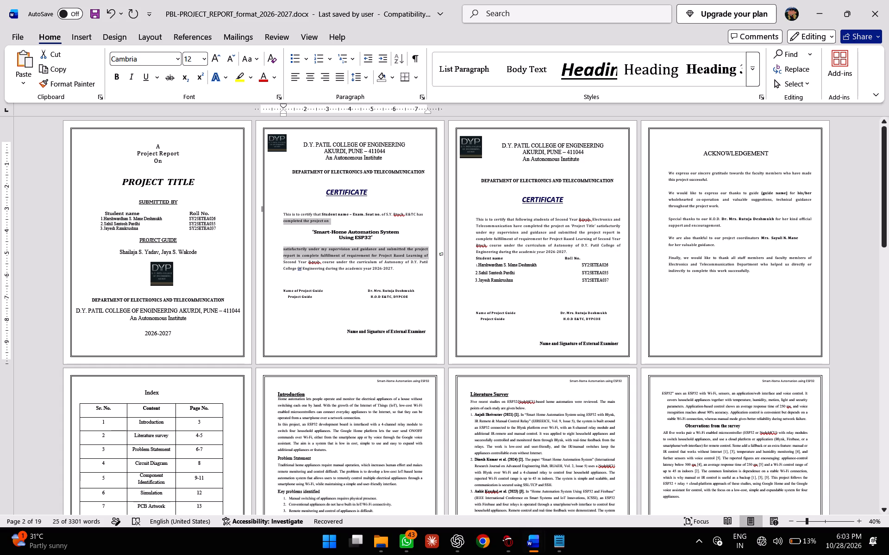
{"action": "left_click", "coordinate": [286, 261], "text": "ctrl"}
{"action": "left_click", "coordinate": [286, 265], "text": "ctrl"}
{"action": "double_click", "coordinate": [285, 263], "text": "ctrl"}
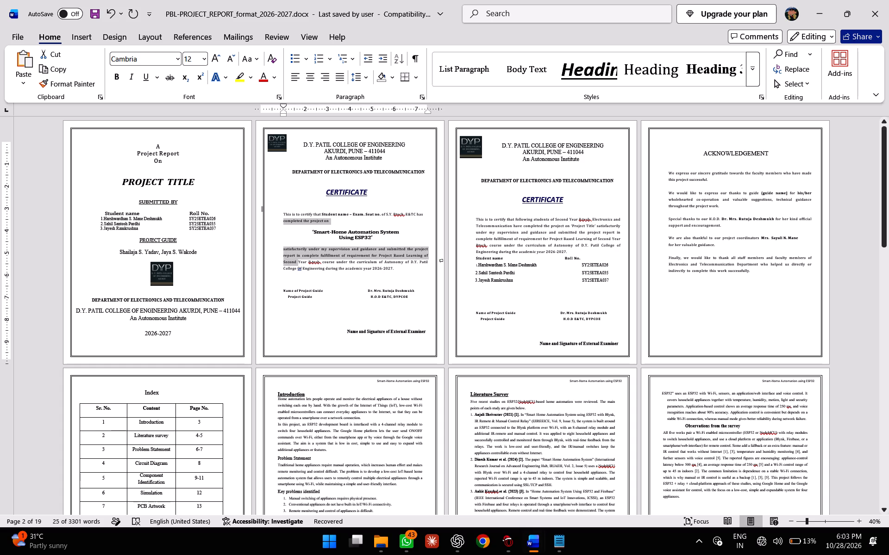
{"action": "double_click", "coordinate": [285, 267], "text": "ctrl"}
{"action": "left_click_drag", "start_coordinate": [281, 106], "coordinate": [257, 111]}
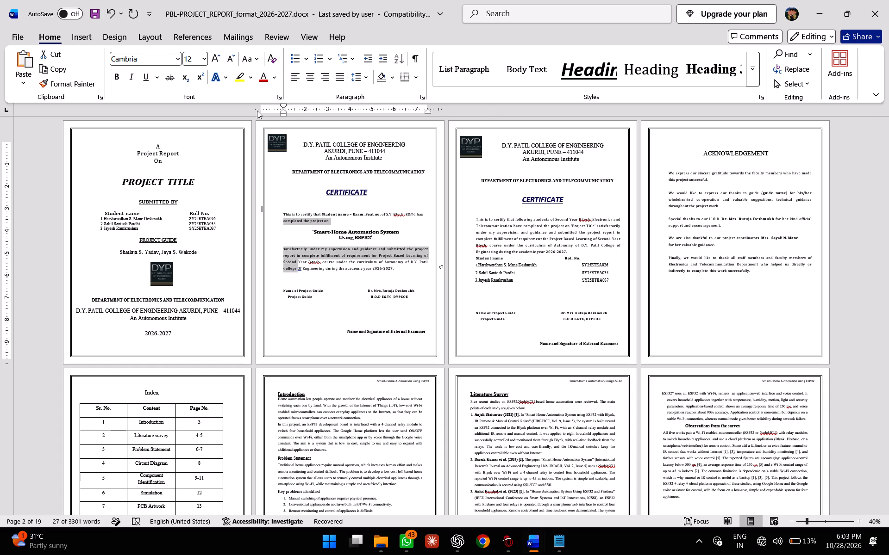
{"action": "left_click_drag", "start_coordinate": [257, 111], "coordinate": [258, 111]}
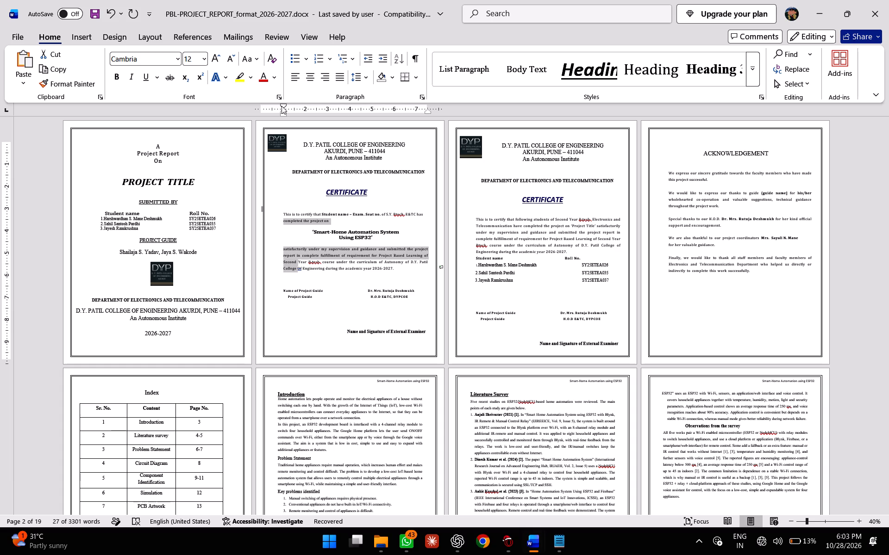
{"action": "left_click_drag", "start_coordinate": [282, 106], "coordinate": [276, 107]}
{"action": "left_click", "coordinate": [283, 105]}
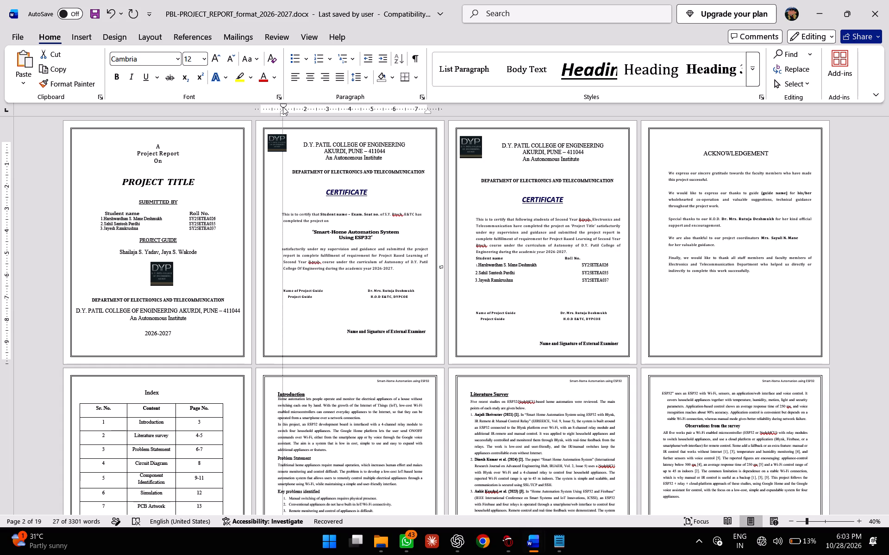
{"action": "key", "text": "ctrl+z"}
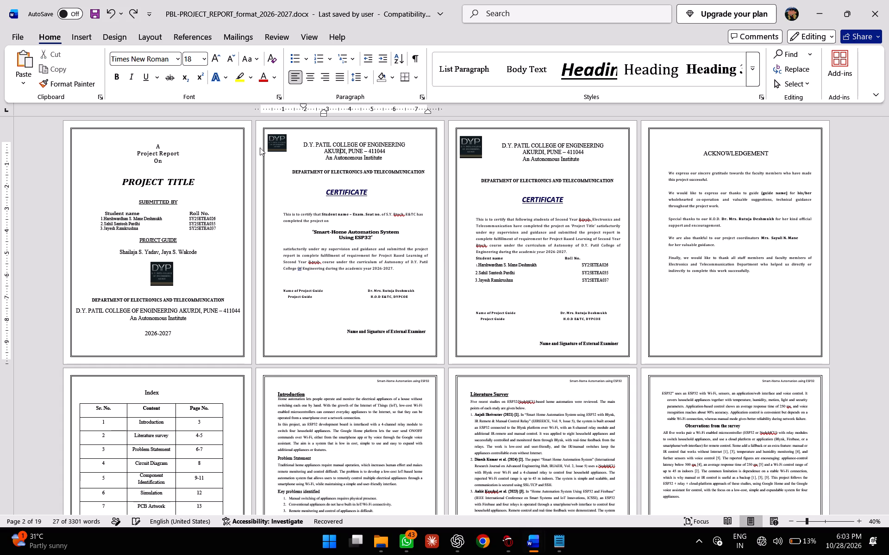
Save the project report document.
{"action": "scroll", "coordinate": [448, 313], "scroll_direction": "down", "scroll_amount": 11}
{"action": "scroll", "coordinate": [383, 304], "scroll_direction": "down", "scroll_amount": 2}
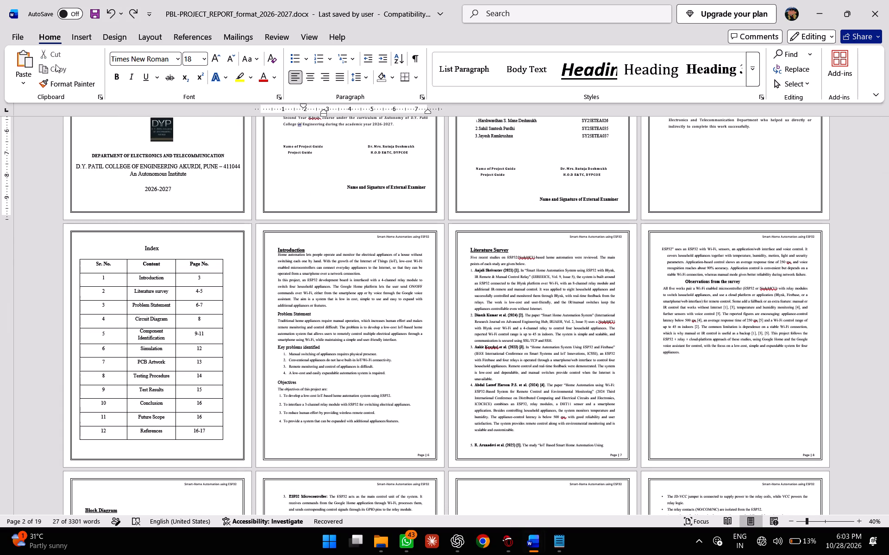
{"action": "key", "text": "ctrl+s"}
{"action": "key", "text": "ctrl+s"}
{"action": "key", "text": "ctrl+s"}
{"action": "key", "text": "ctrl+s"}
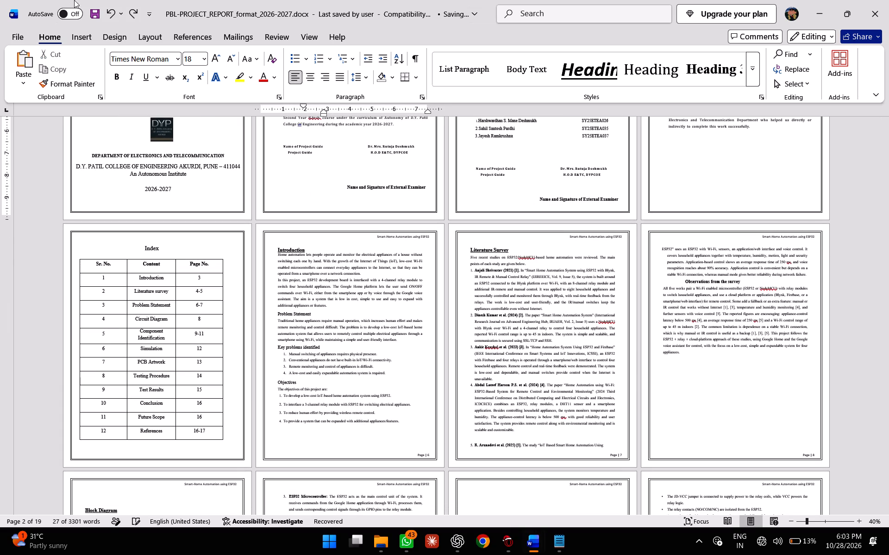
{"action": "left_click", "coordinate": [97, 9]}
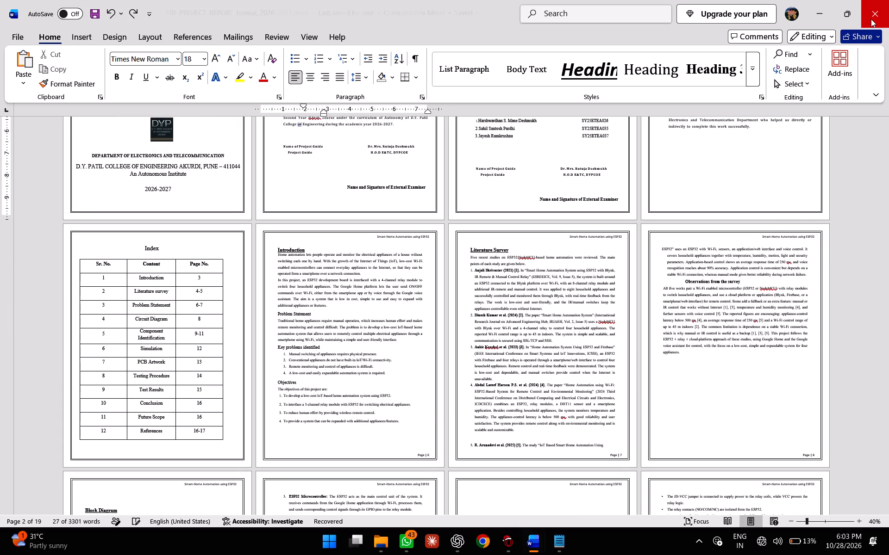
Close the 19-page project report document.
{"action": "left_click", "coordinate": [871, 19]}
{"action": "left_click", "coordinate": [871, 19]}
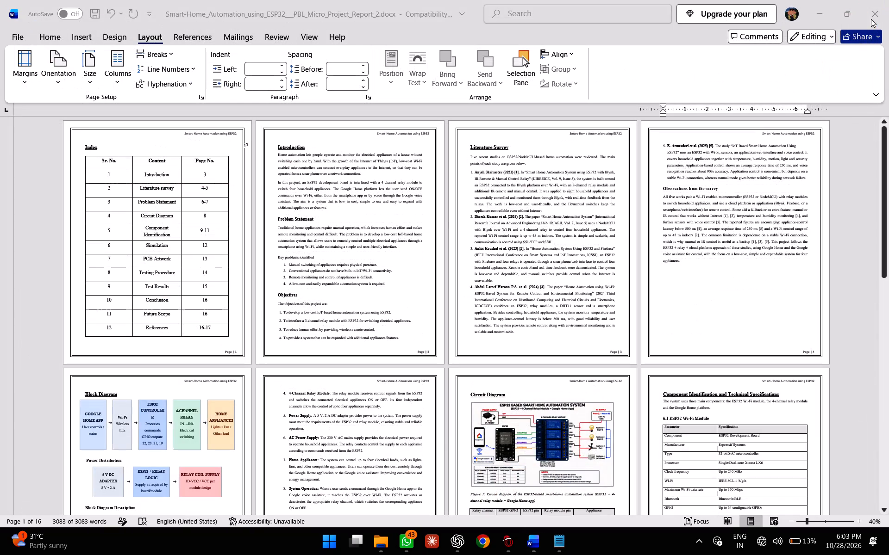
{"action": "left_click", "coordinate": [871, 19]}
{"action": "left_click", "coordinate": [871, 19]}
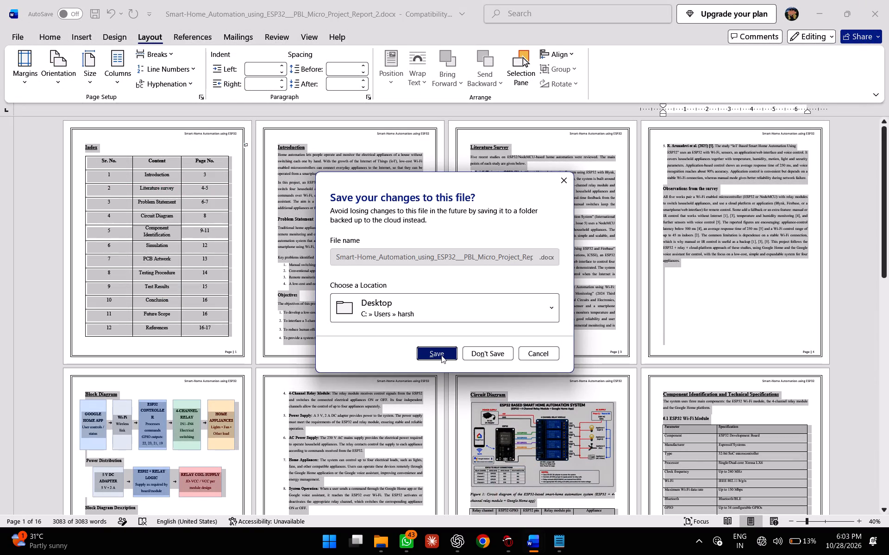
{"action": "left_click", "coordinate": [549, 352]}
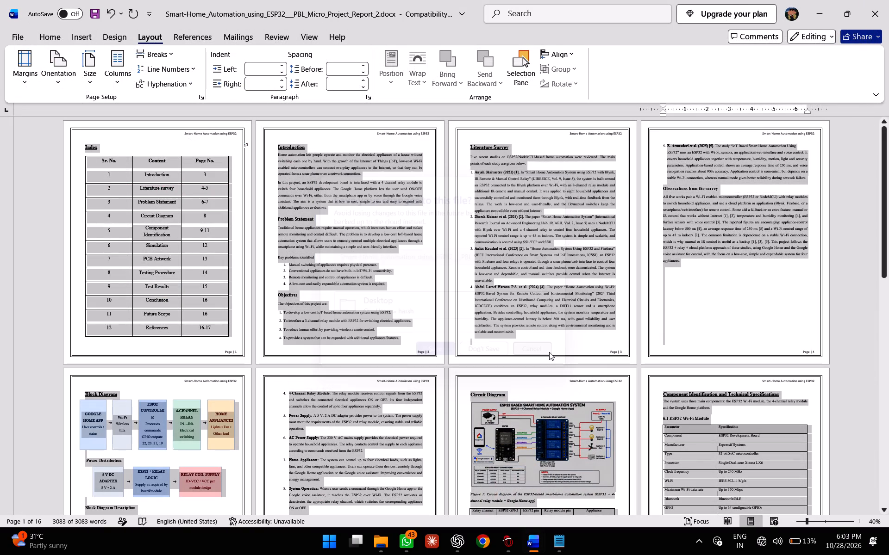
Save the Smart-Home_Automation_using_ESP32___PBL_Micro_Project_Report_2.docx document and close it.
{"action": "left_click", "coordinate": [515, 300]}
{"action": "key", "text": "ctrl+a"}
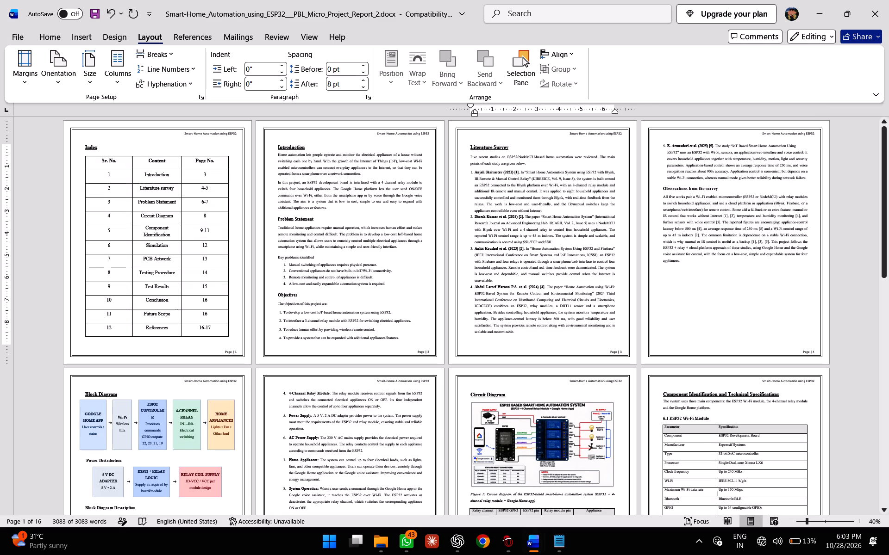
{"action": "key", "text": "ctrl+s"}
{"action": "left_click", "coordinate": [515, 300]}
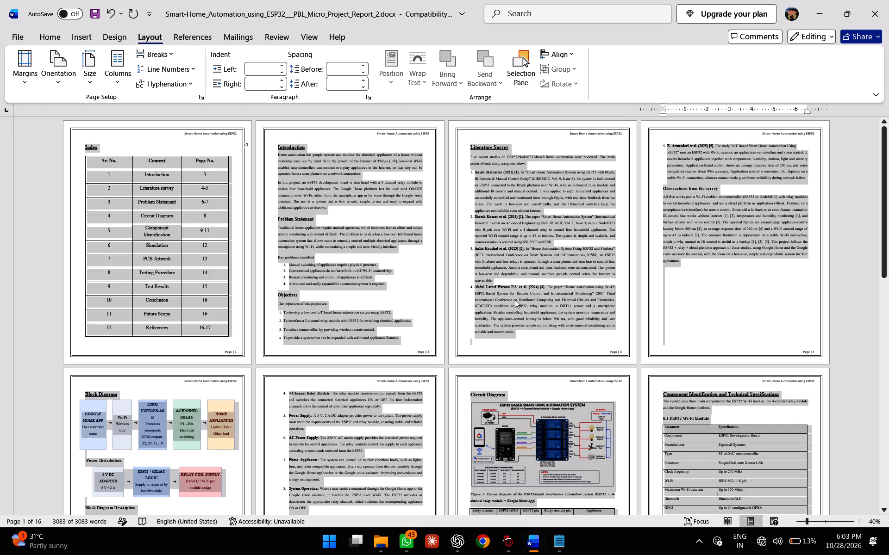
{"action": "key", "text": "ctrl+s"}
{"action": "left_click", "coordinate": [883, 12]}
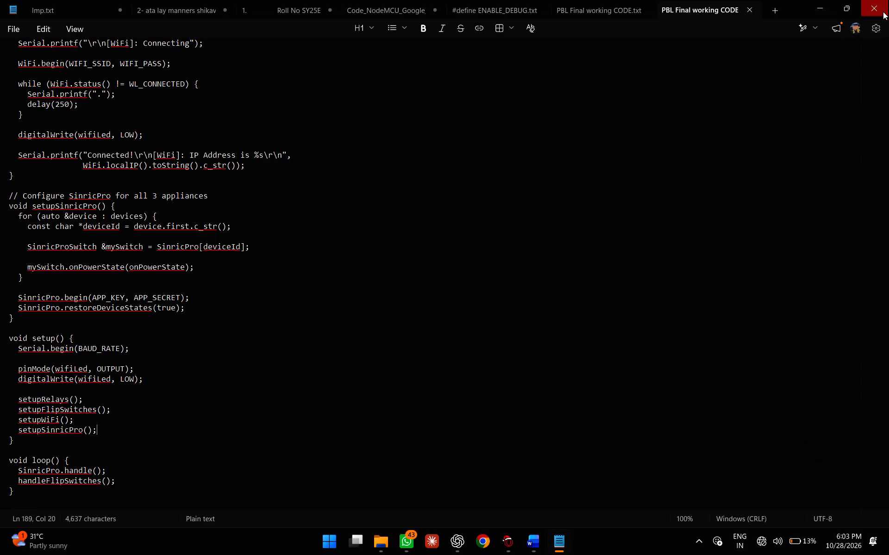
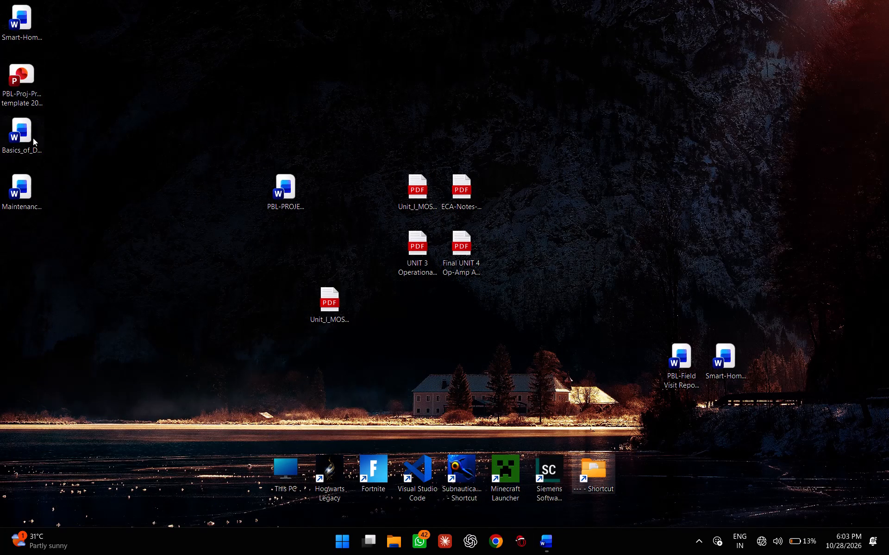
Move the Basics_of_Designing maintenance processes document on the desktop to an empty spot in the row of the lone Unit_I_MOS PDF.
{"action": "left_click_drag", "start_coordinate": [17, 132], "coordinate": [377, 427]}
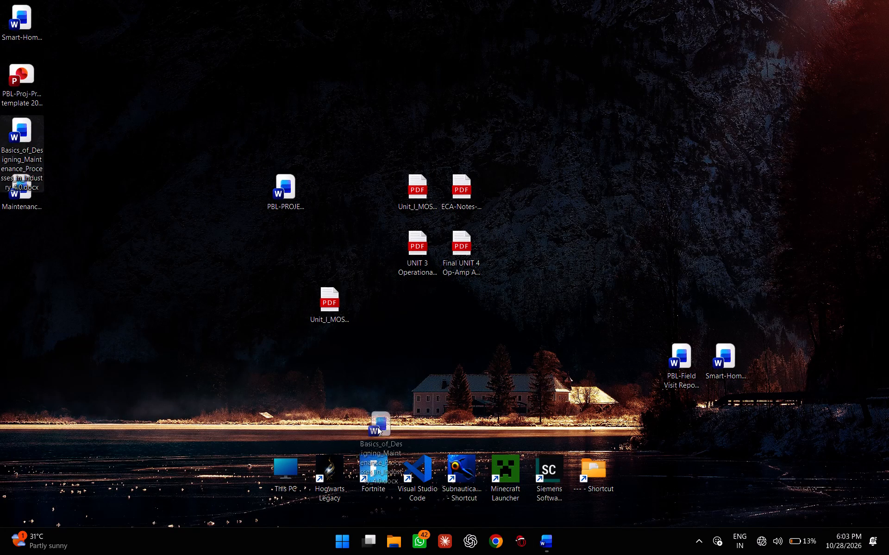
{"action": "left_click_drag", "start_coordinate": [377, 427], "coordinate": [220, 320]}
Switch to WhatsApp.
{"action": "left_click", "coordinate": [414, 544]}
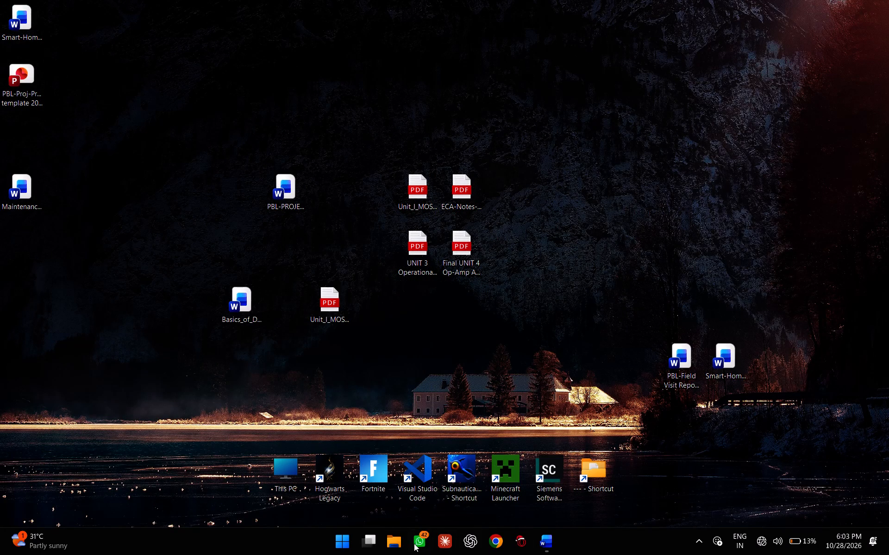
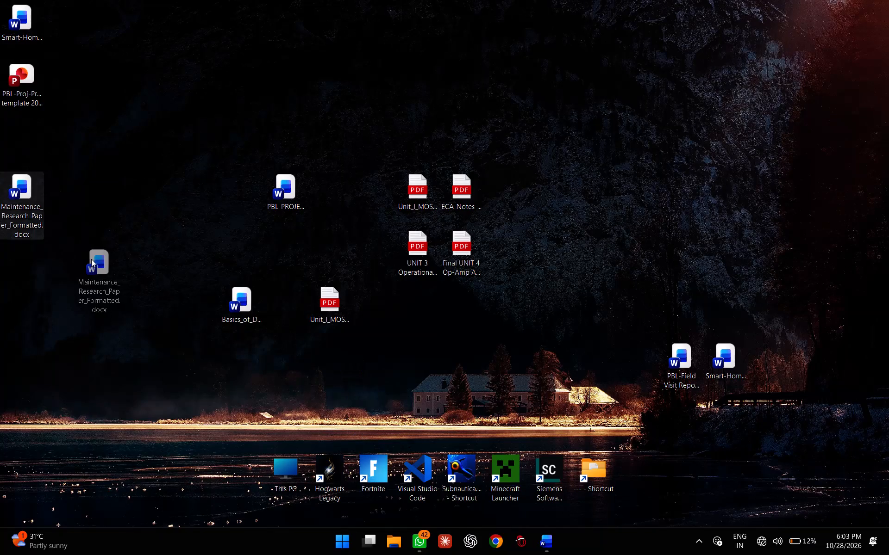
Move the Basics_of_Designing_Maintenance_Processes_in_Industry_4.0.docx file from its place on the desktop down toward the Fortnite and Visual Studio Code shortcuts.
{"action": "left_click", "coordinate": [241, 296]}
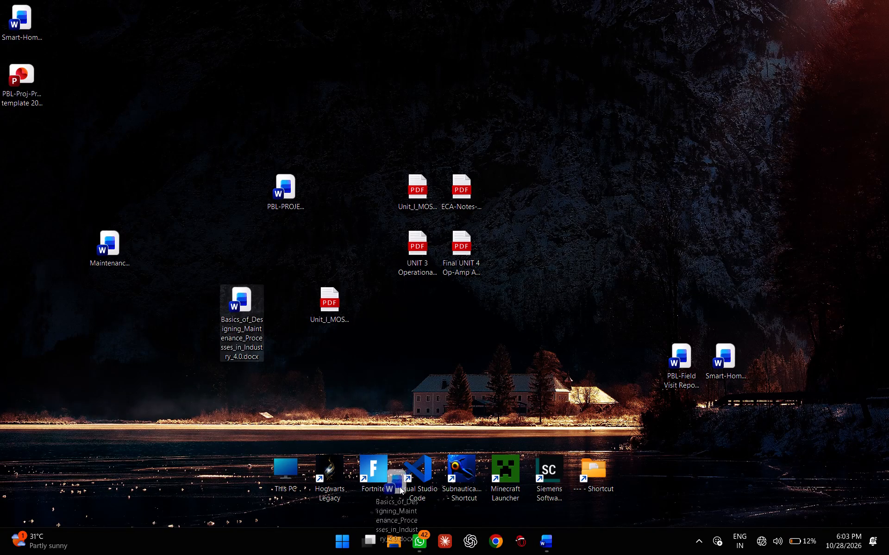